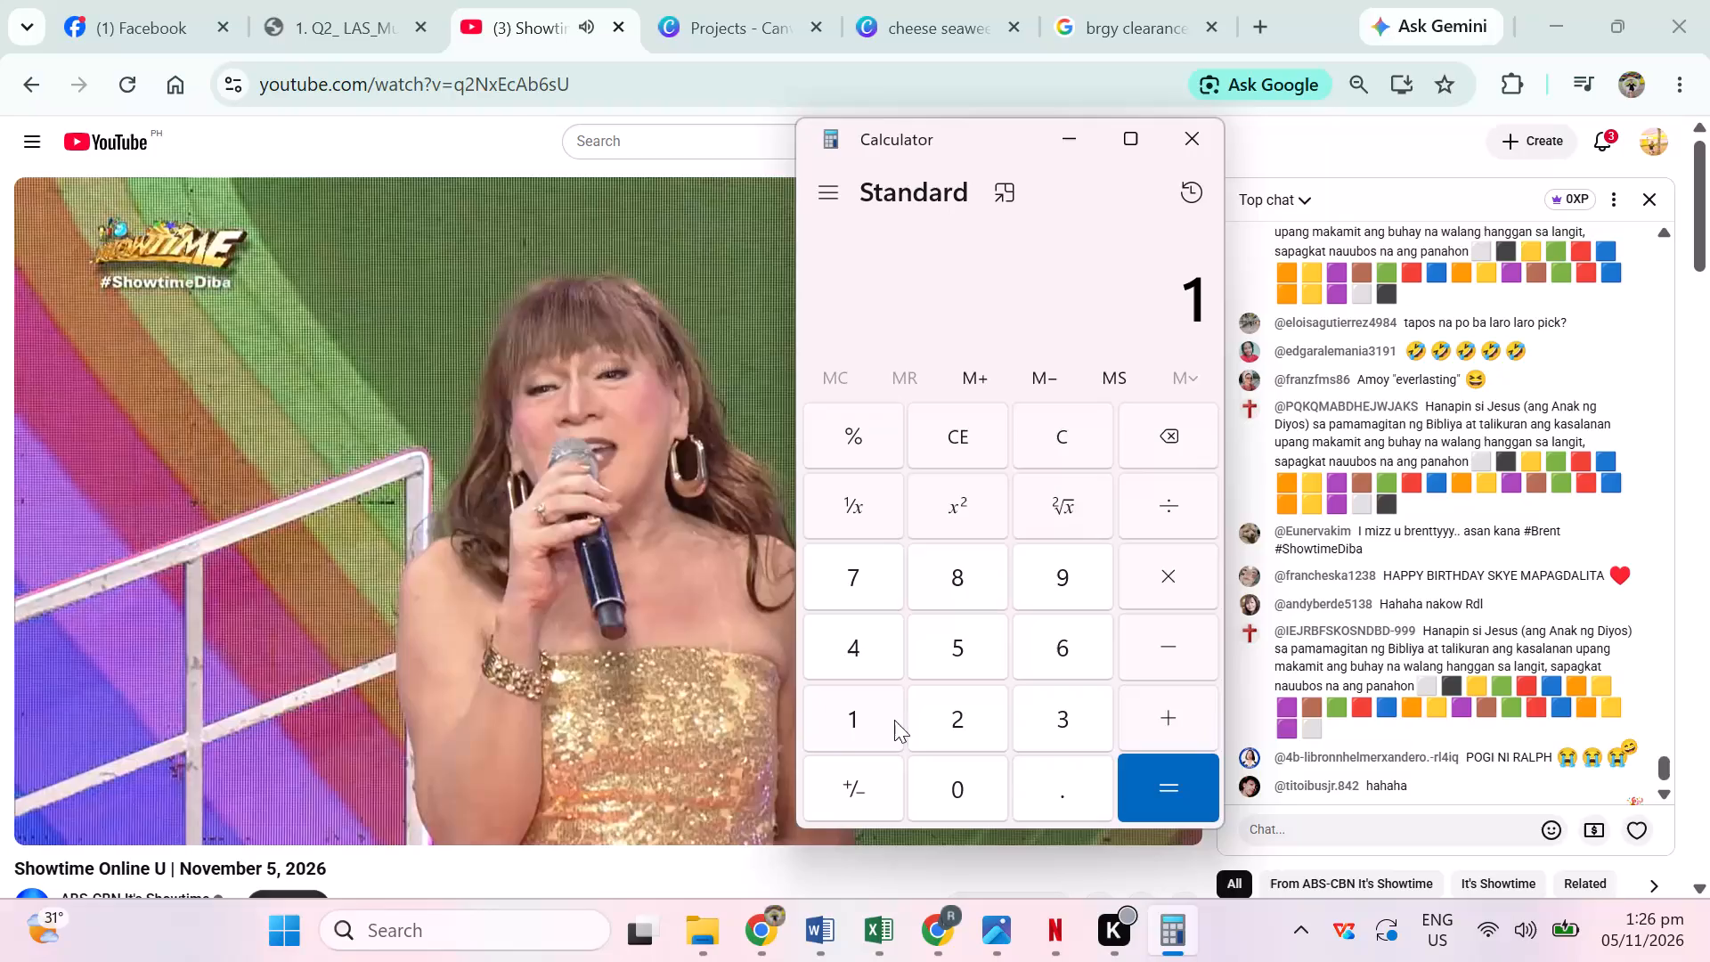
Clear the current entry and subtract 160.70 from 3000.
click(1080, 429)
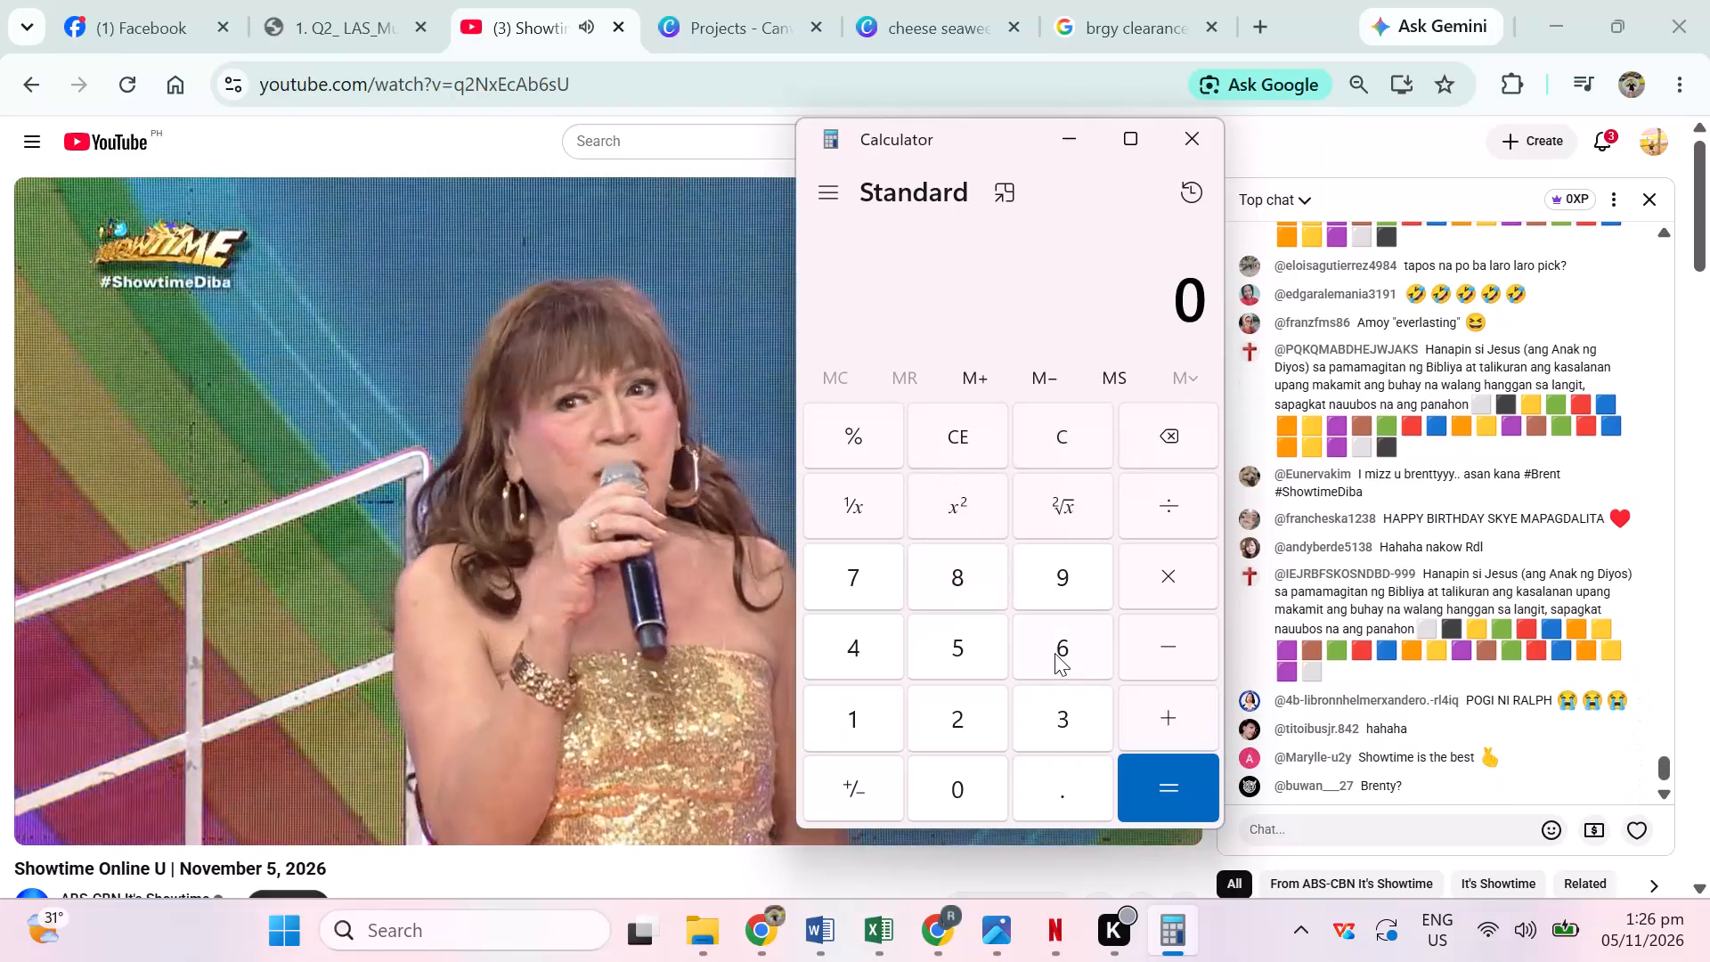
drag(1051, 722, 1042, 725)
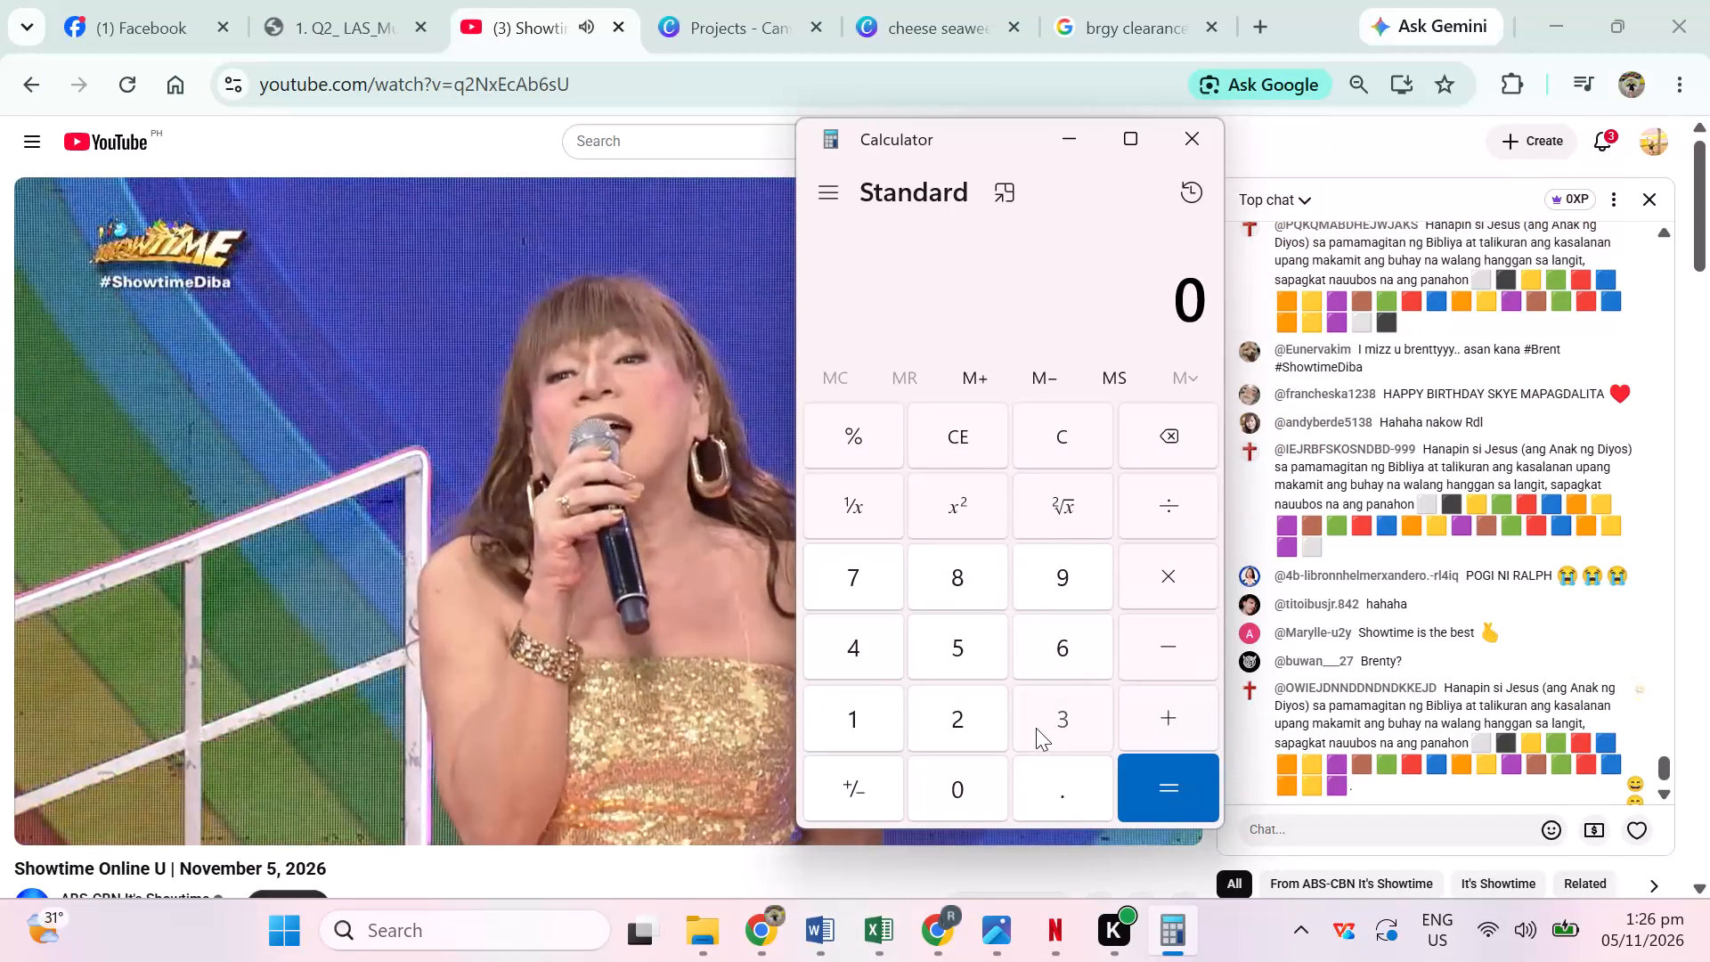
click(961, 795)
double_click(964, 789)
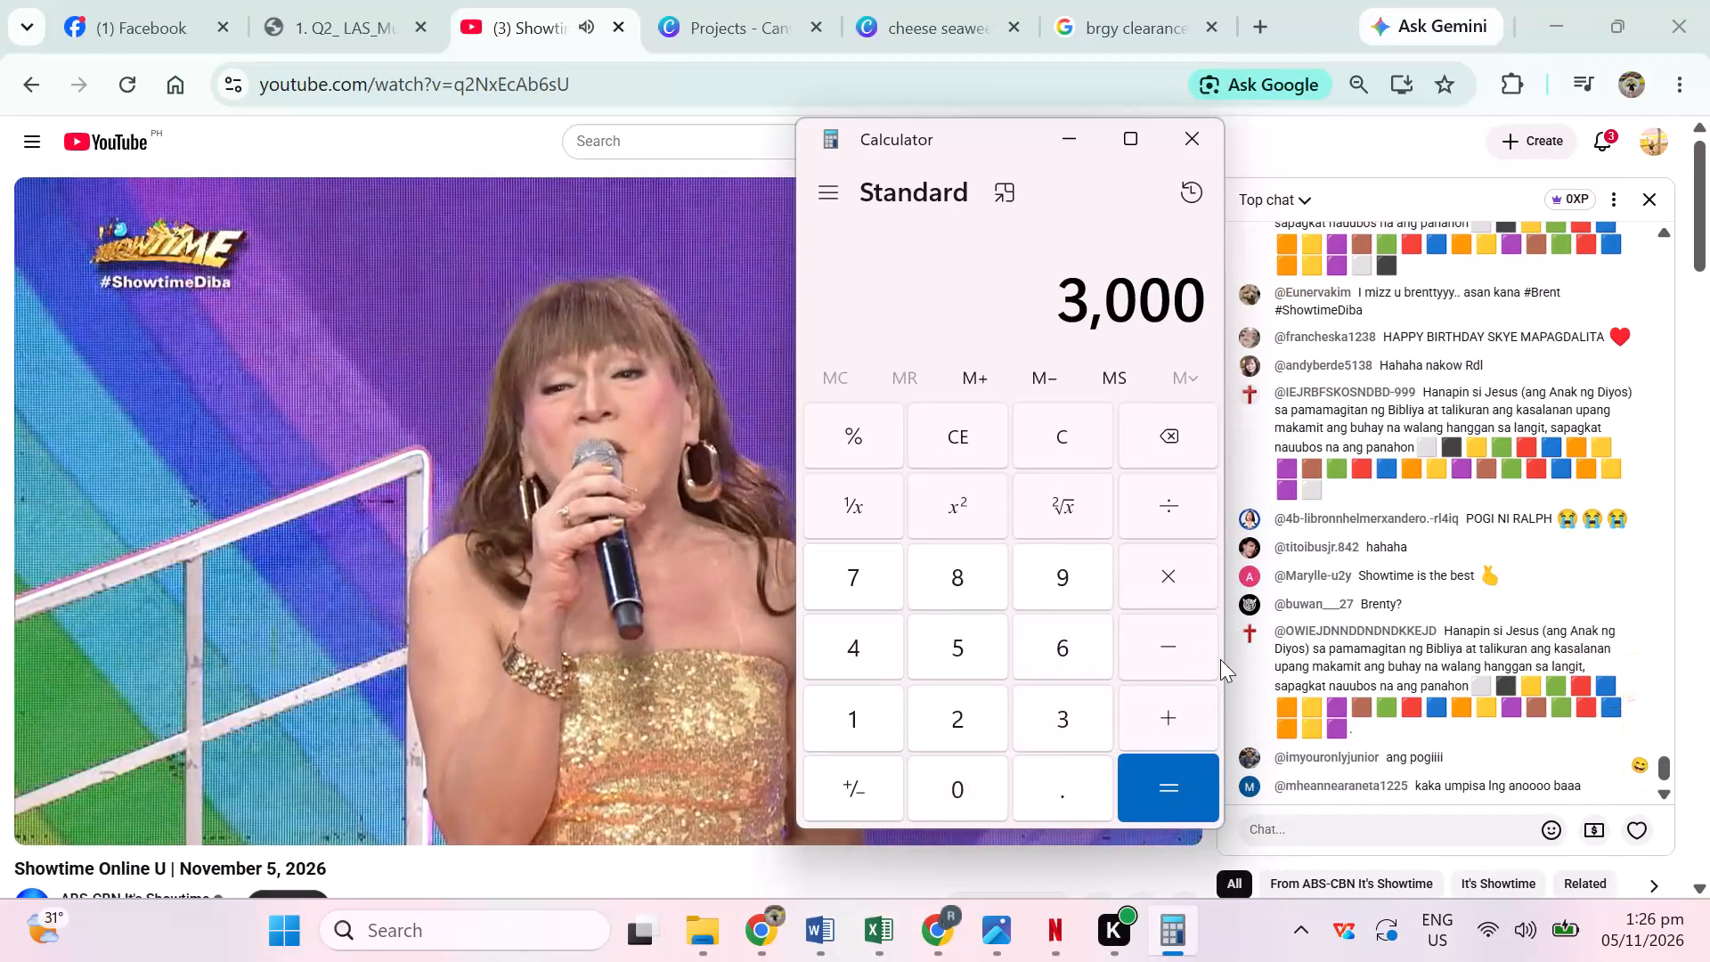
click(1189, 646)
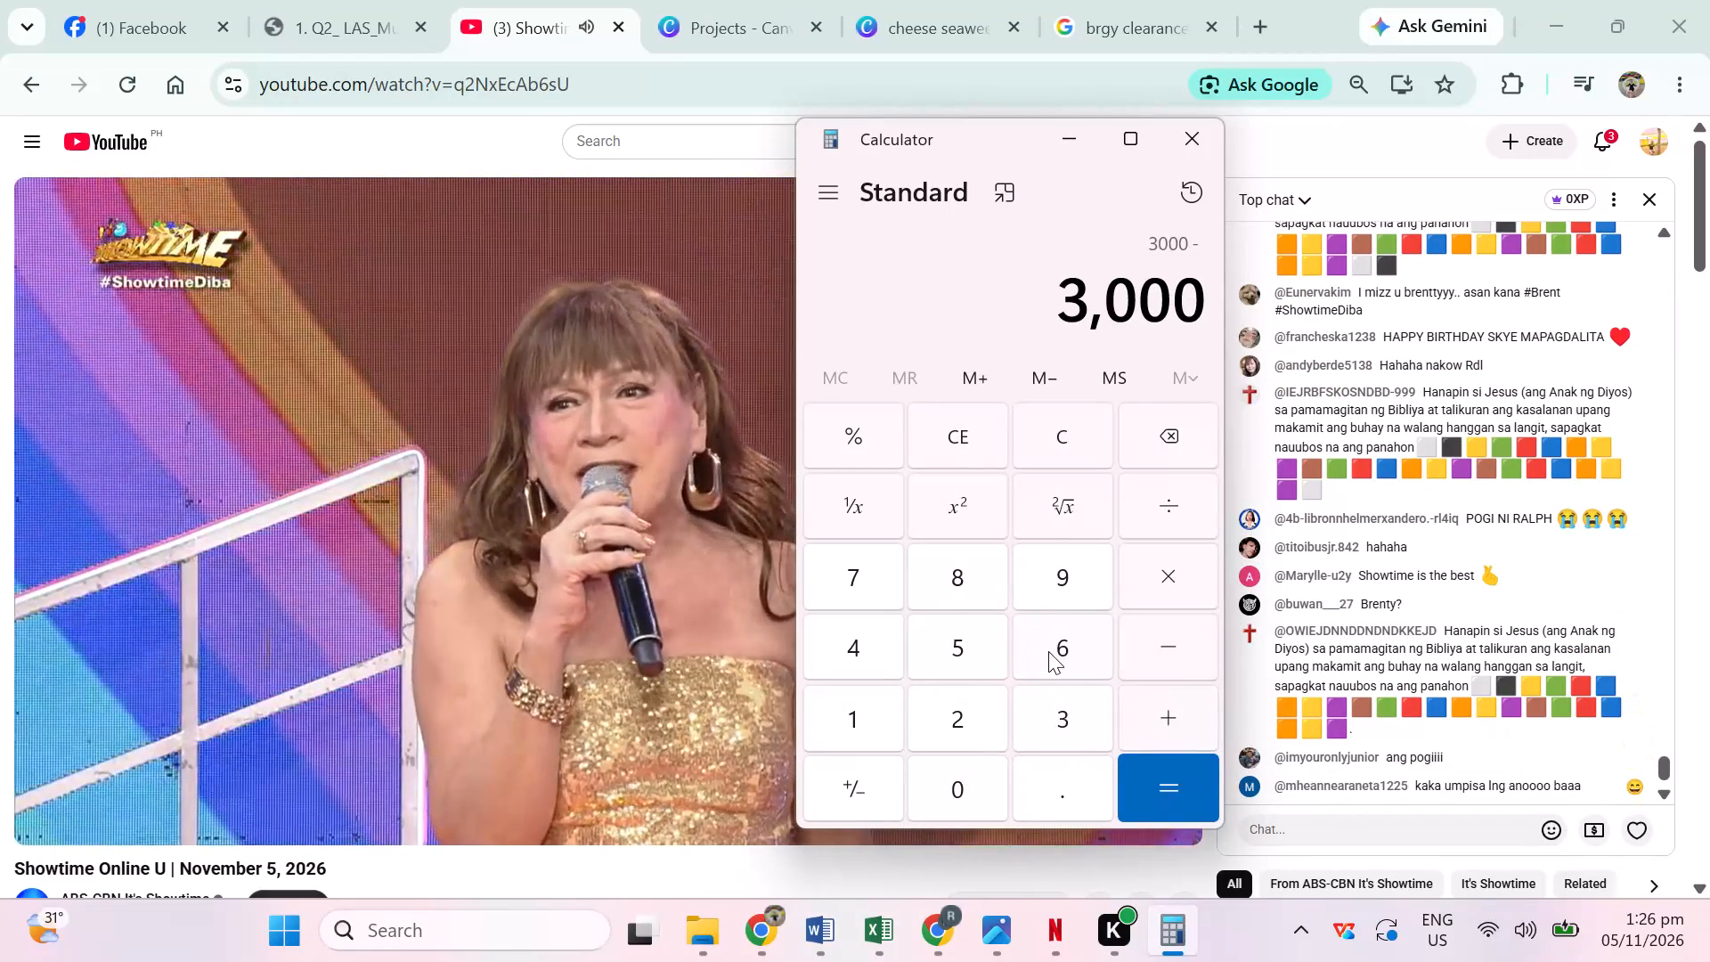
click(858, 710)
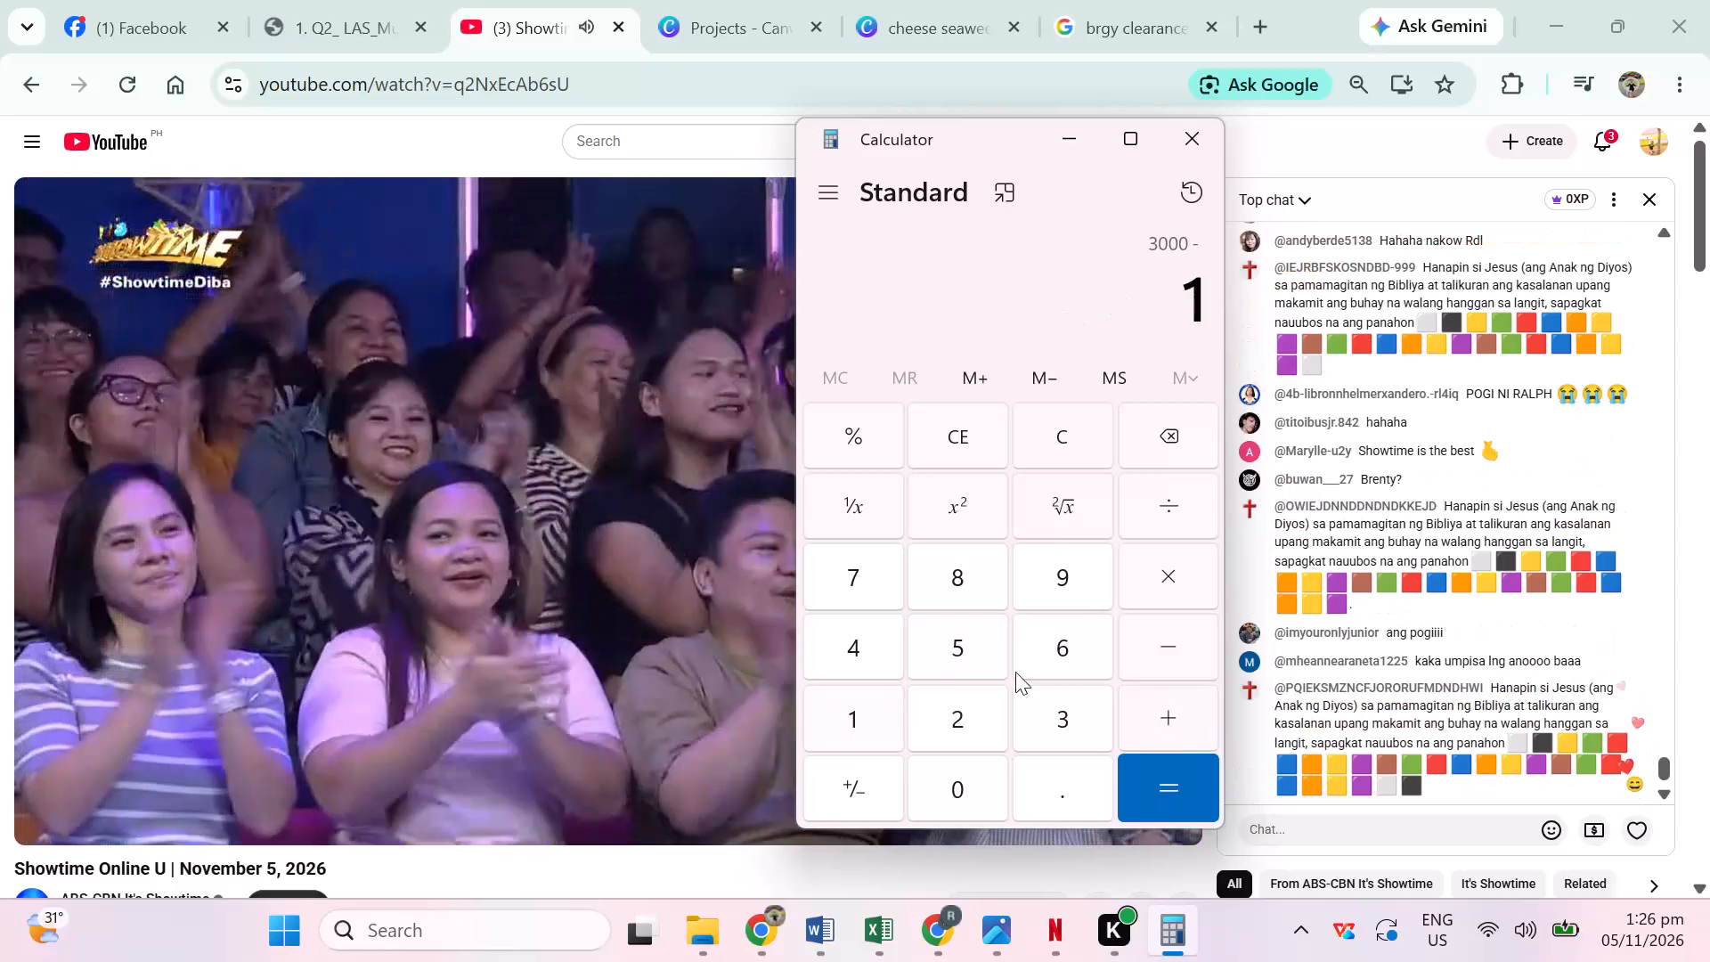
click(1085, 634)
click(984, 773)
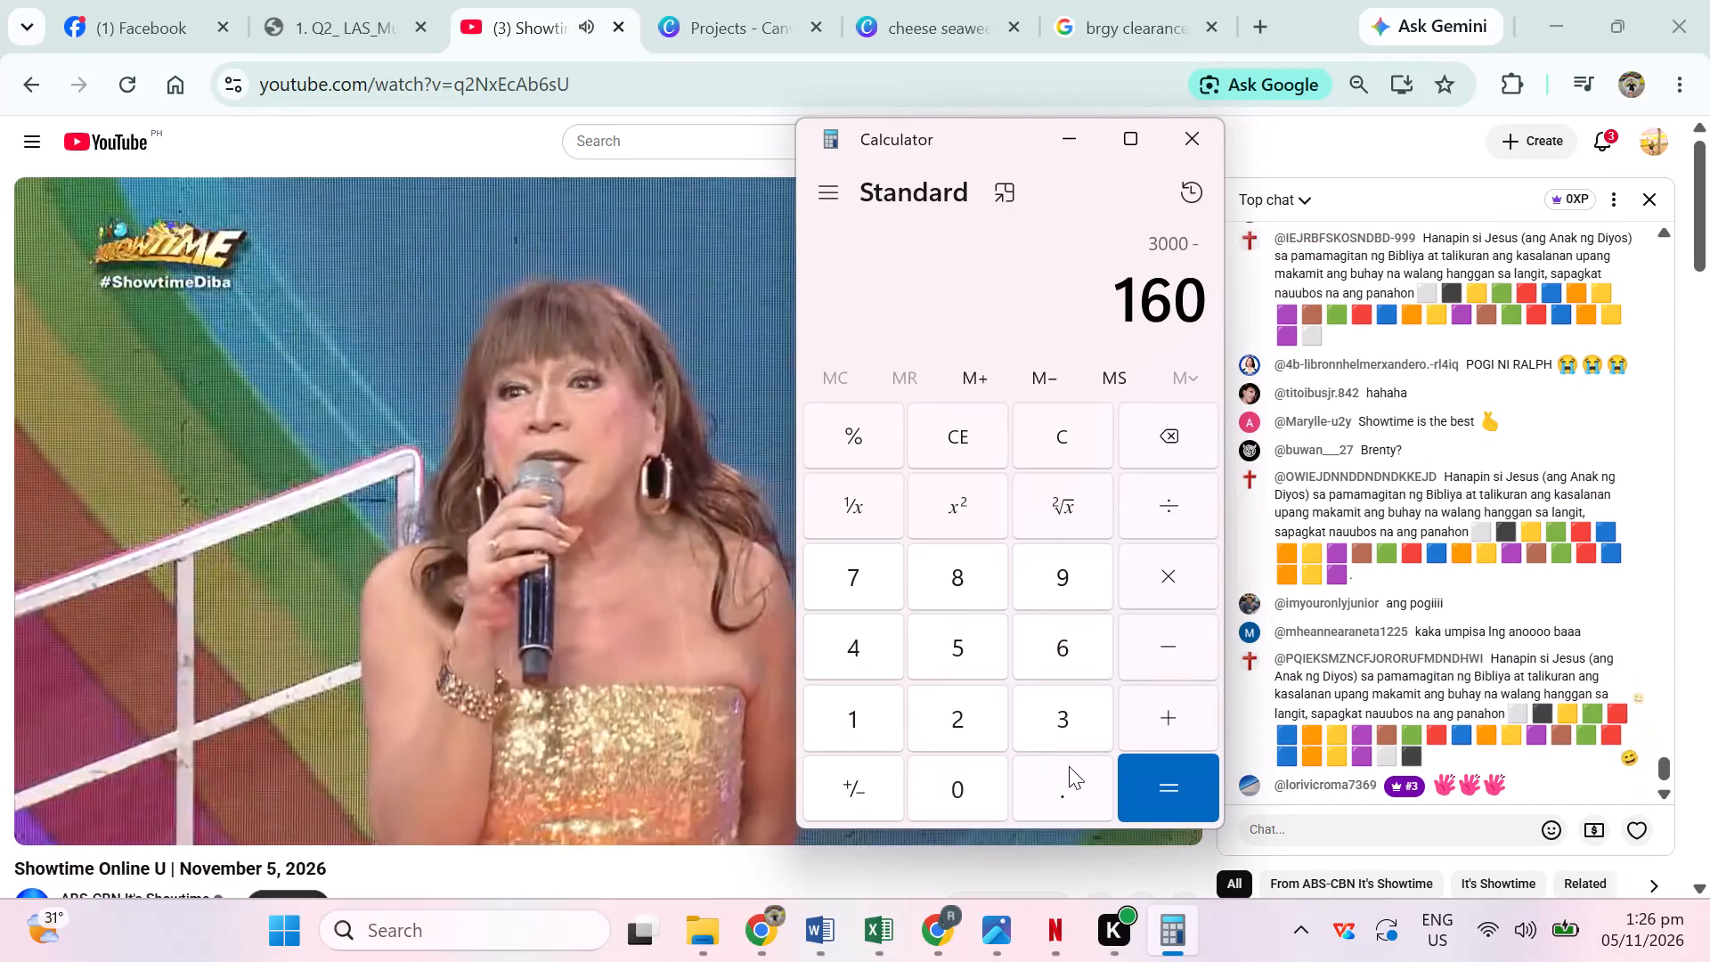
click(1063, 777)
click(874, 563)
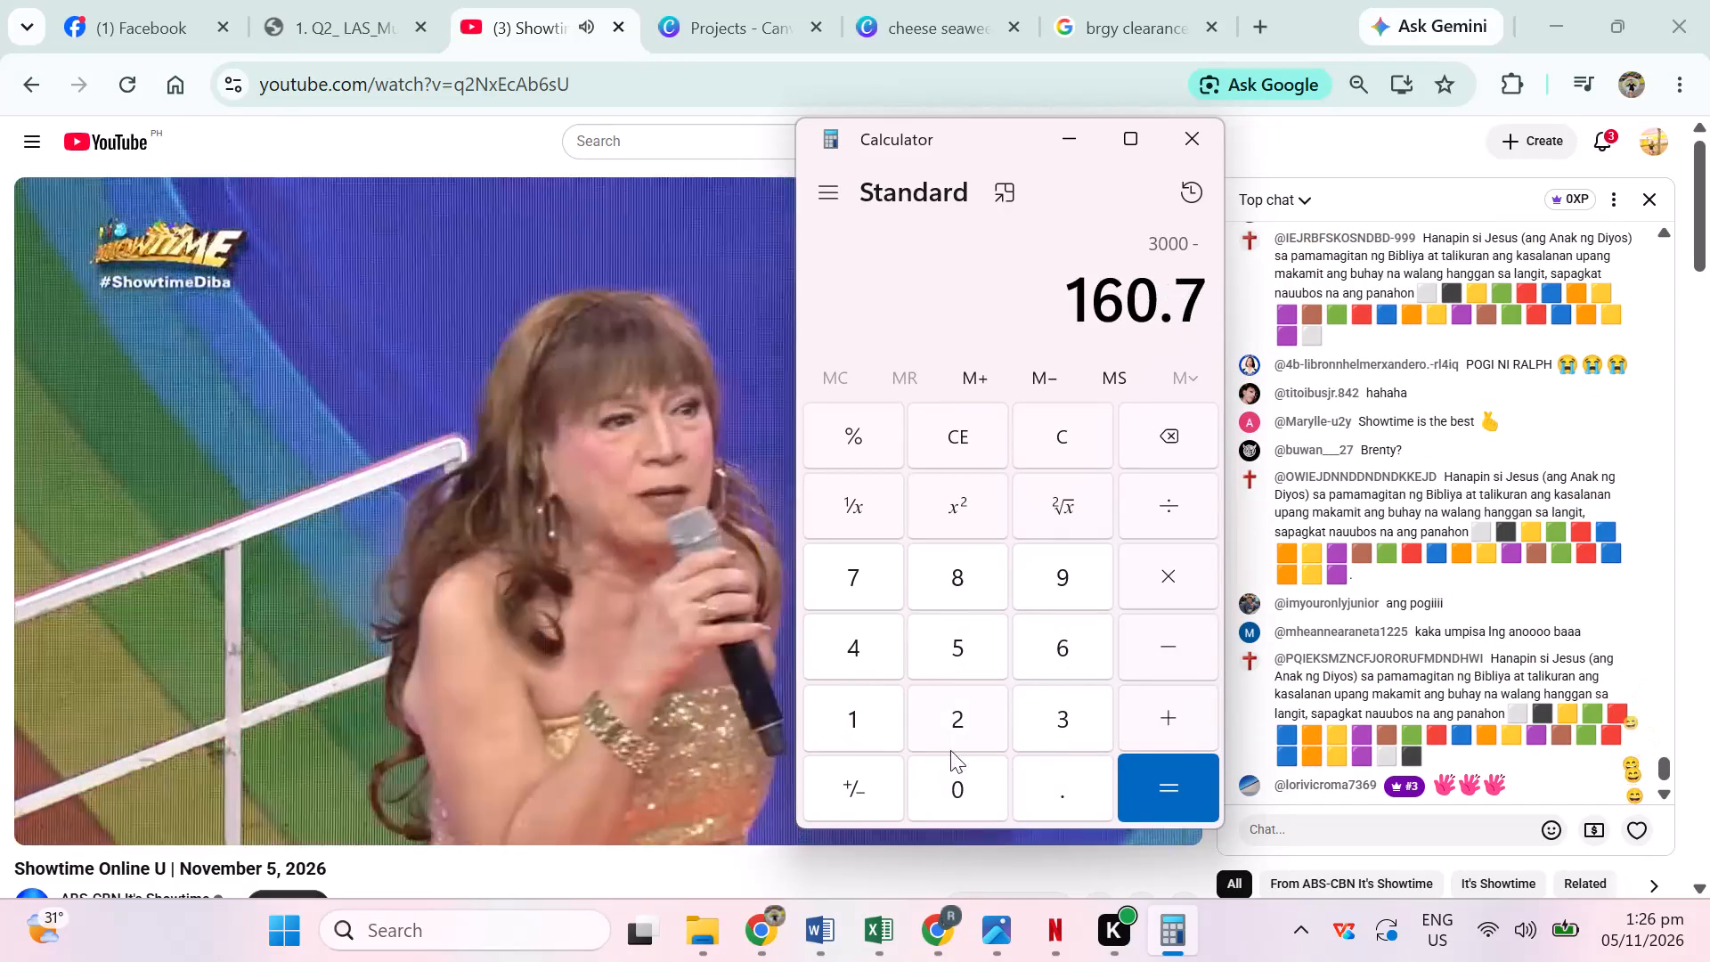
click(959, 787)
click(1159, 786)
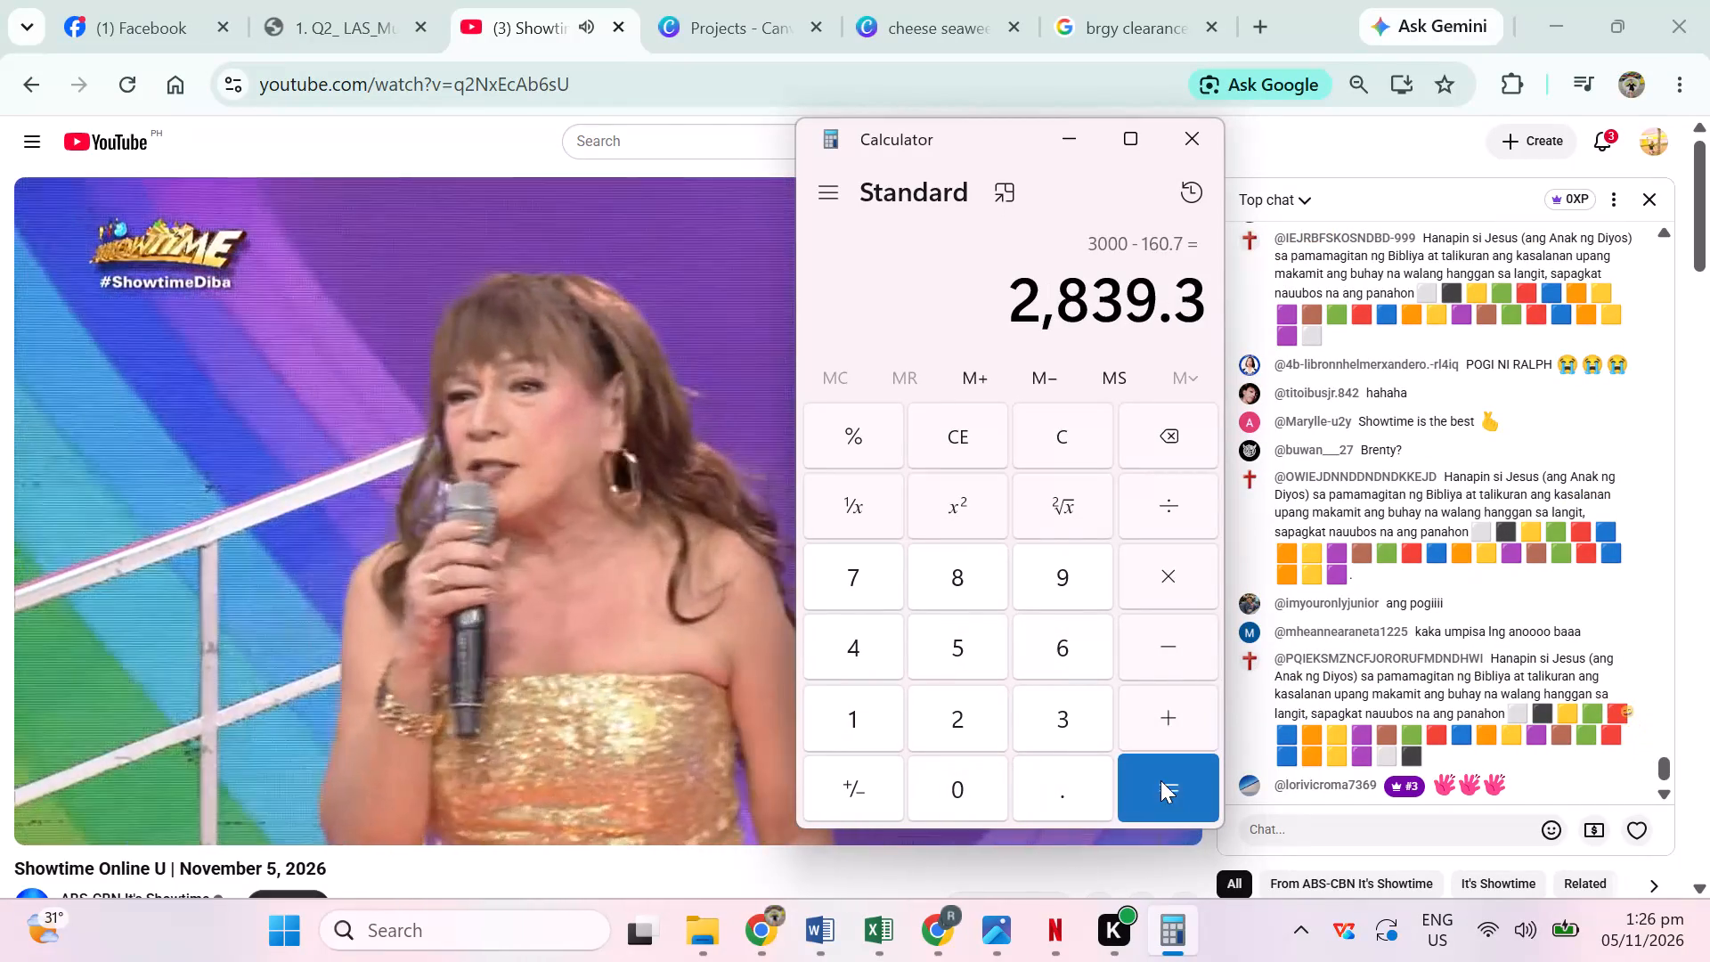
Multiply the resulting difference by 0.10.
click(1188, 564)
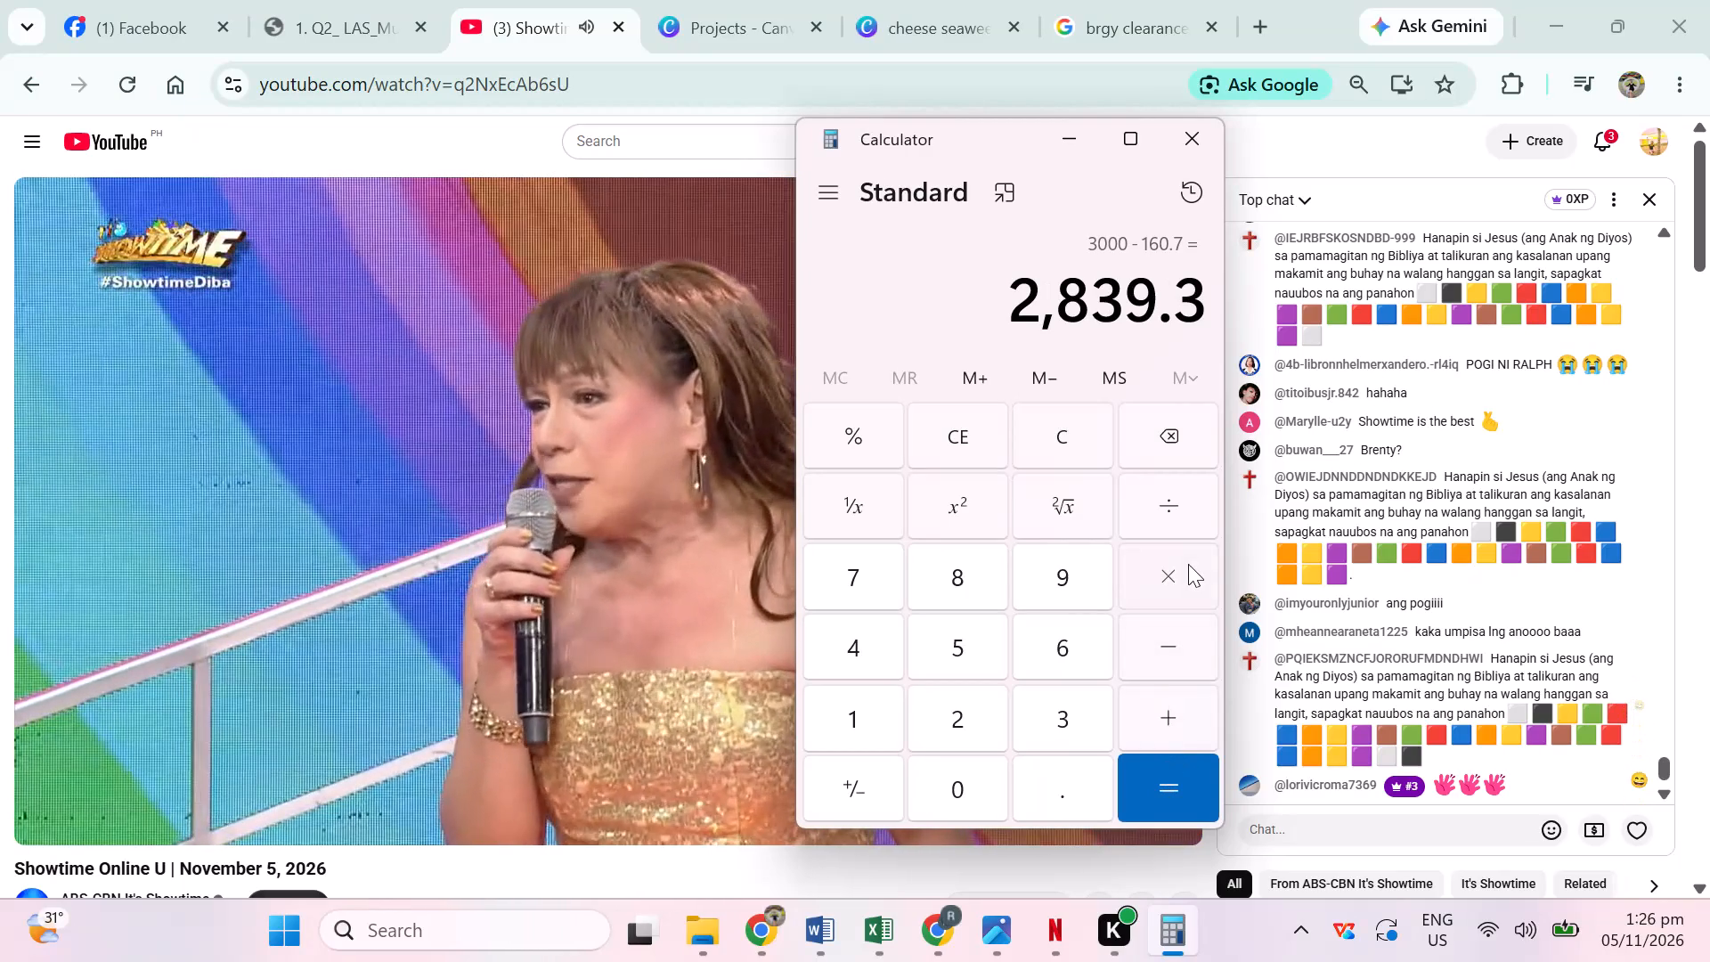
click(1053, 798)
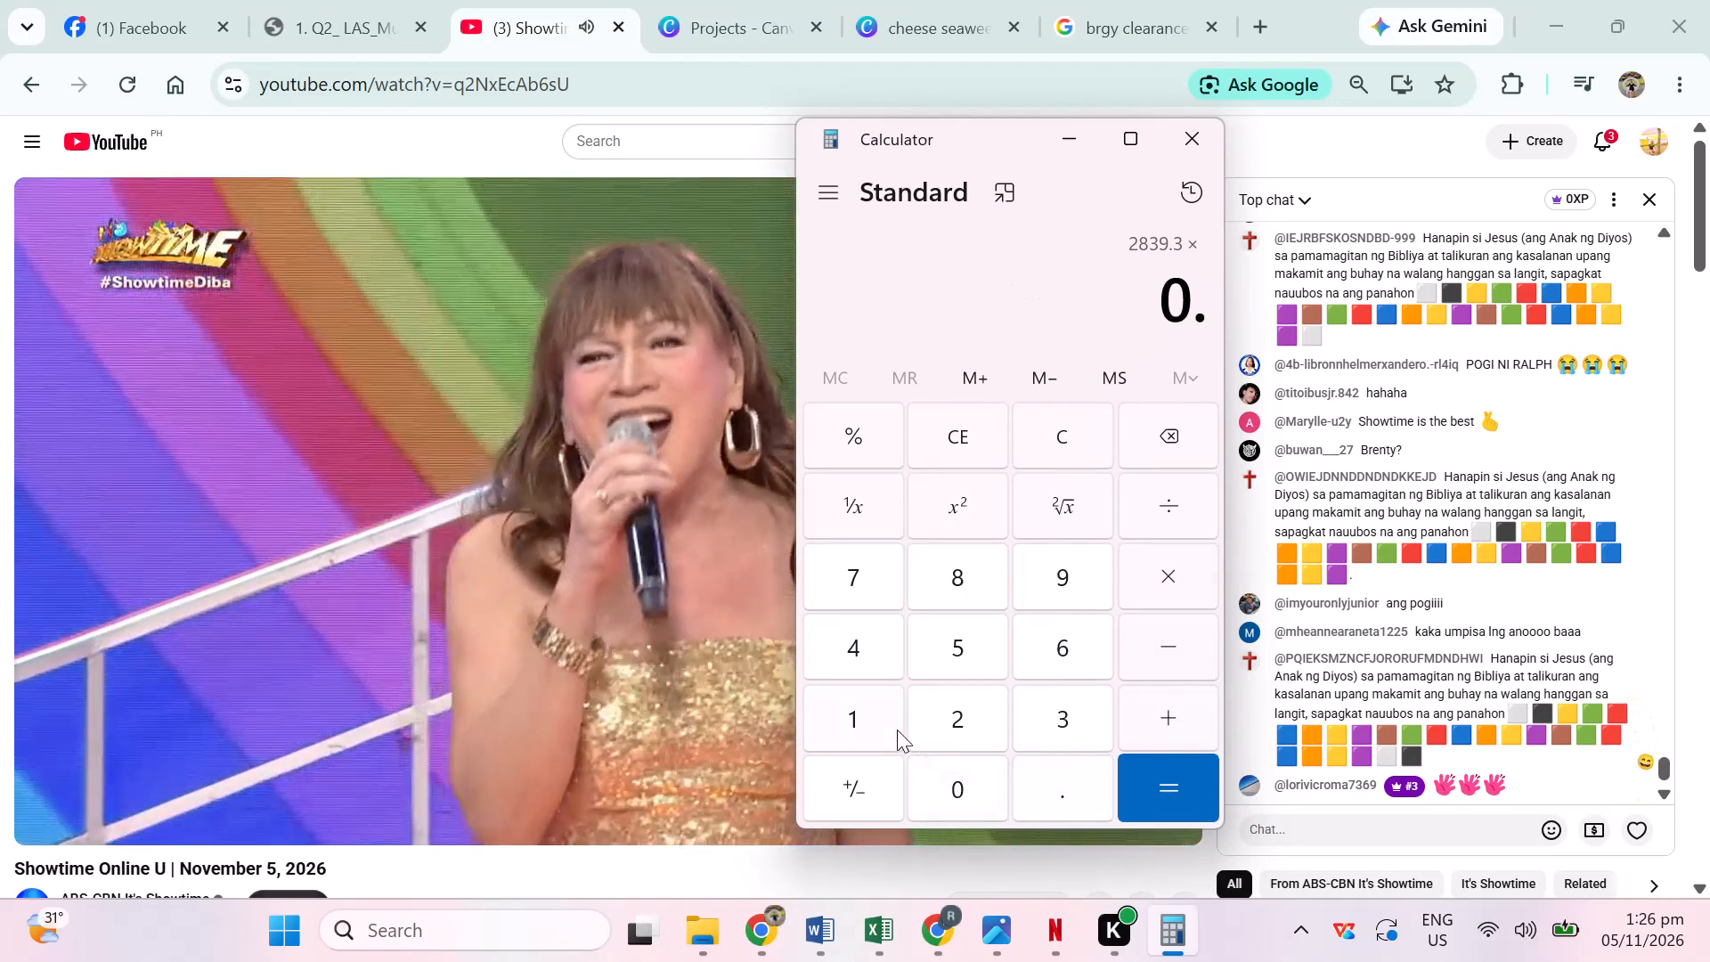
click(875, 715)
click(970, 789)
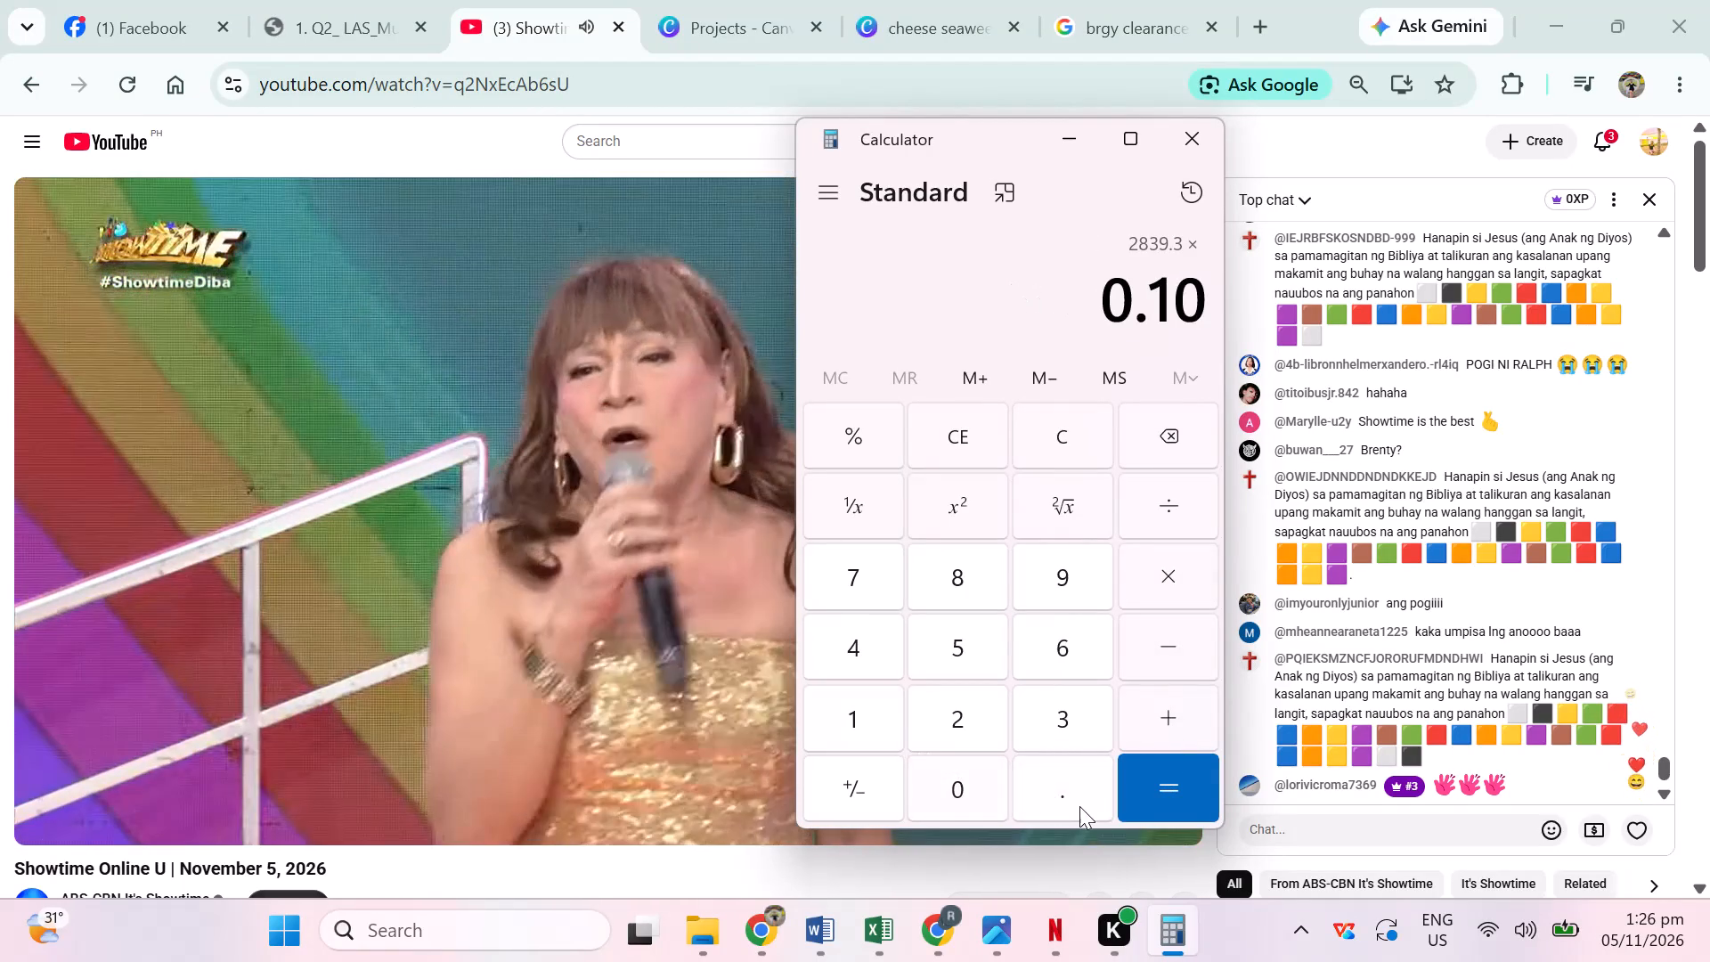
click(1148, 795)
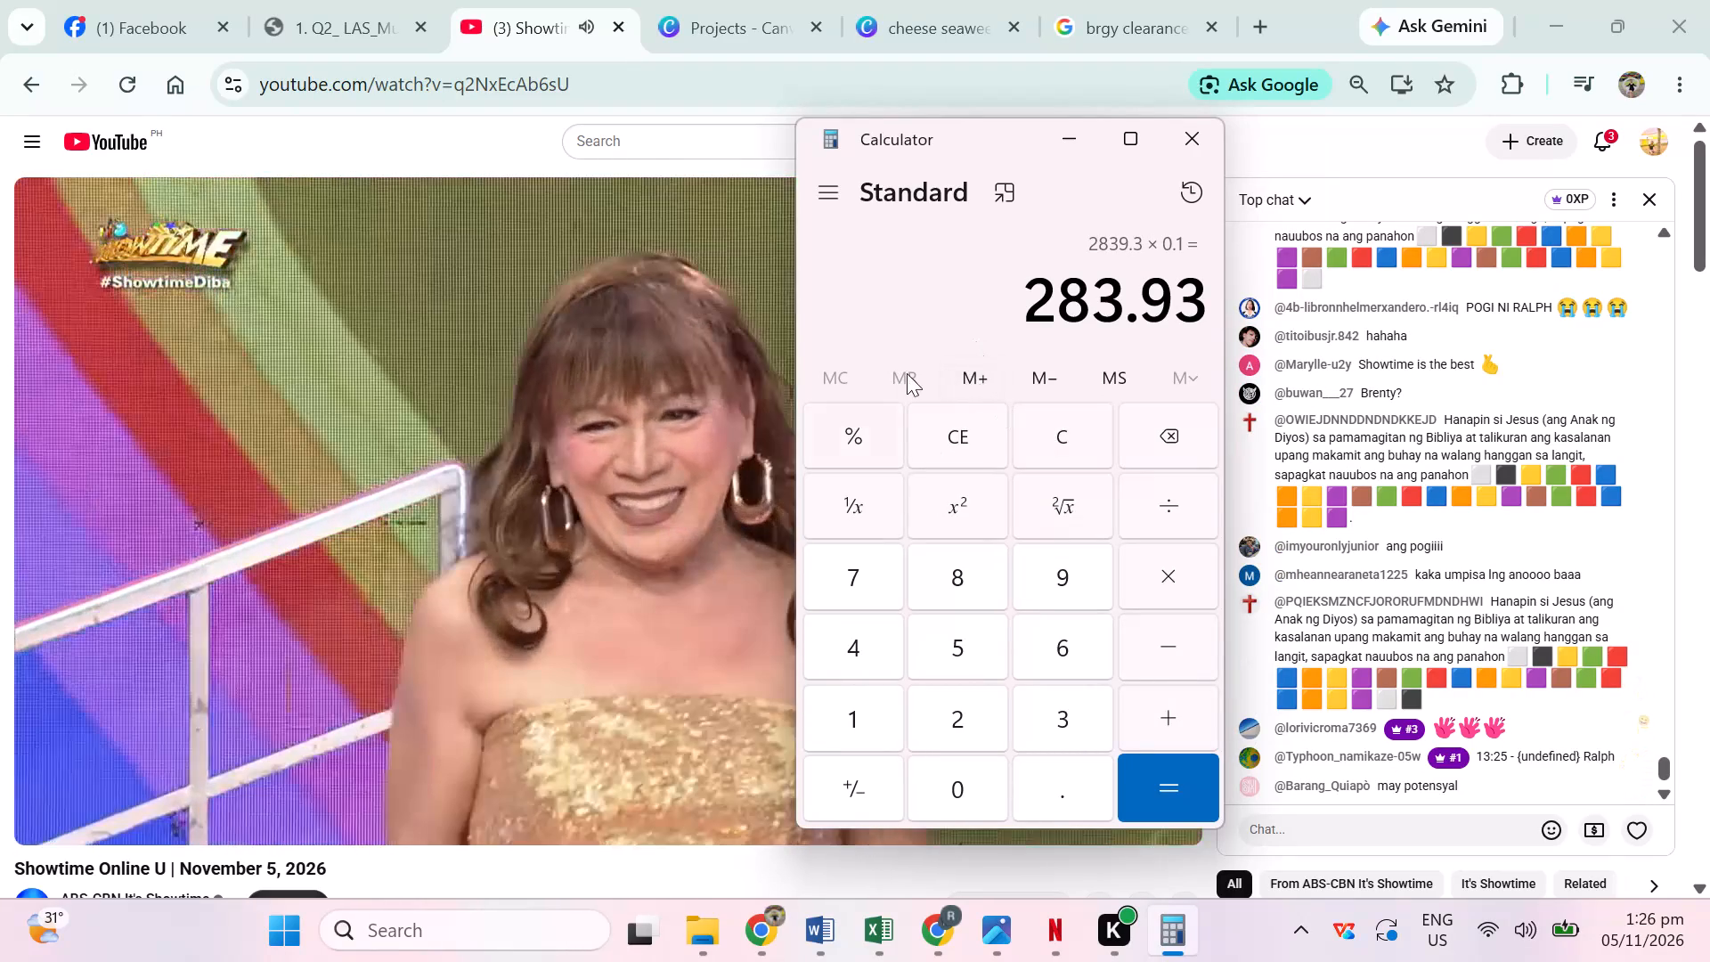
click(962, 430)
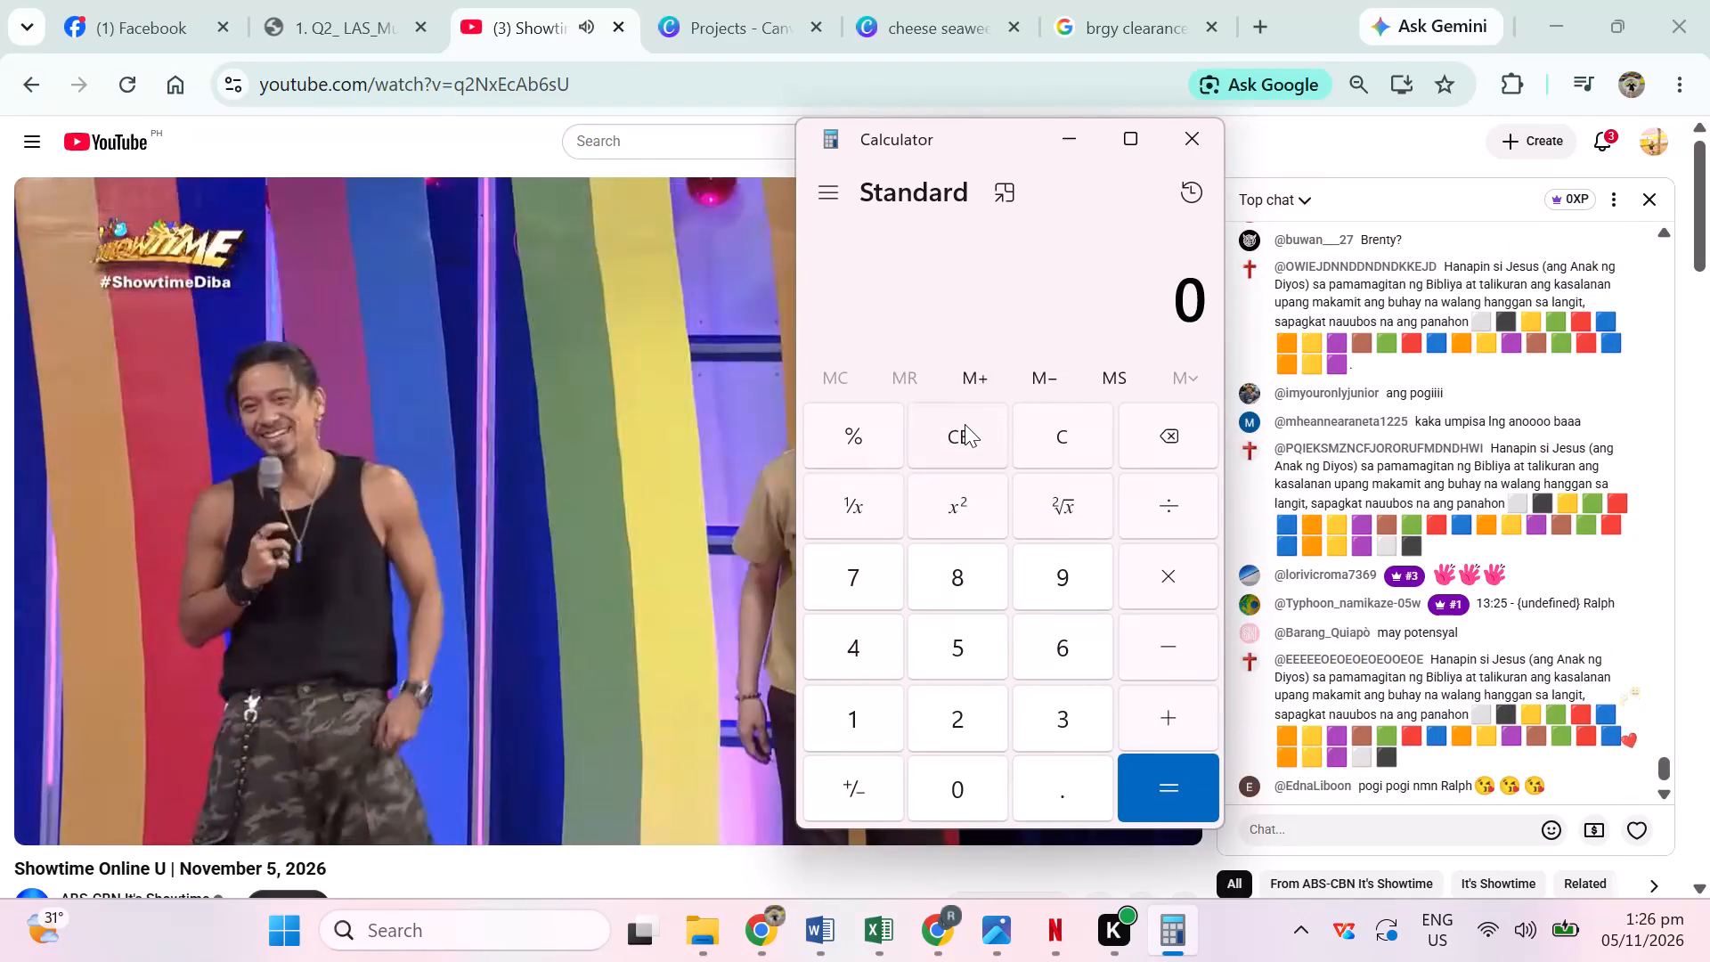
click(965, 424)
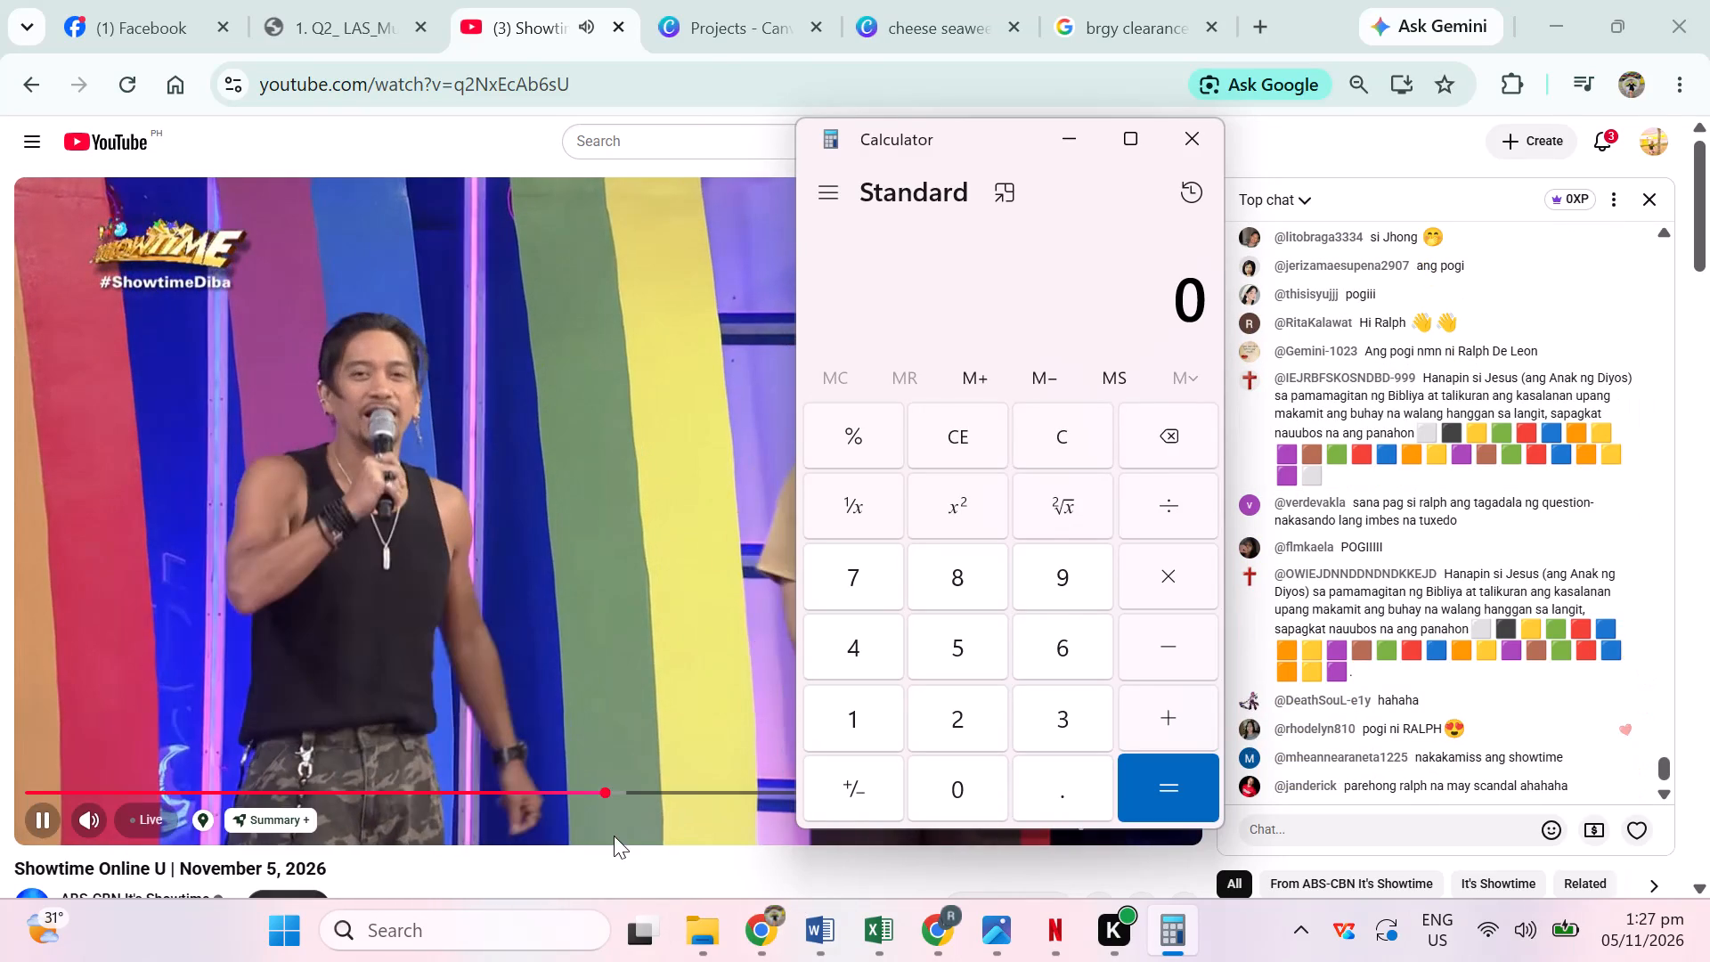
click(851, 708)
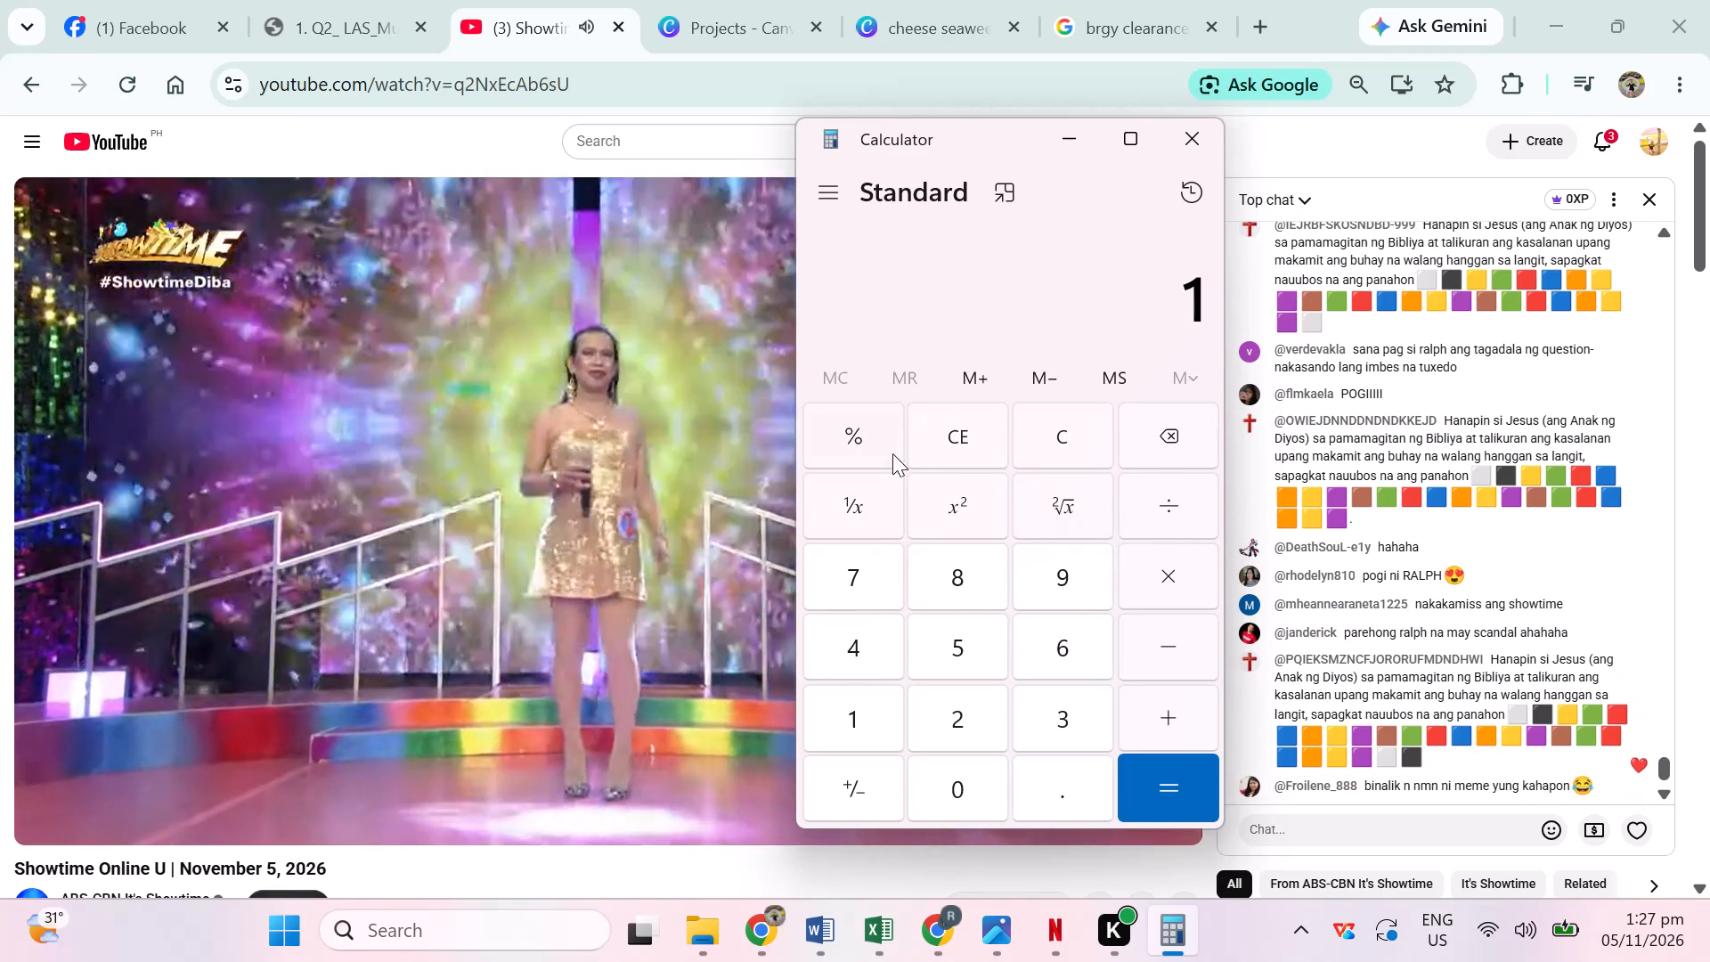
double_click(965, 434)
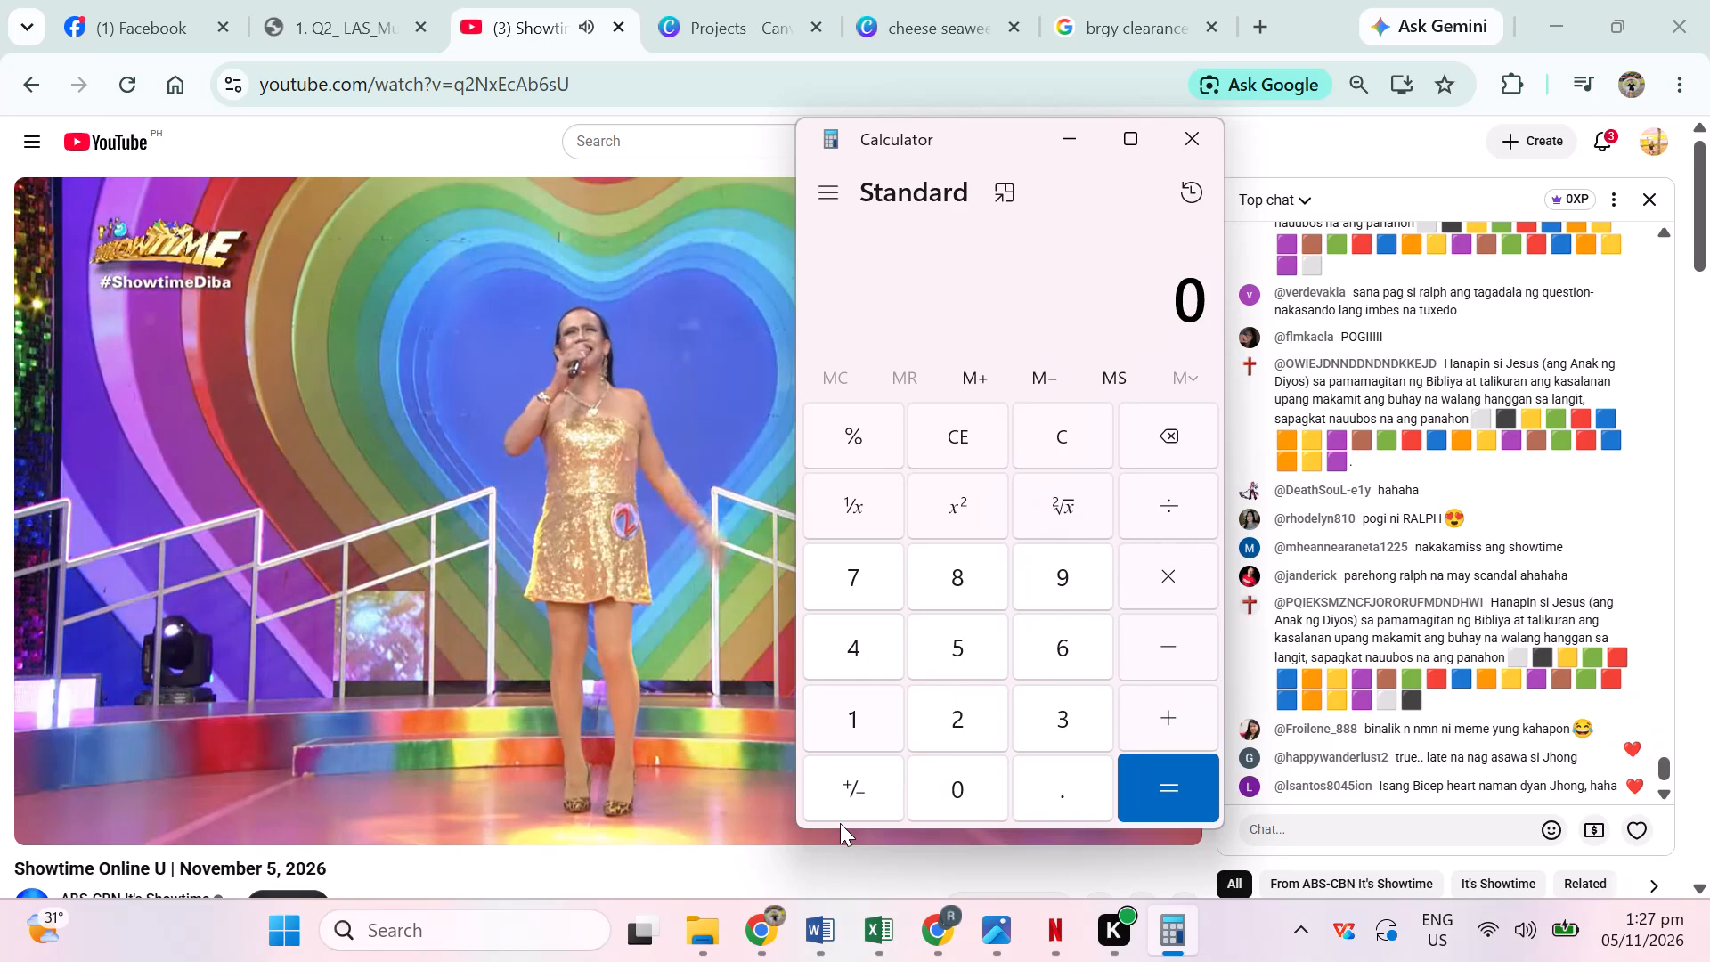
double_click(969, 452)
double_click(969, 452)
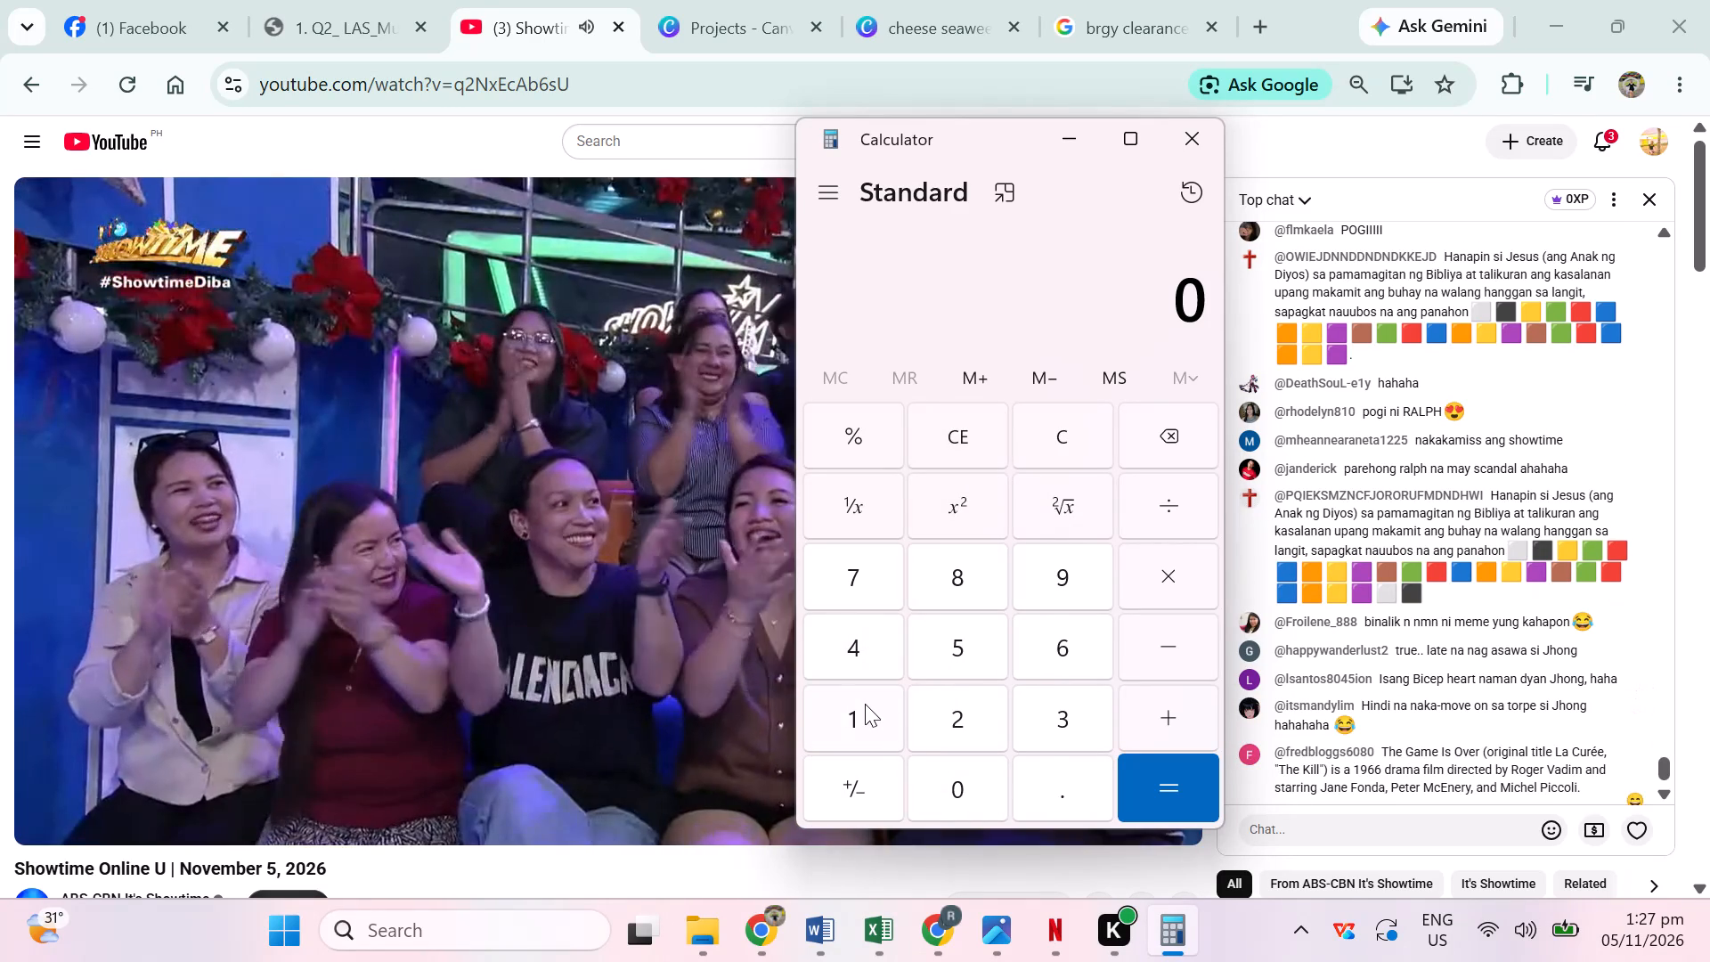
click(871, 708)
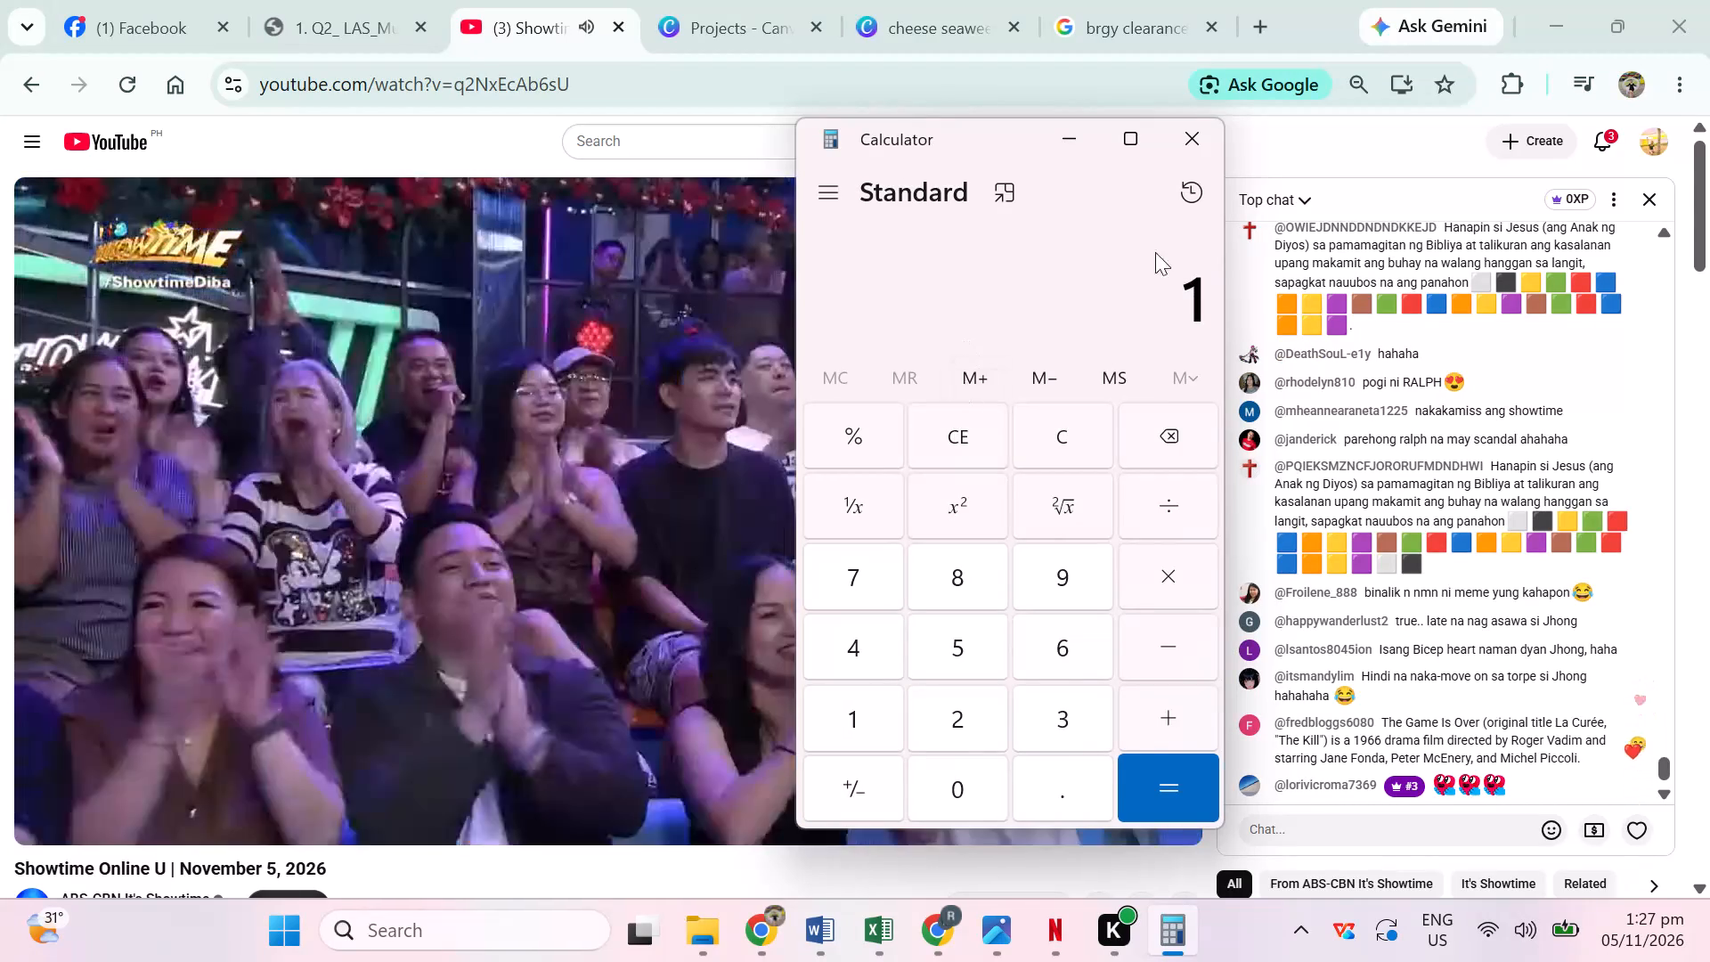
Clear the entry and multiply 85 by 22.
double_click(956, 449)
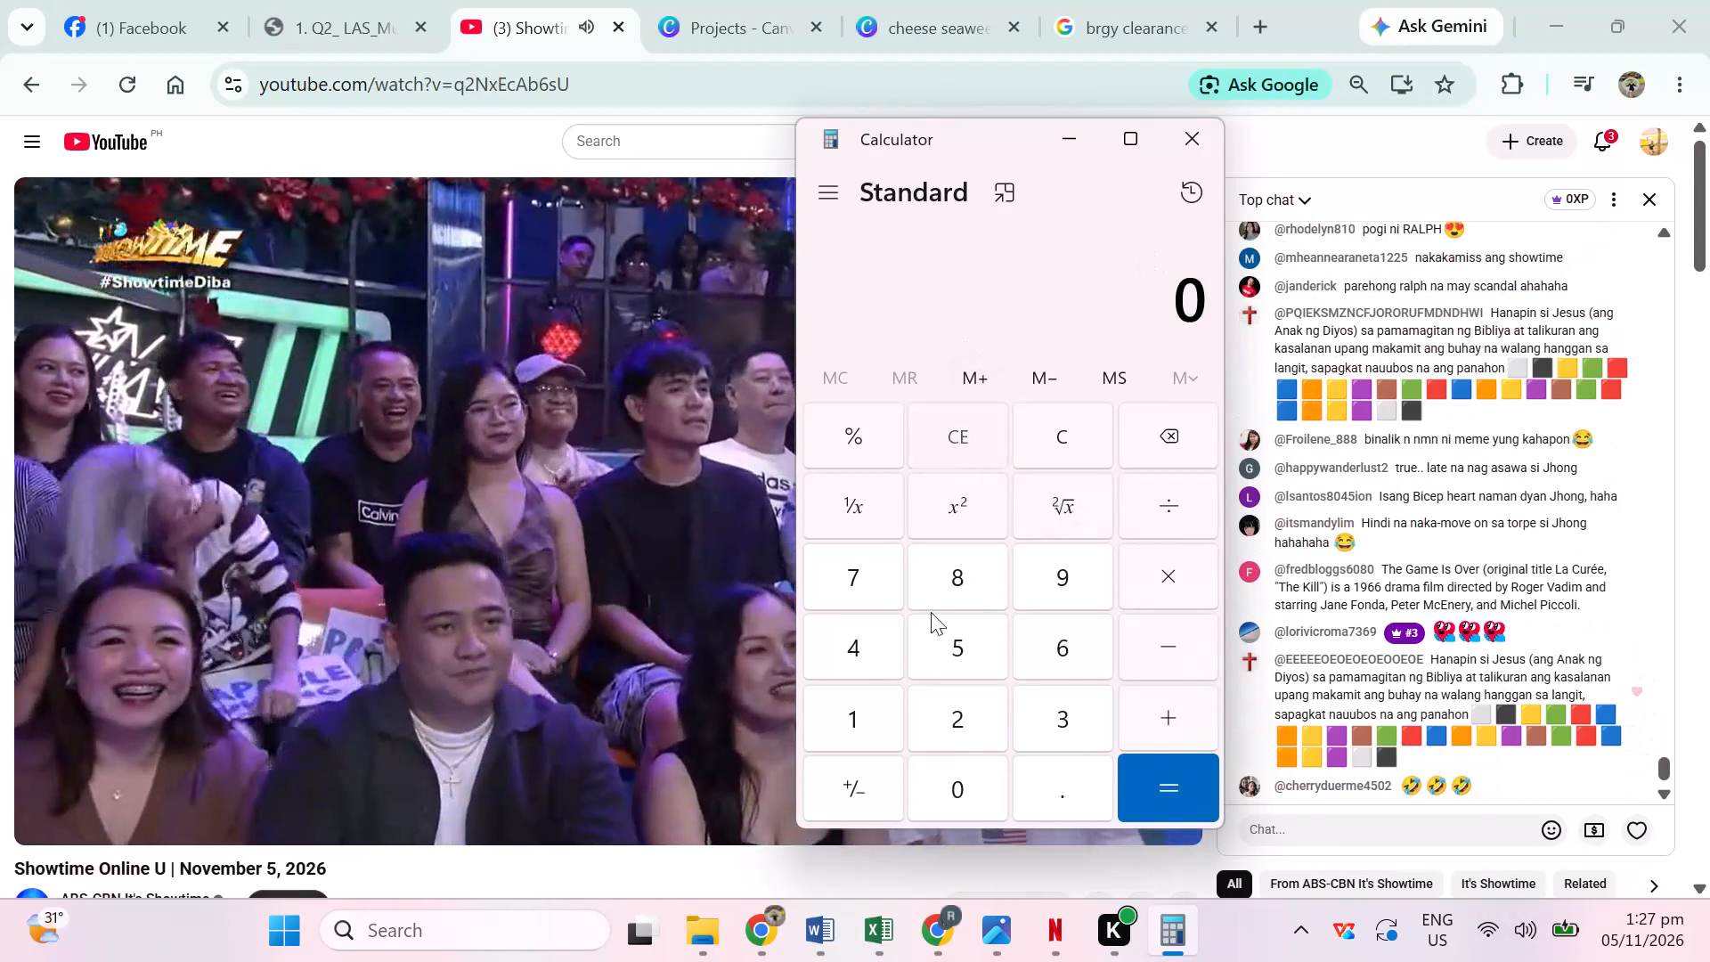
click(971, 587)
click(961, 661)
click(1168, 573)
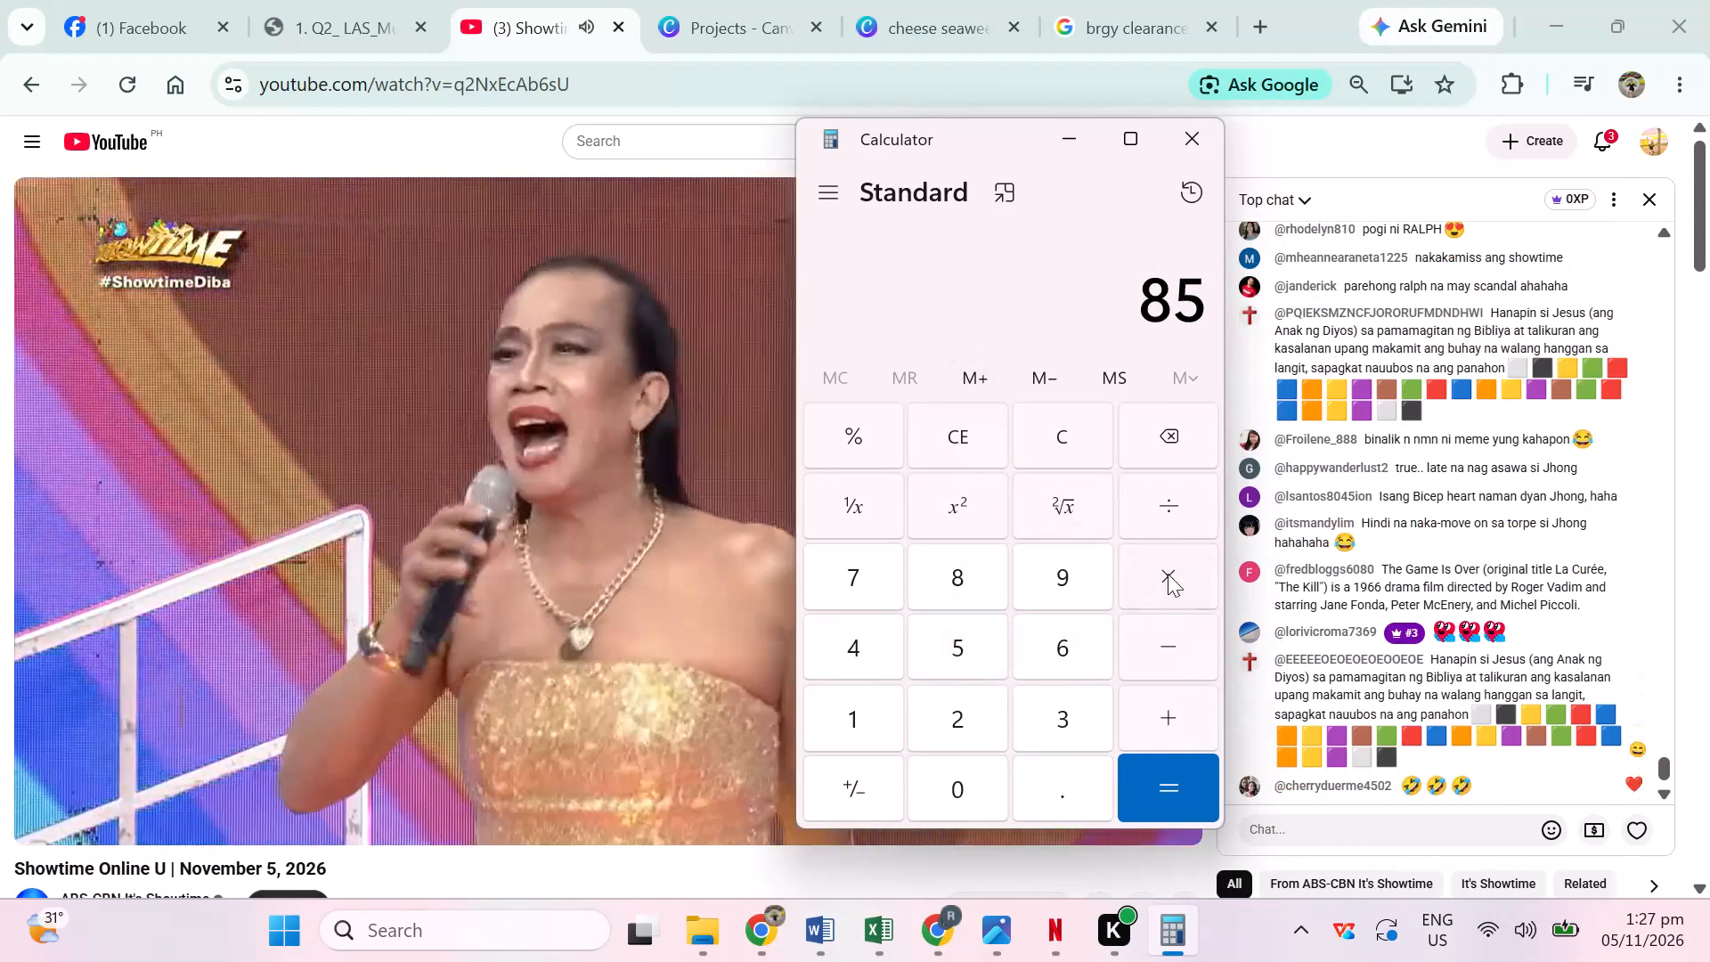
double_click(961, 723)
click(1152, 790)
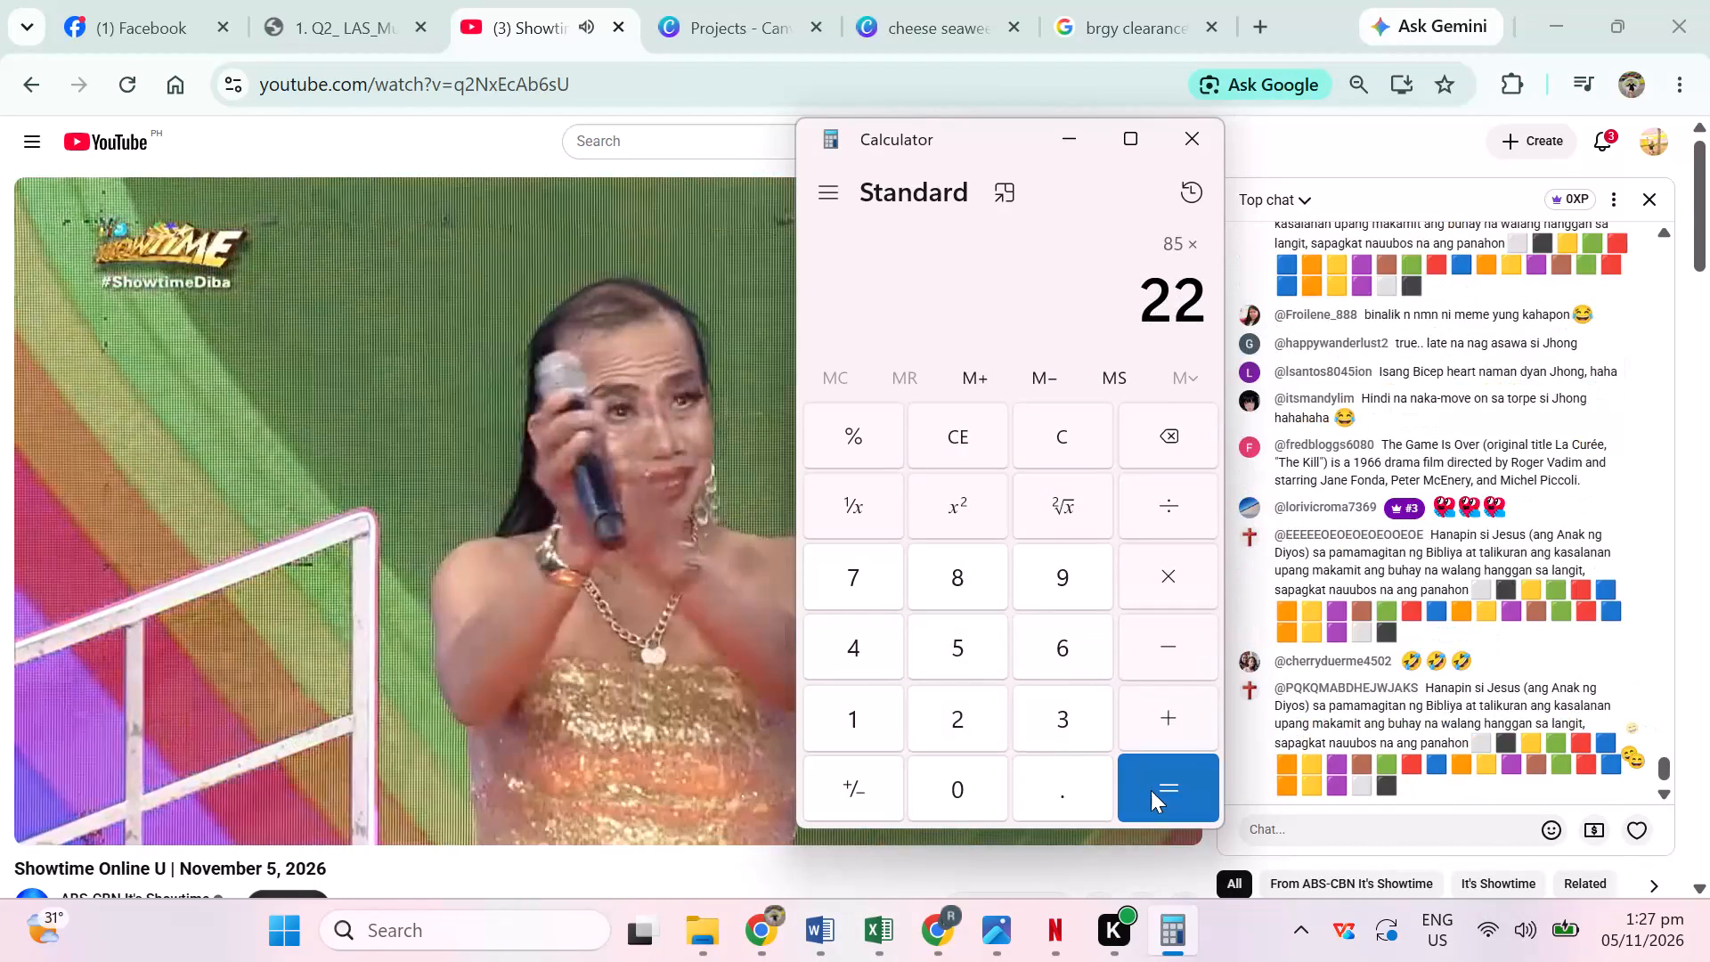
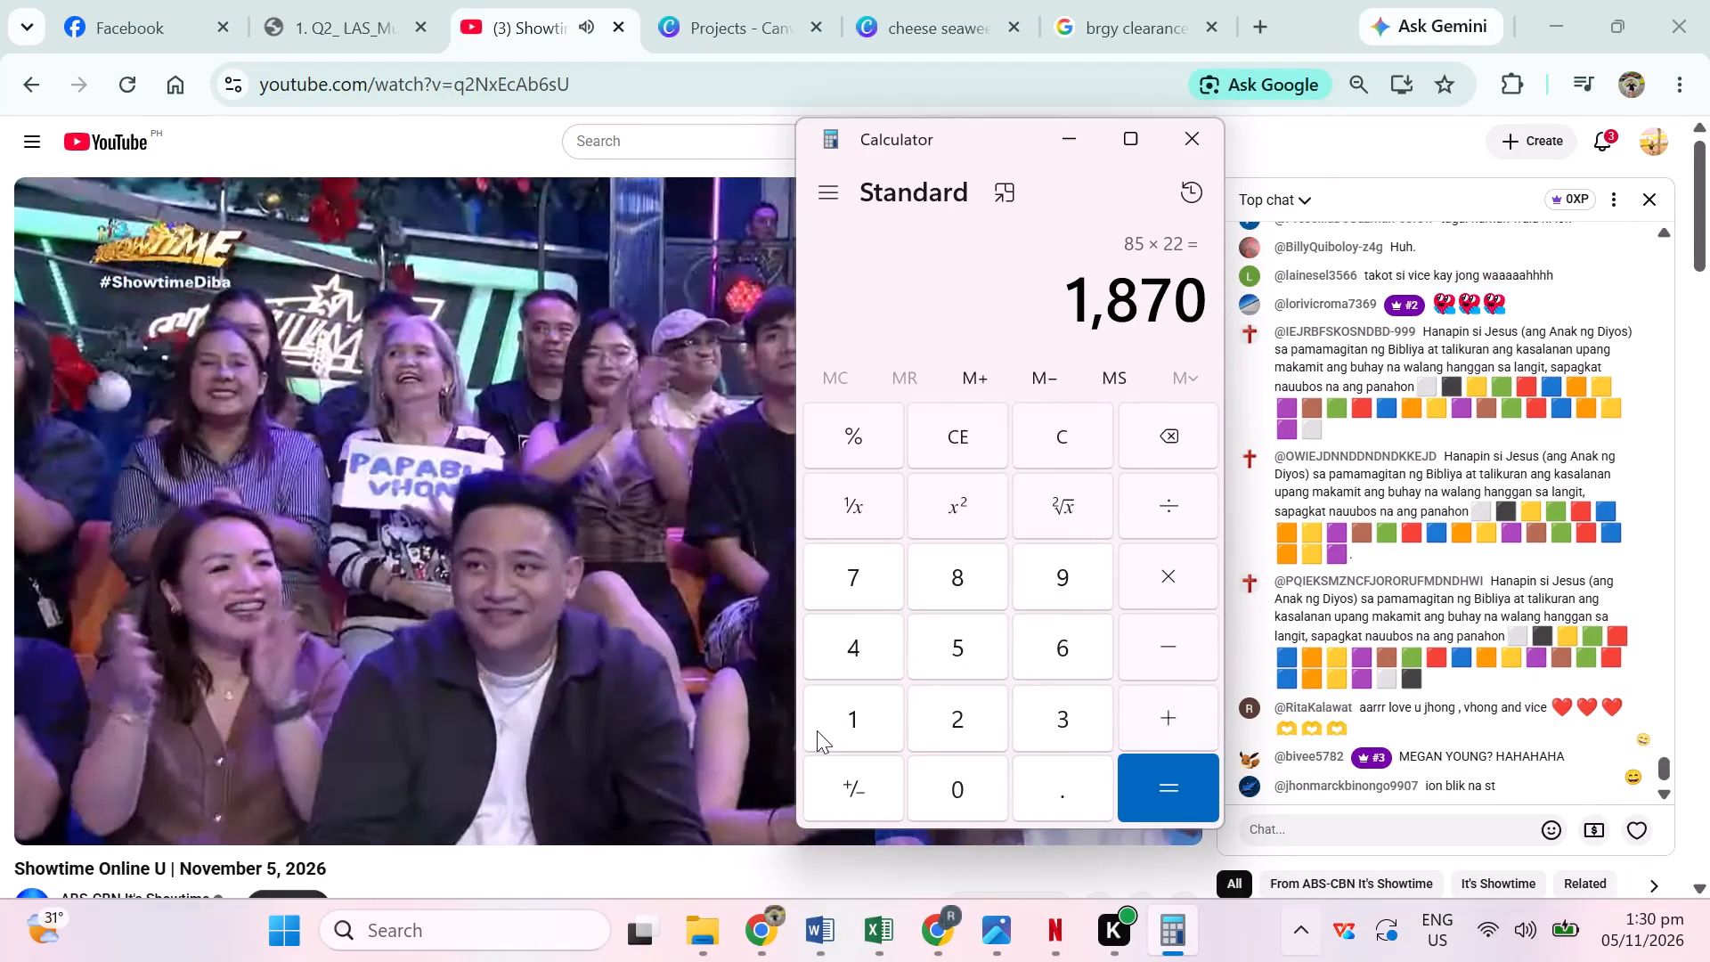
Switch to the DISBURSEMENT 2026 document in Word and add a space on the blank line below the catering voucher's net amount.
click(805, 935)
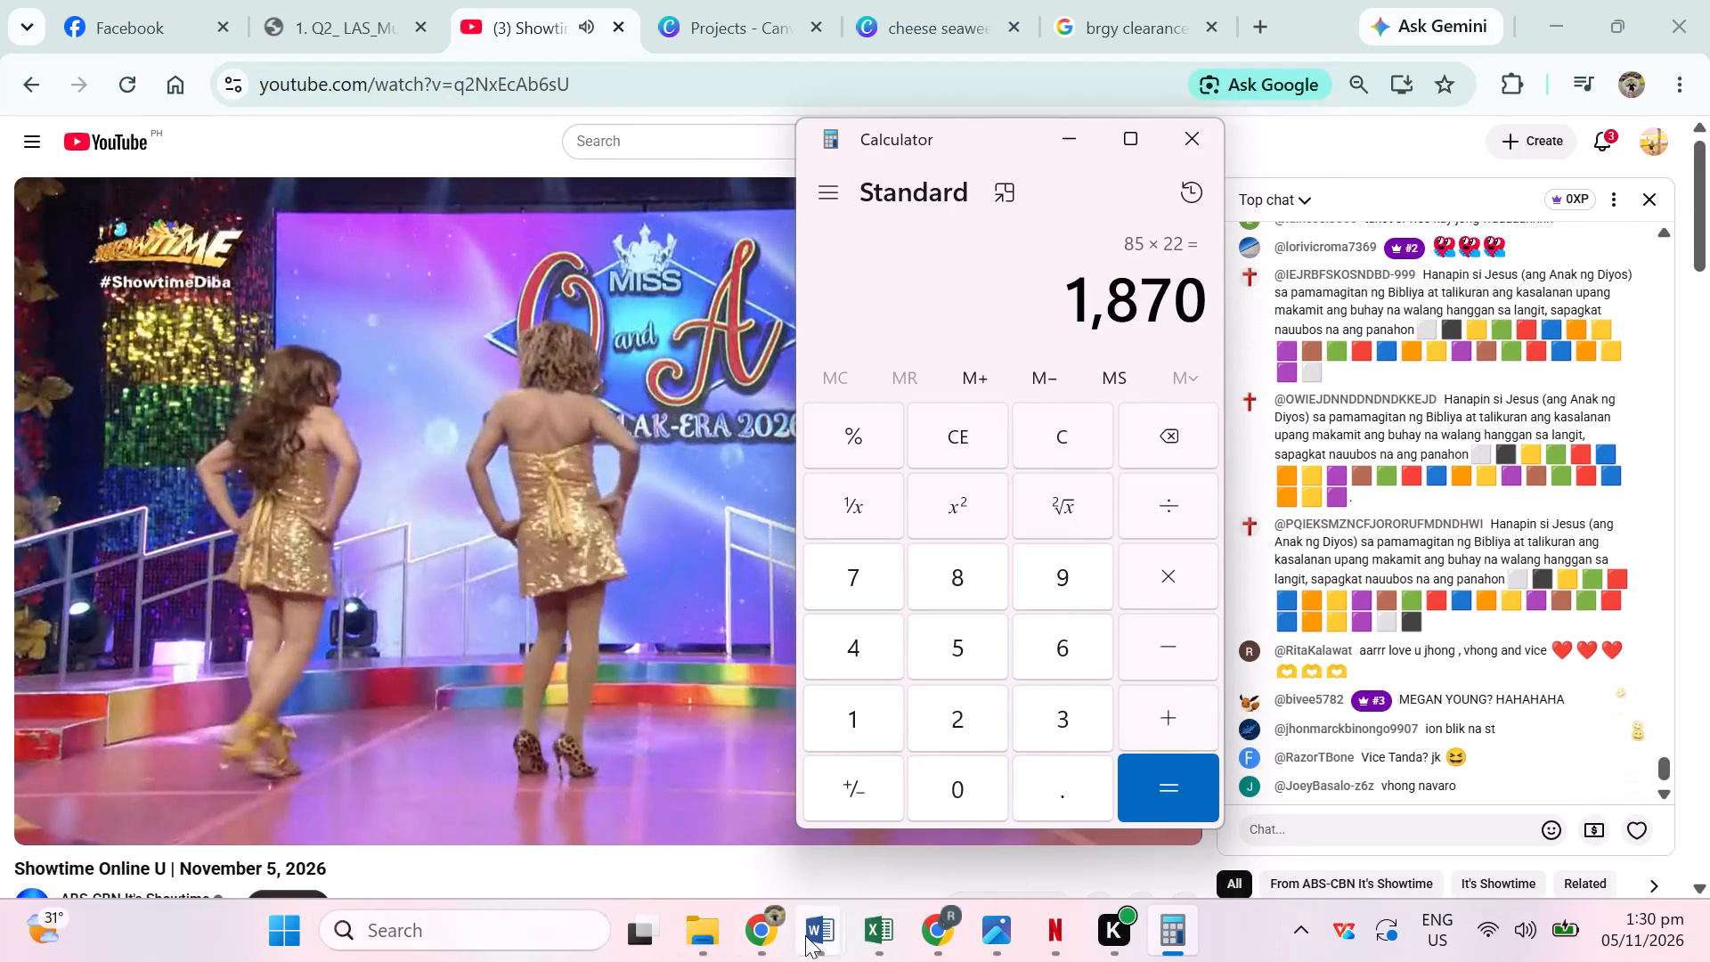
click(821, 943)
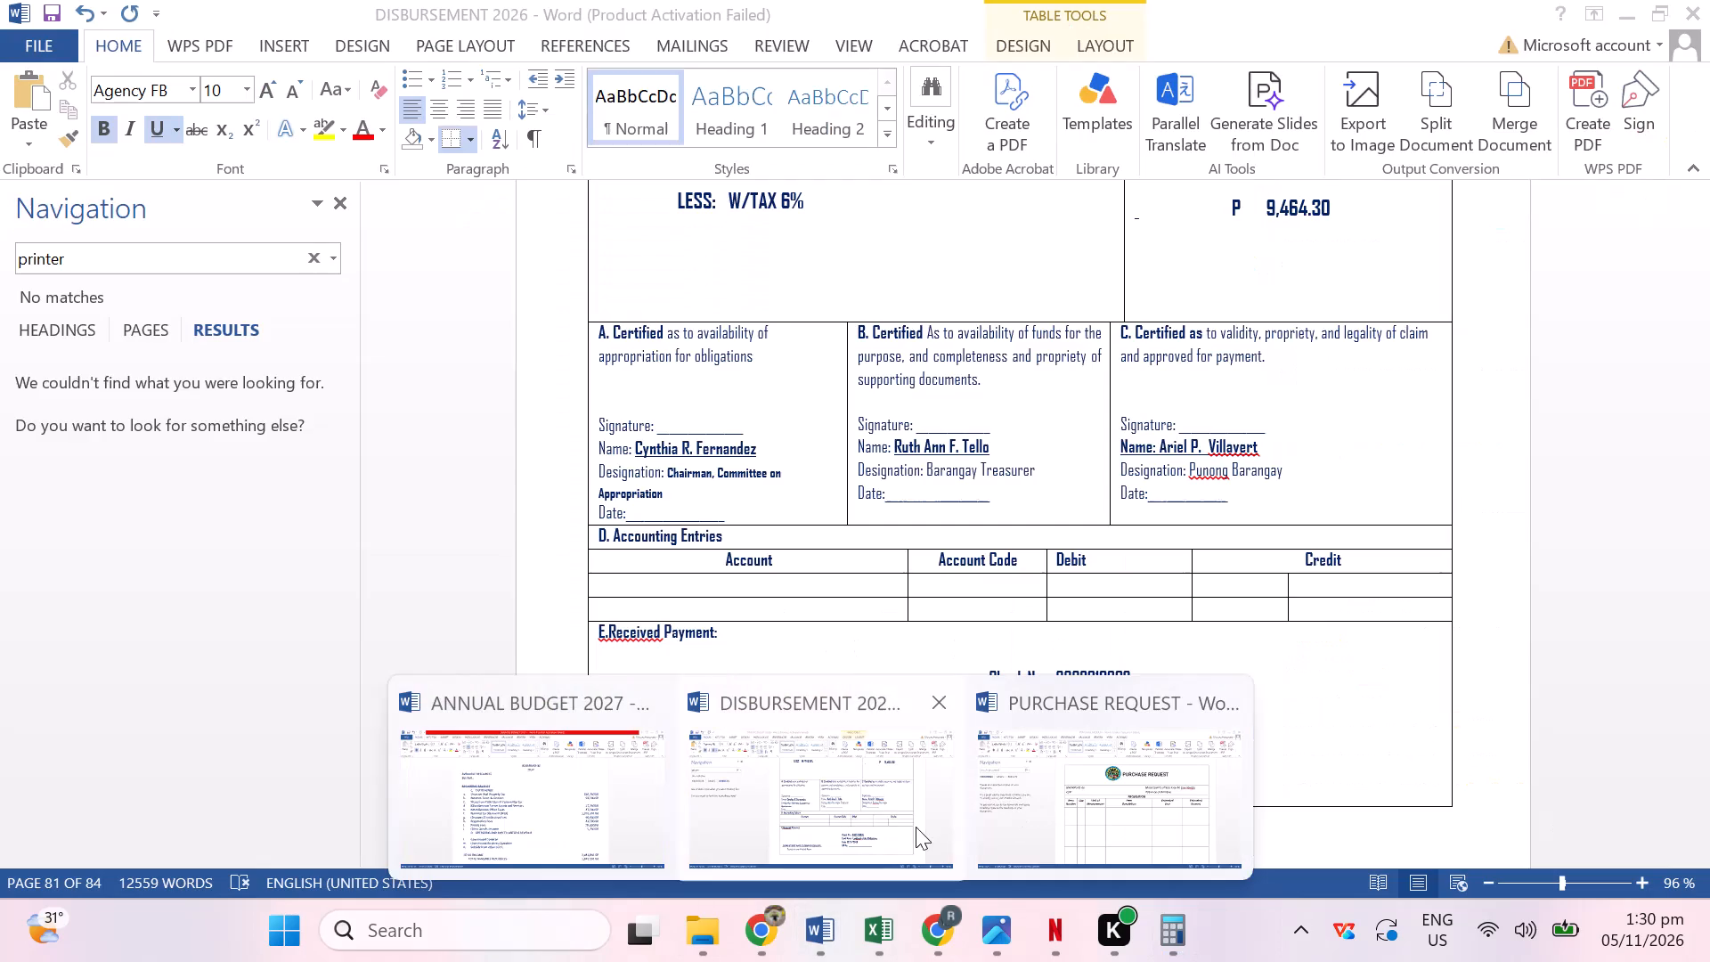
click(926, 828)
scroll(868, 686, up, 9)
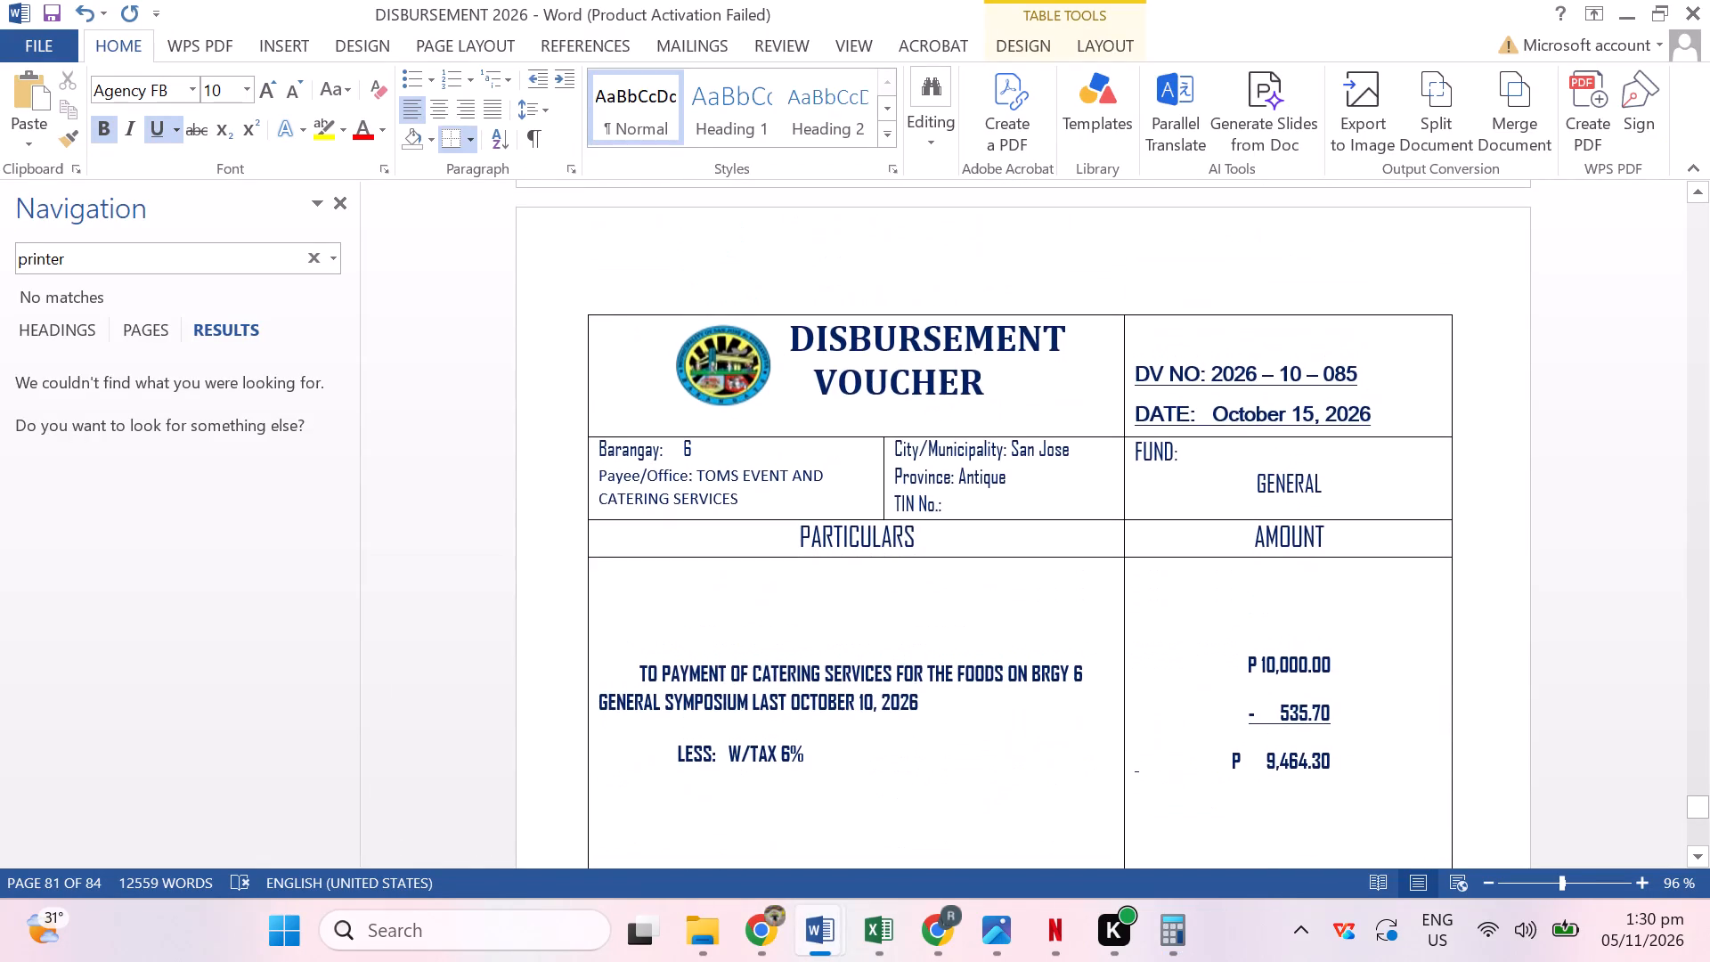
scroll(873, 685, down, 4)
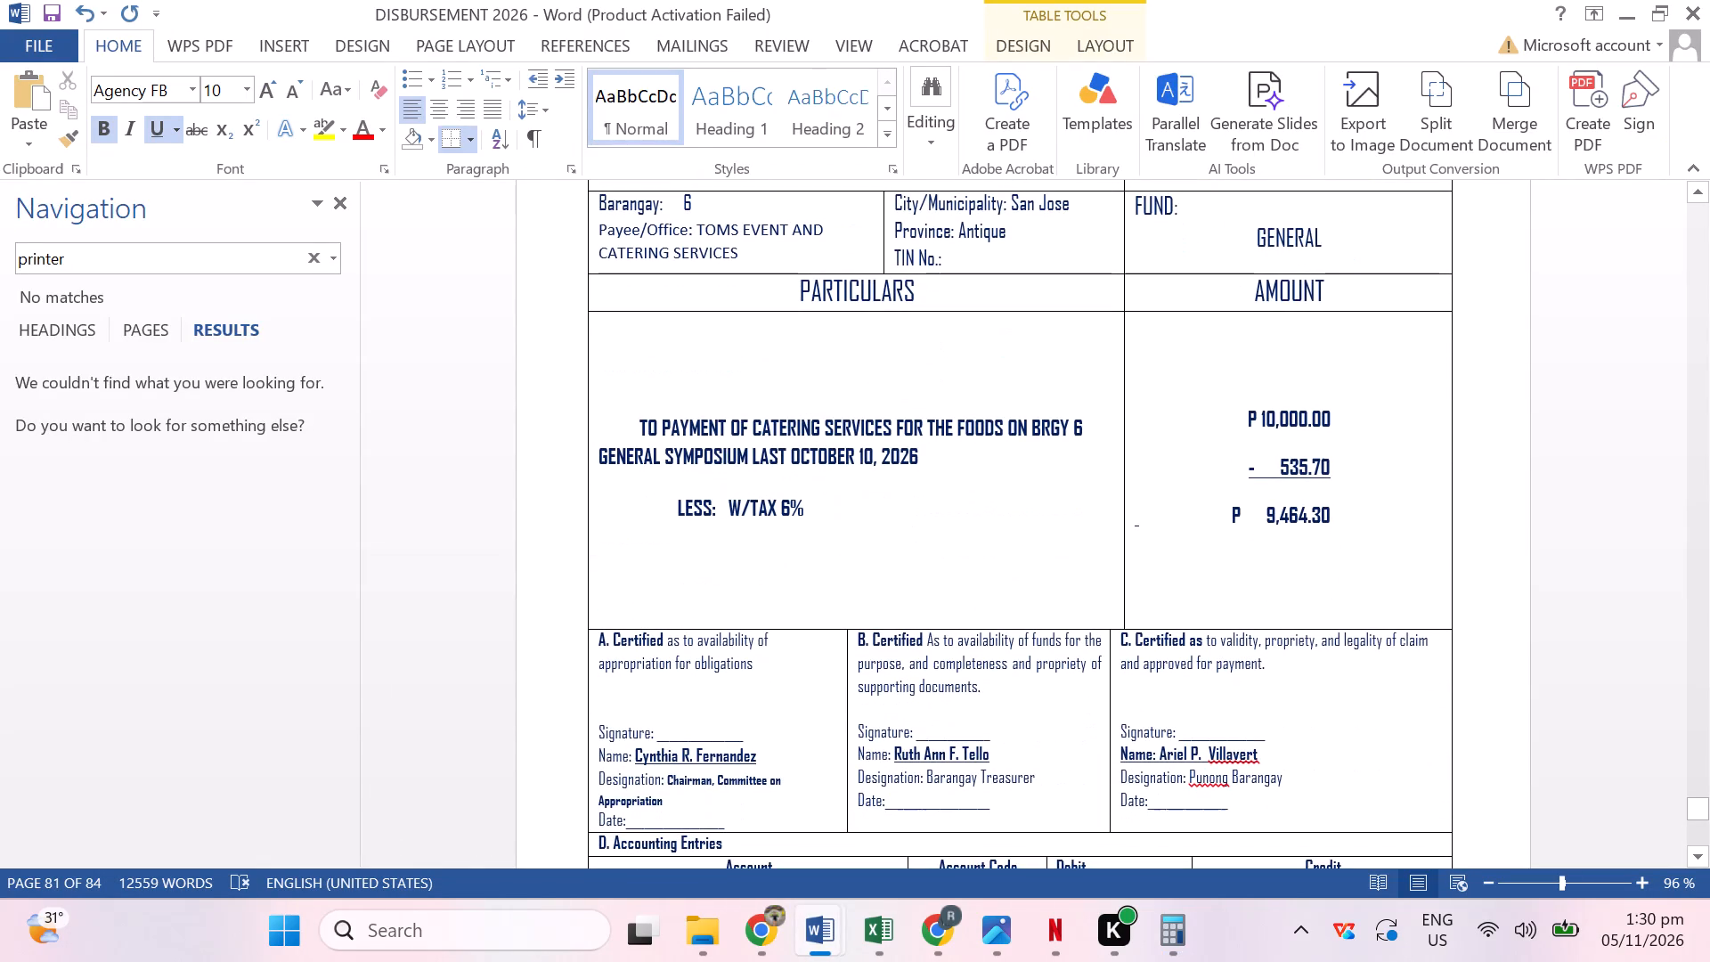
click(1286, 573)
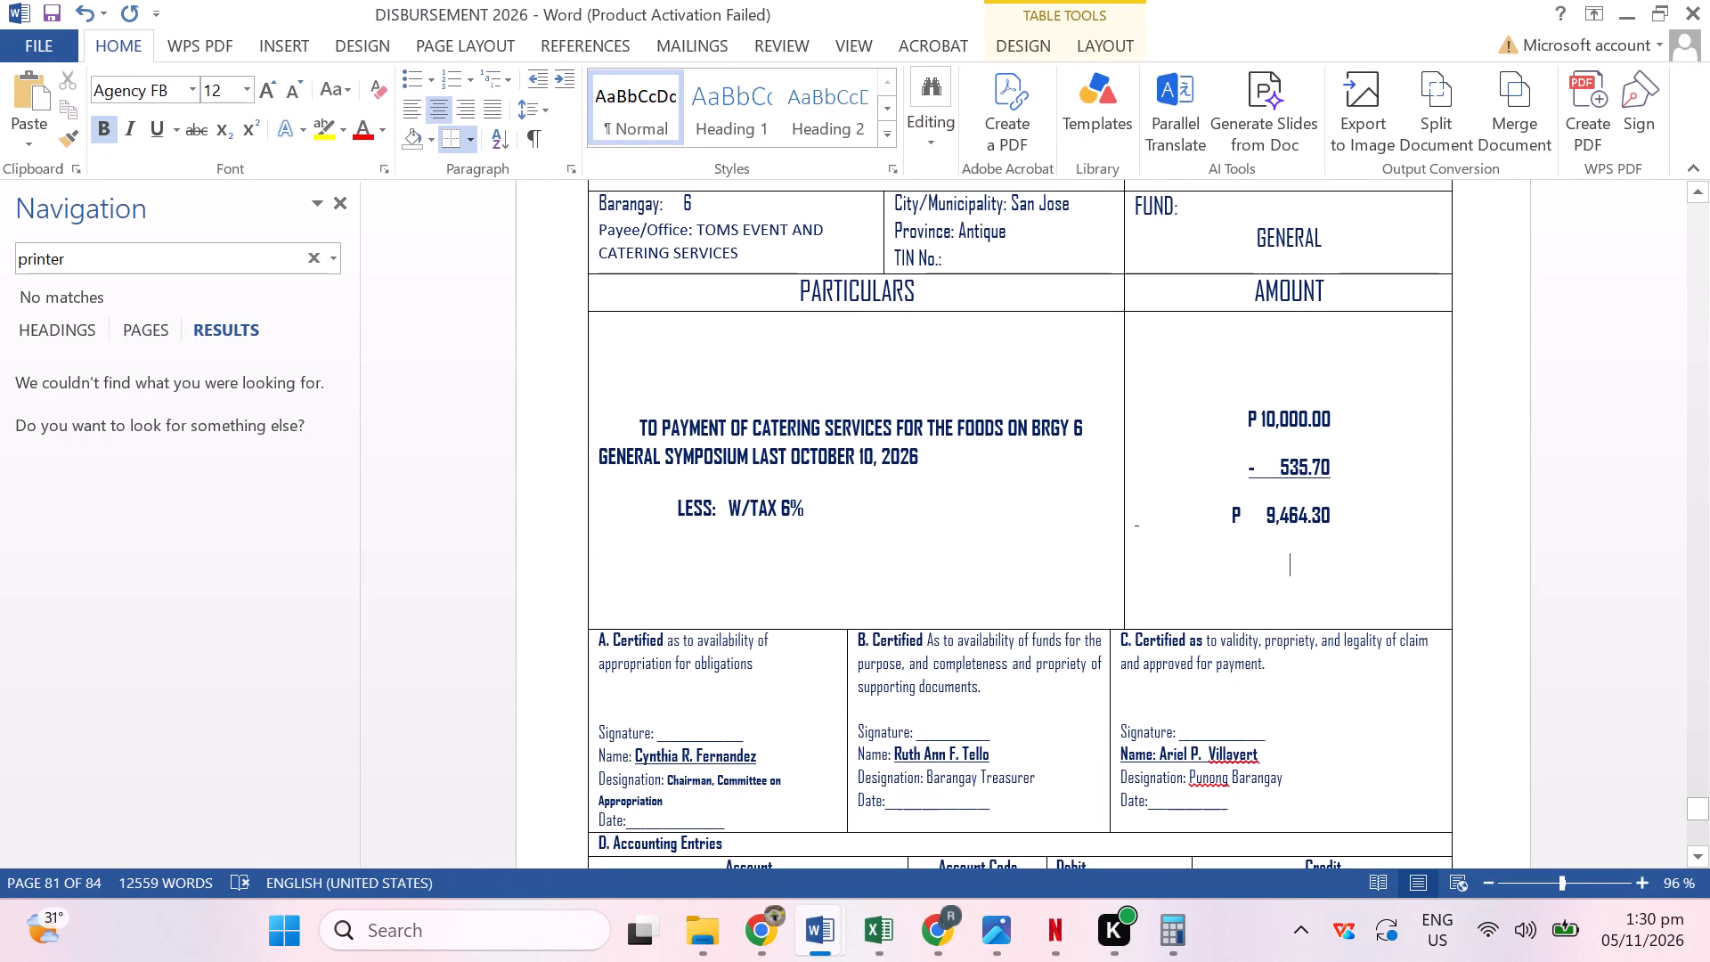
key(space)
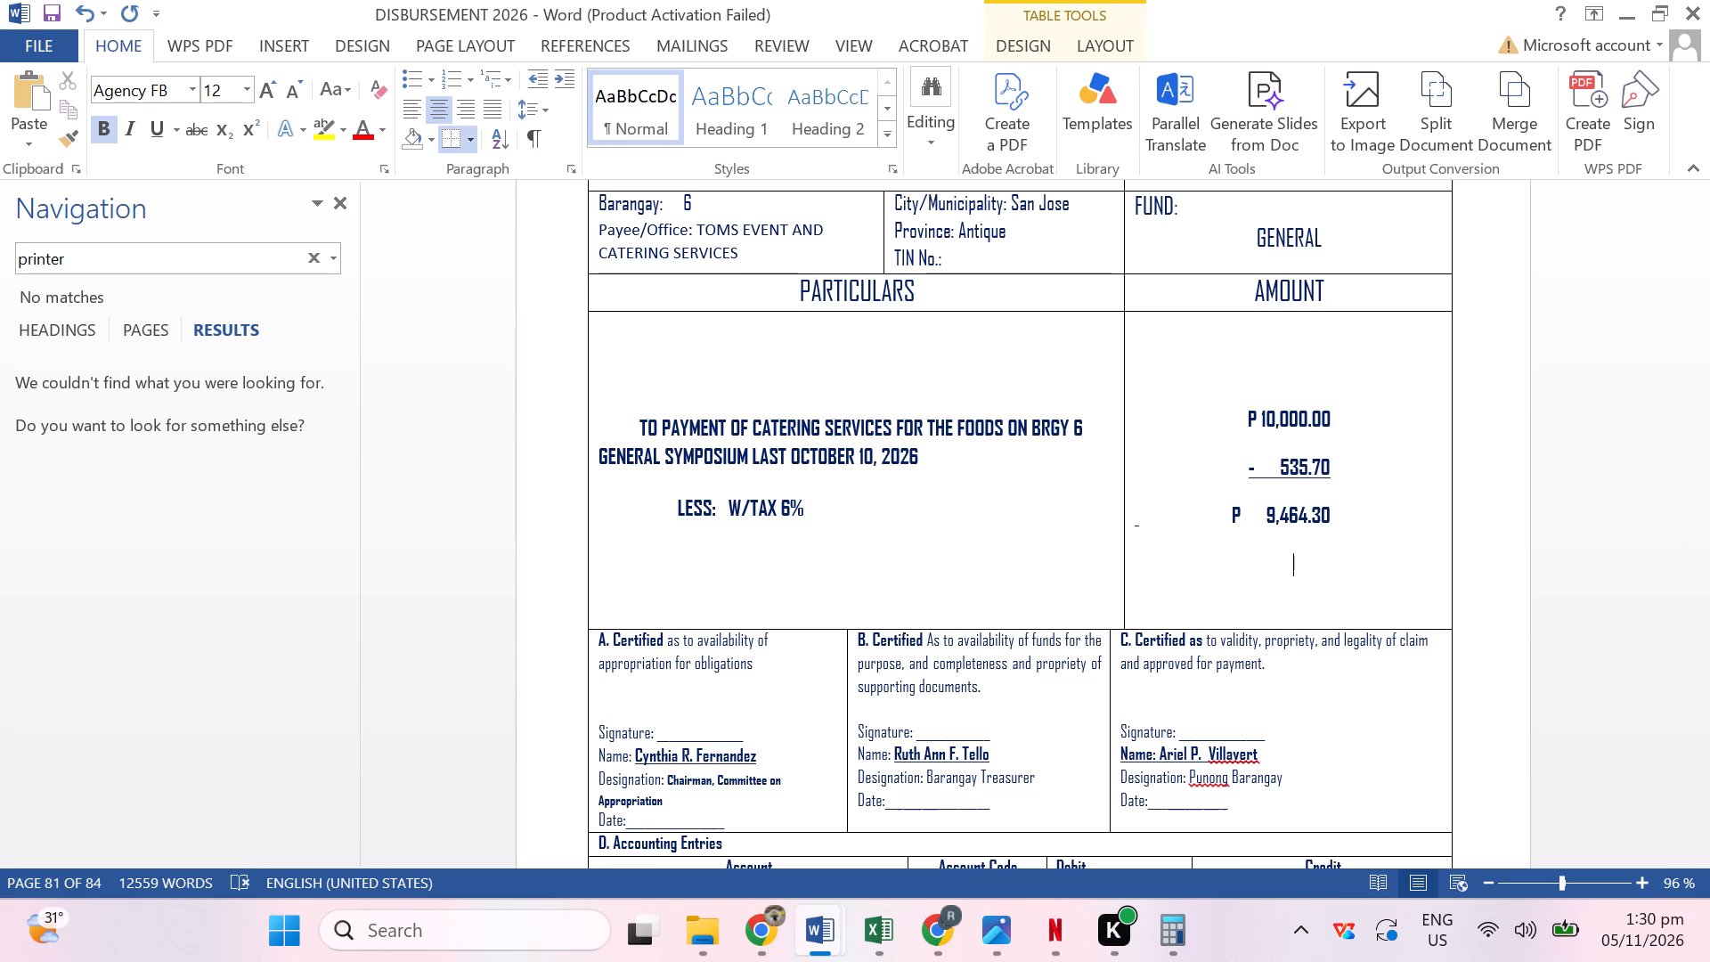
Switch to Chrome and pause the Showtime Online U video.
click(769, 942)
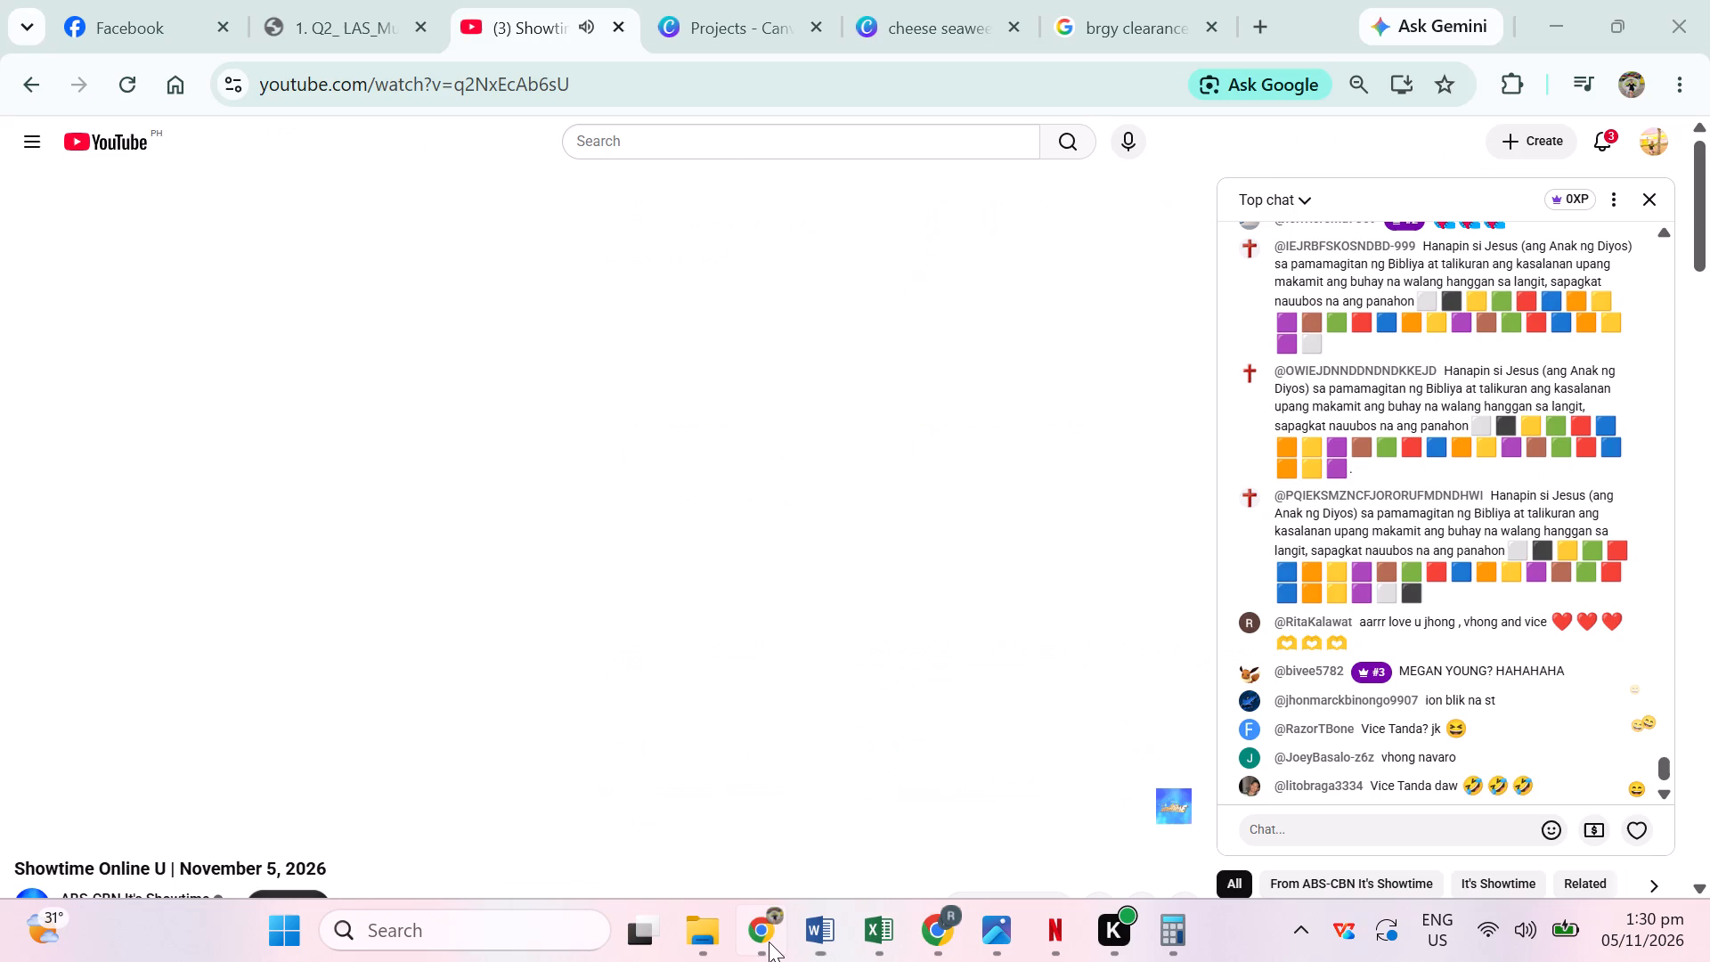
click(778, 605)
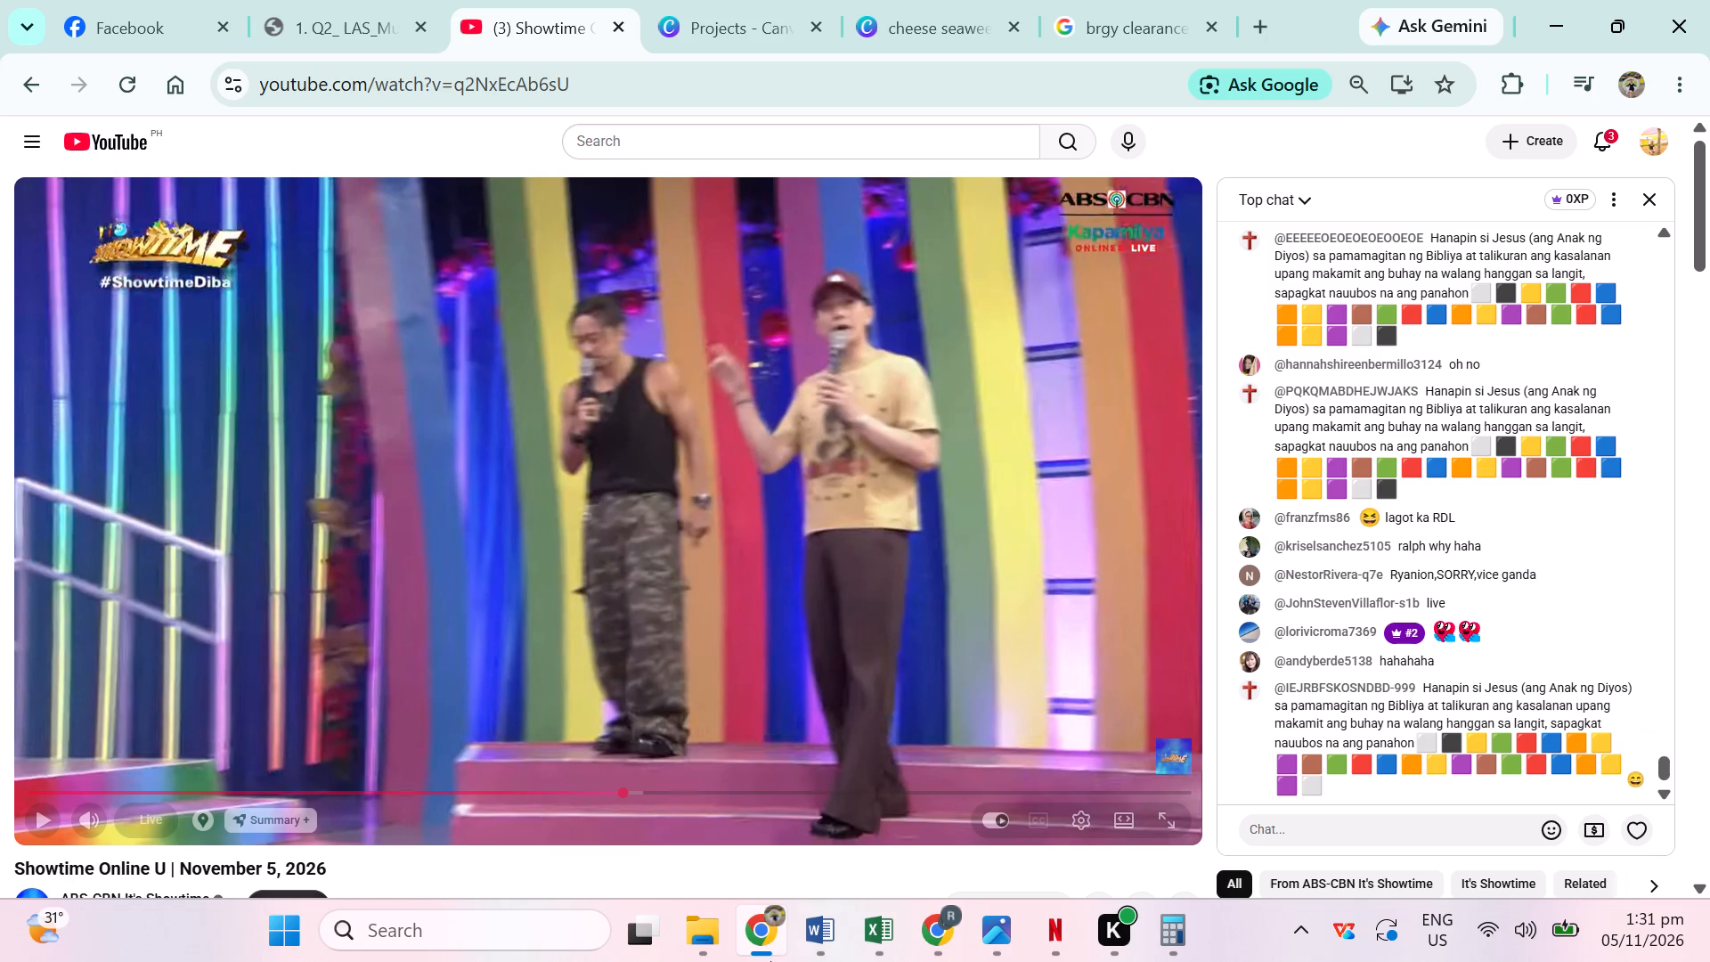
Return to the DISBURSEMENT 2026 document in Word and examine the catering services voucher's header, particulars and amounts.
click(813, 936)
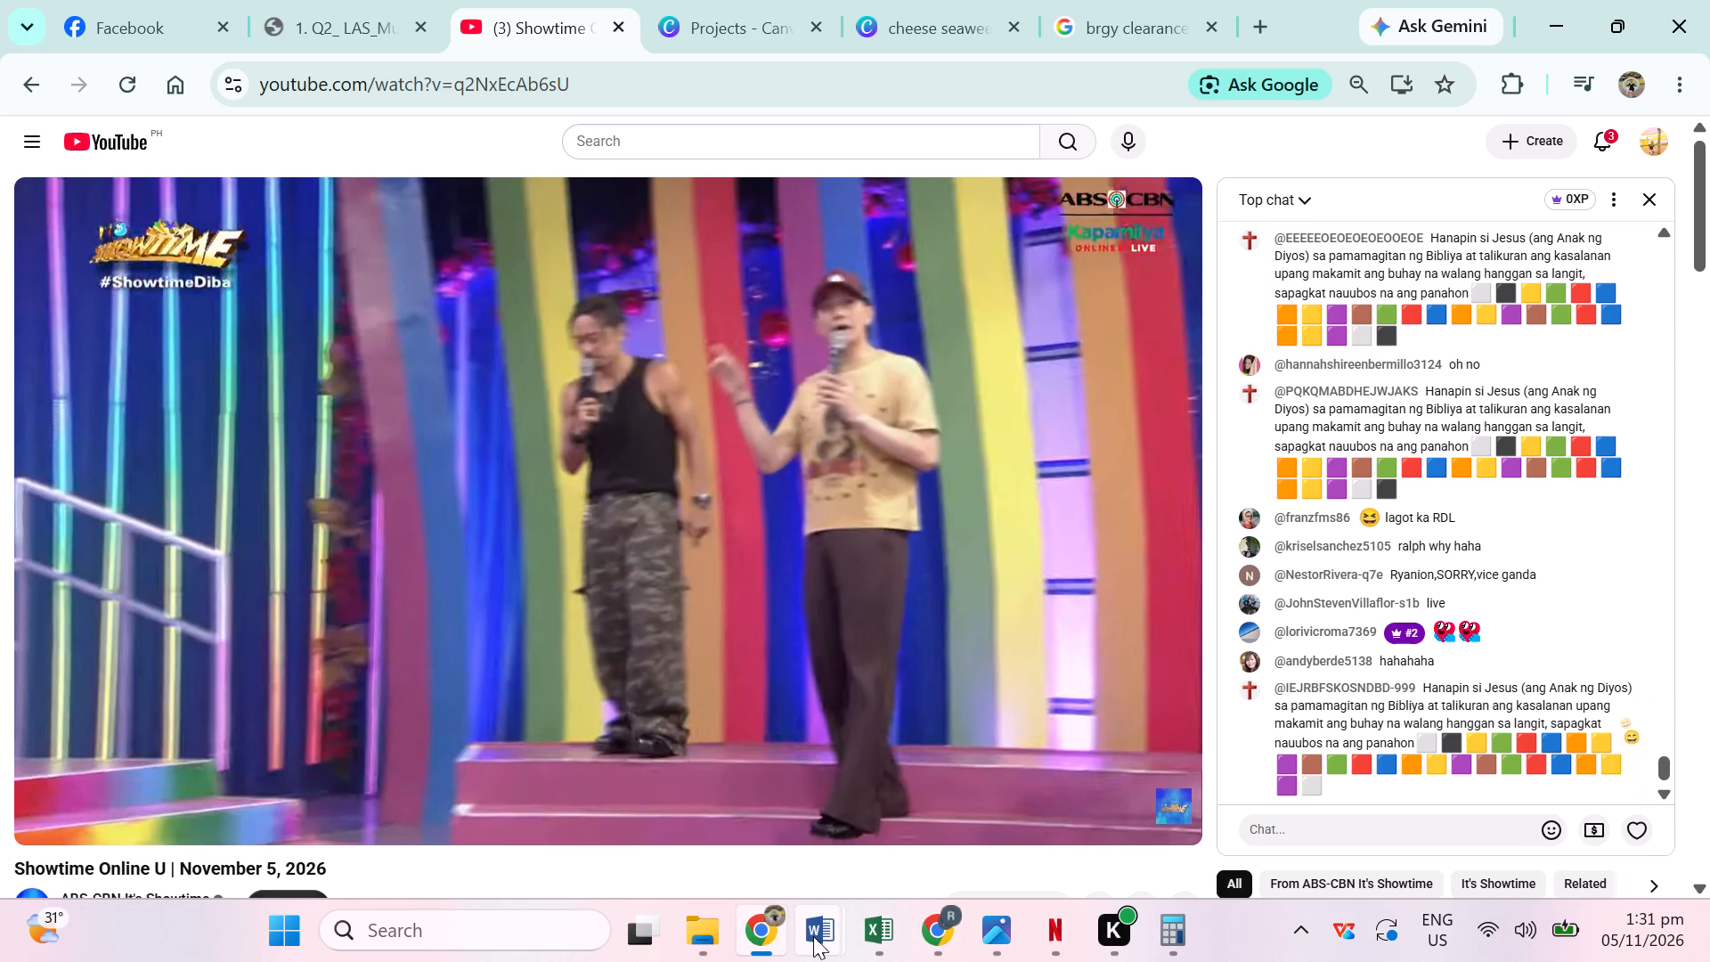
click(810, 935)
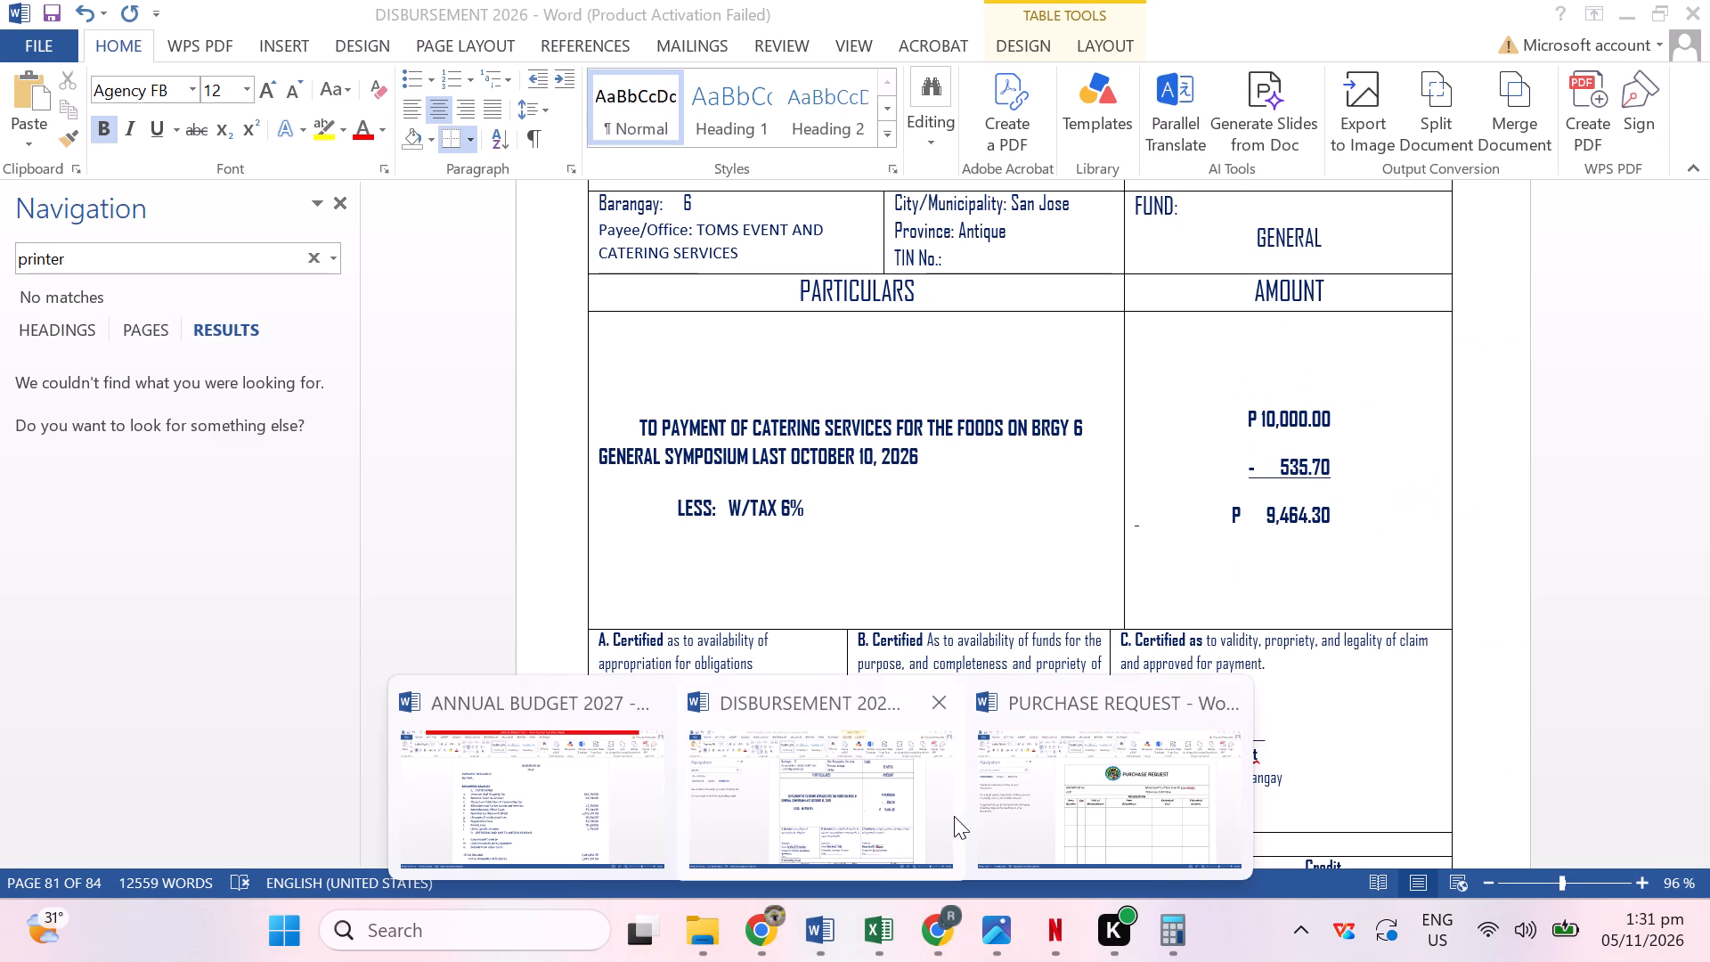
click(779, 804)
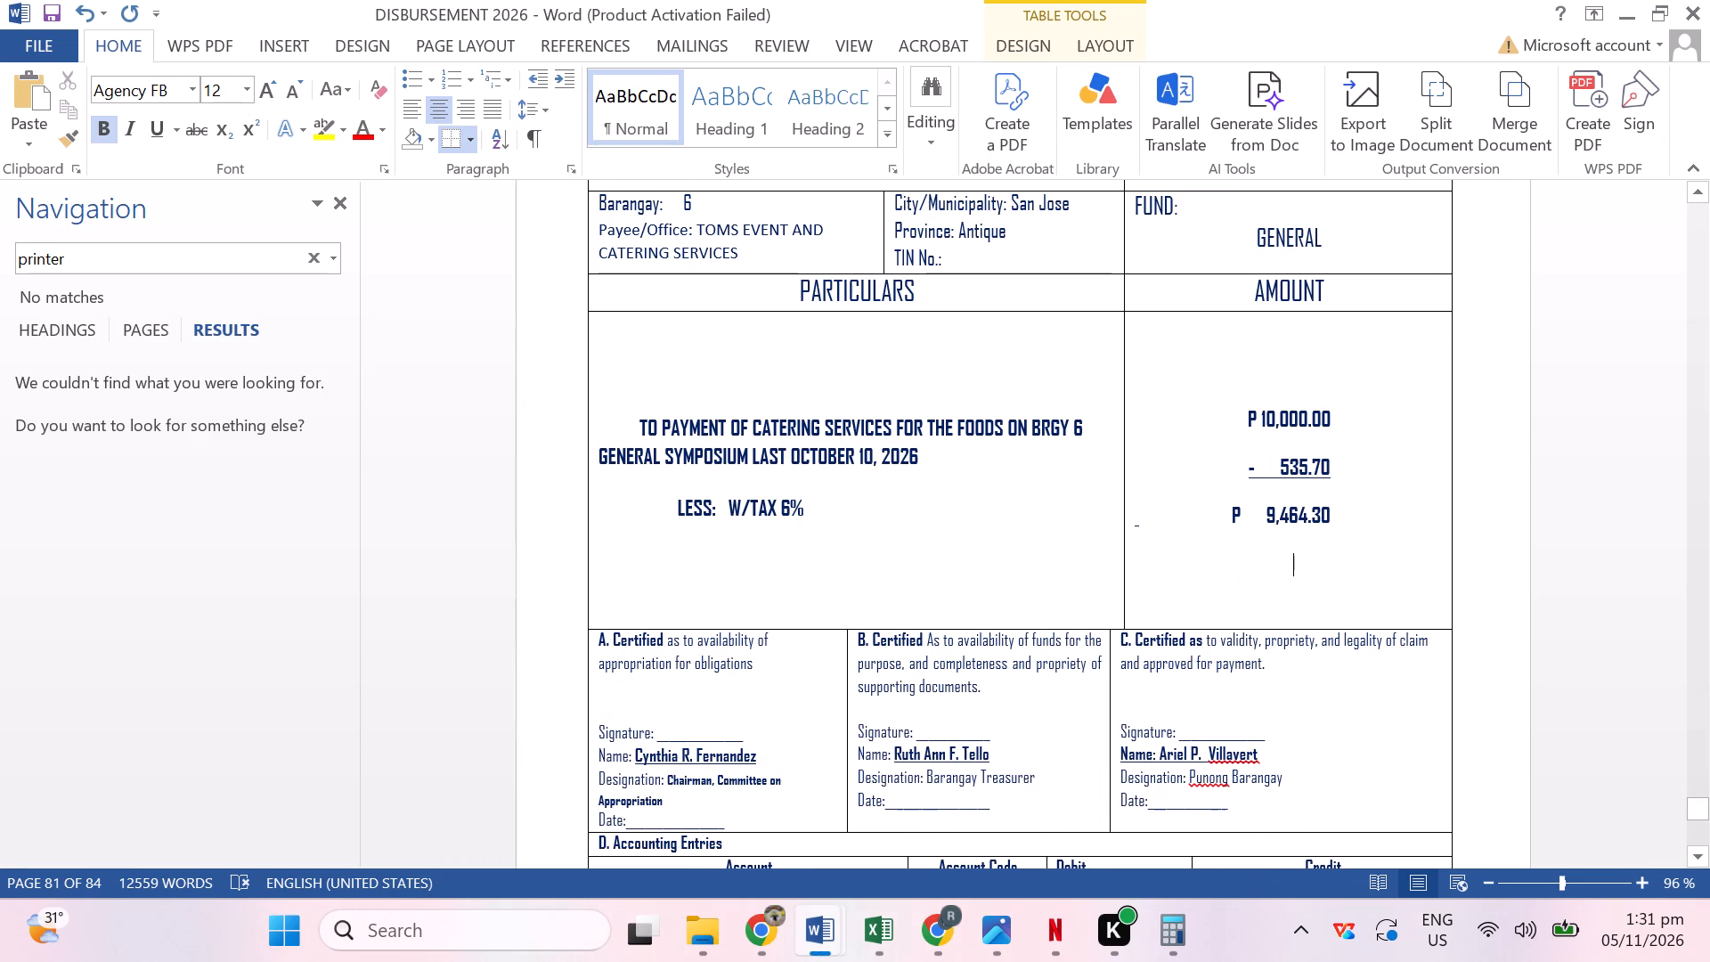
scroll(905, 669, up, 4)
scroll(914, 662, down, 4)
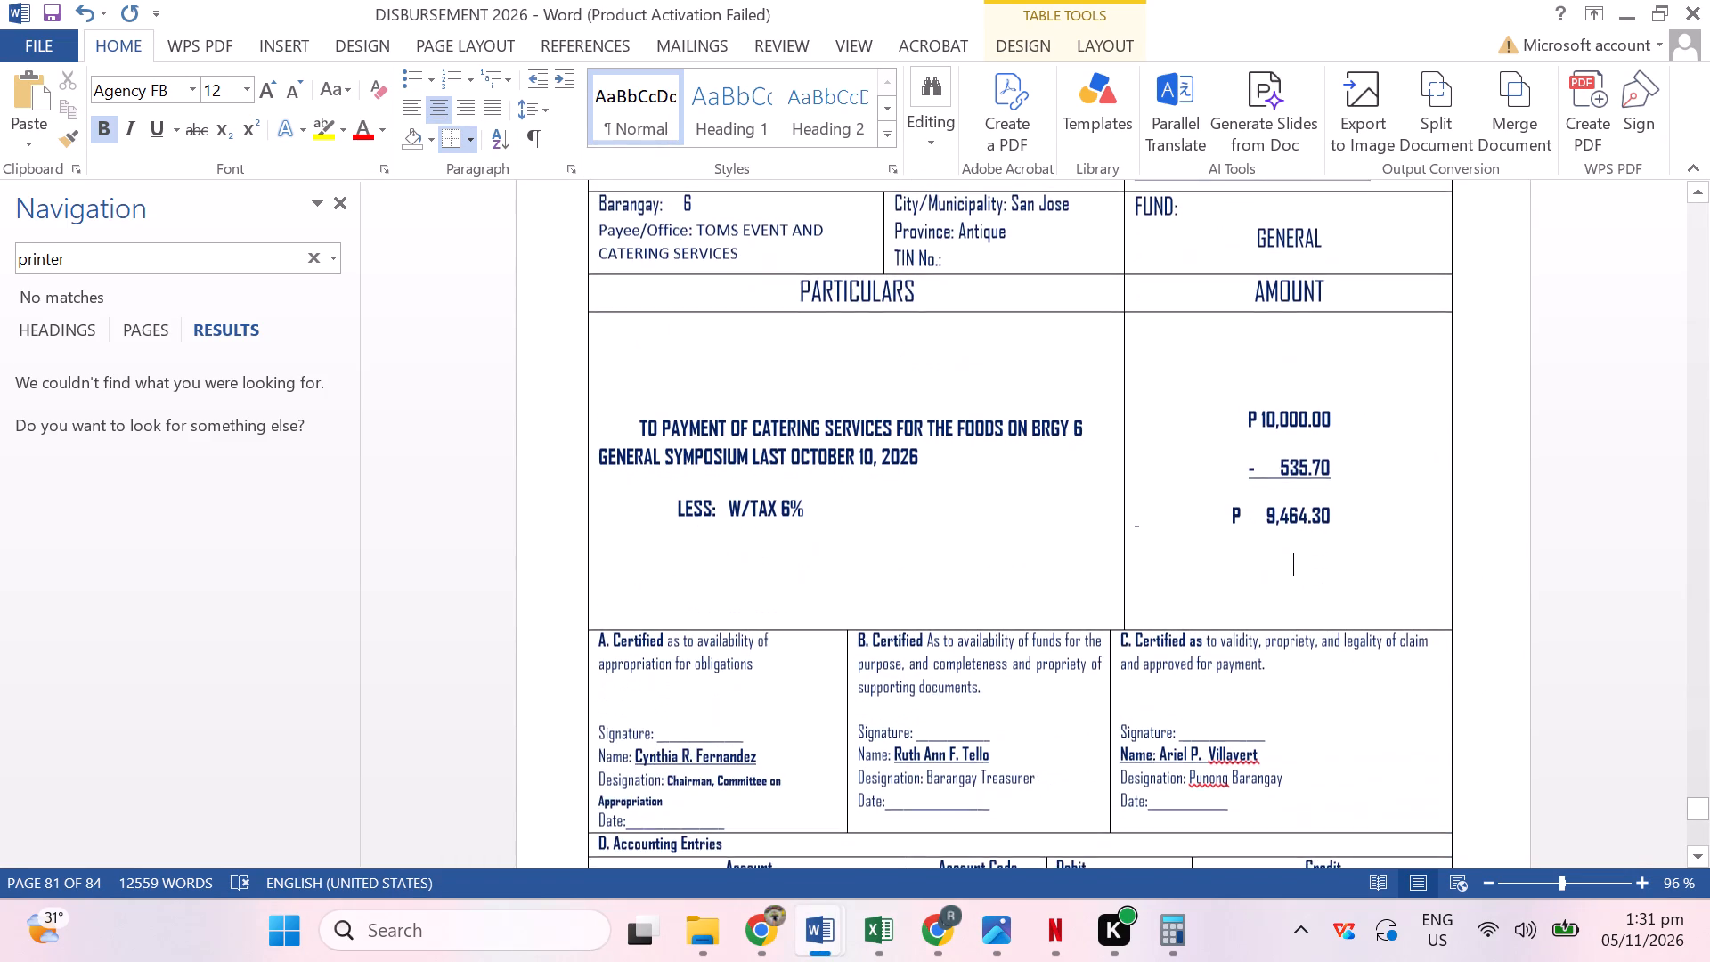
scroll(916, 633, down, 2)
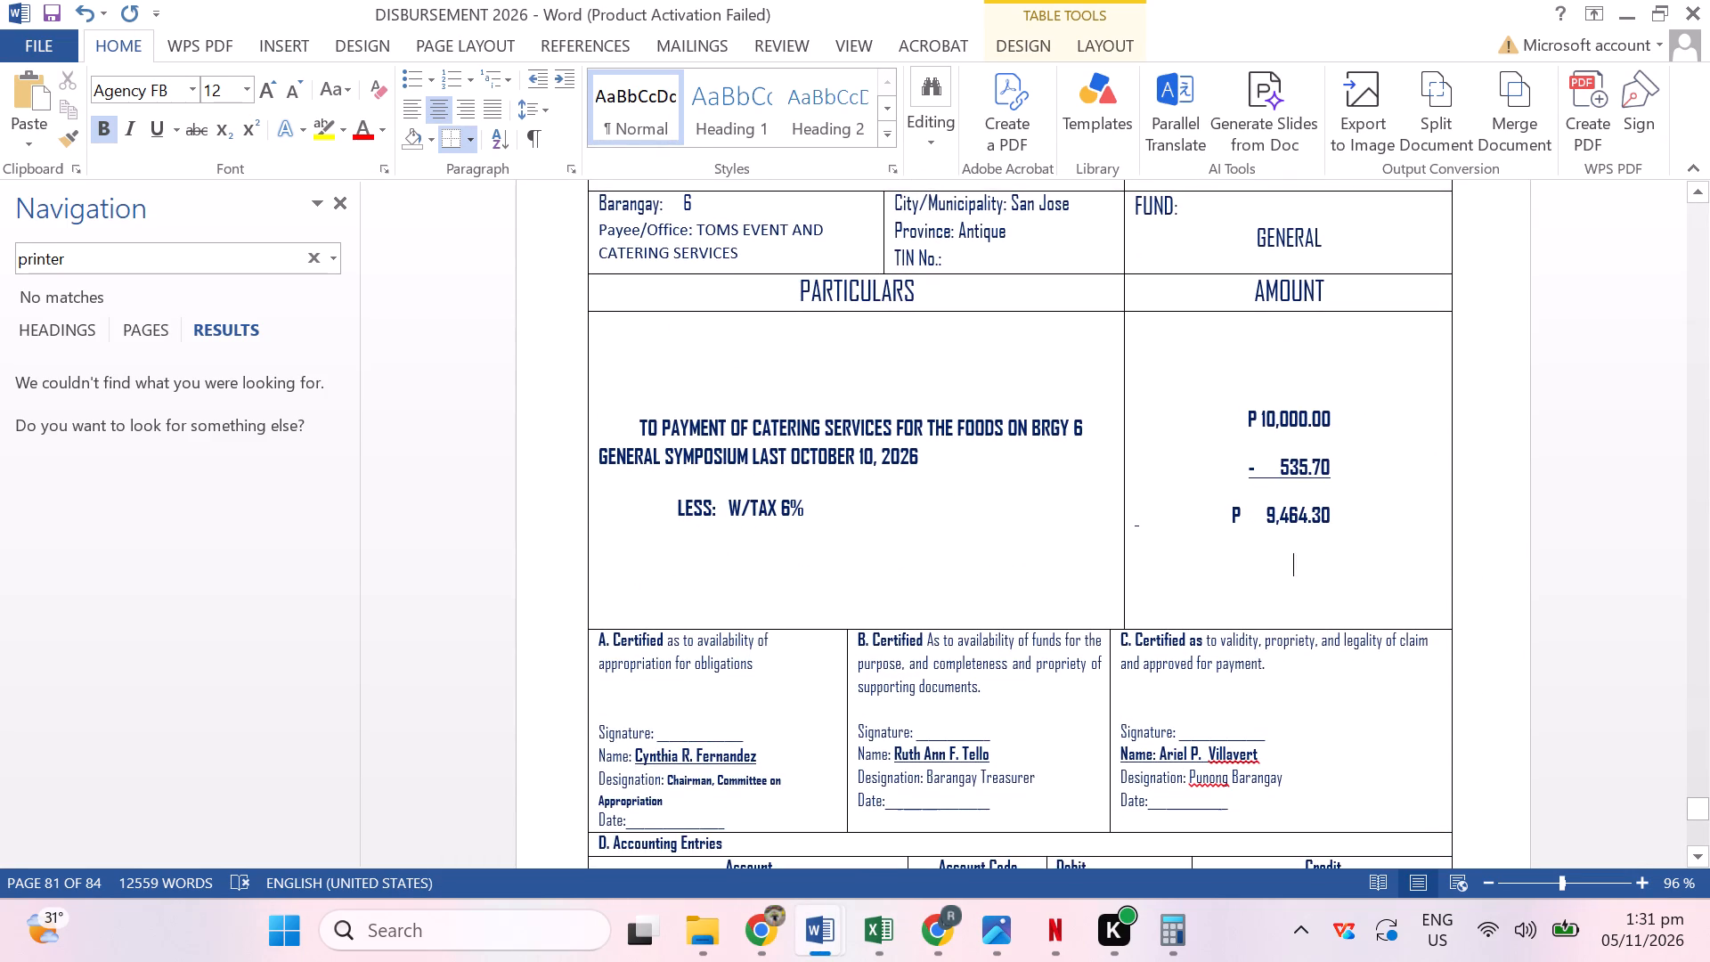
scroll(916, 633, down, 2)
scroll(917, 626, up, 11)
scroll(917, 620, down, 5)
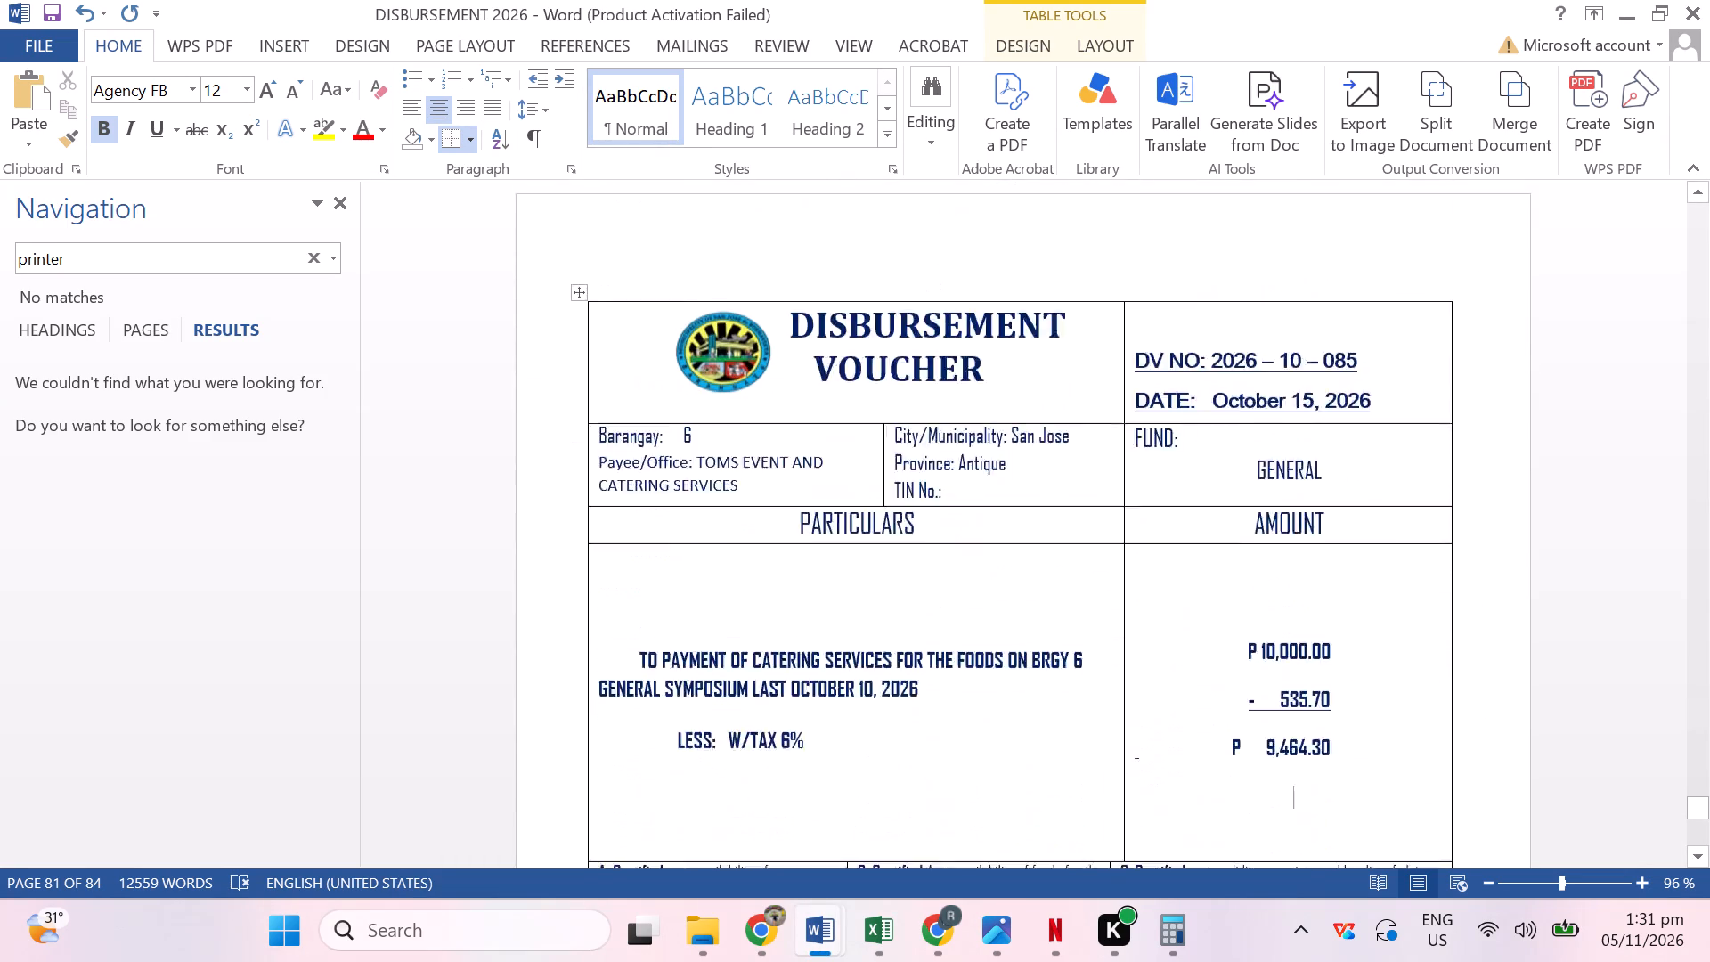
scroll(952, 827, down, 3)
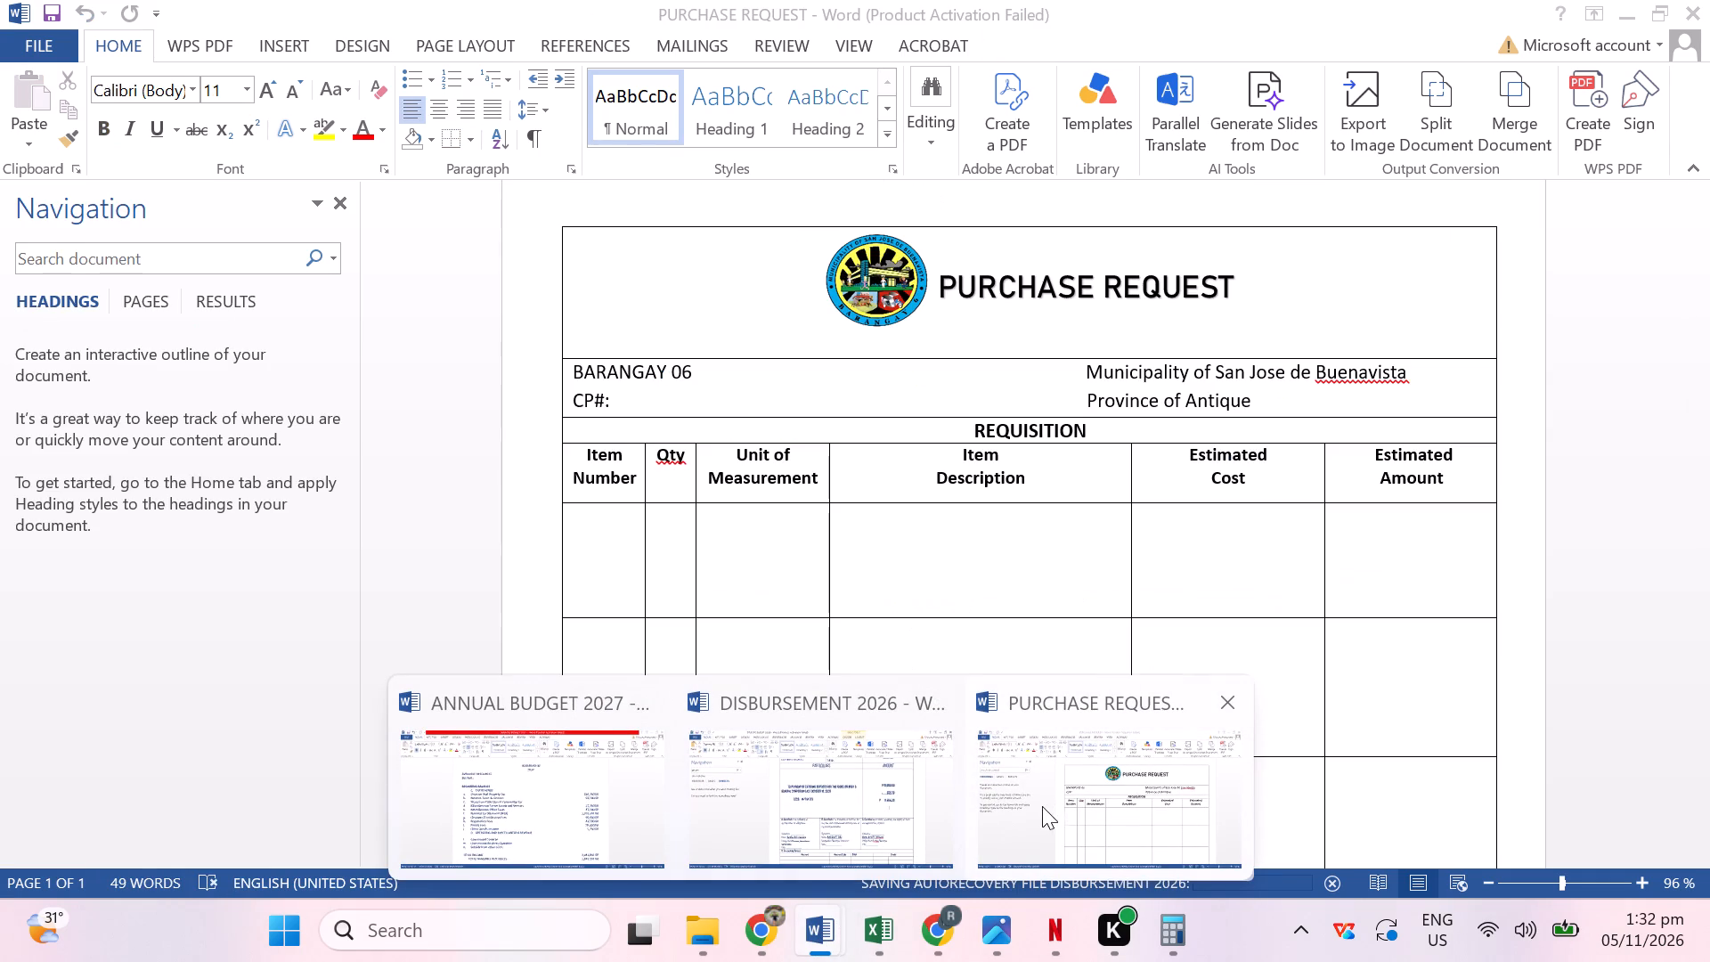
Switch to the PURCHASE REQUEST document and examine its requisition form from the heading to the purpose section.
click(1034, 818)
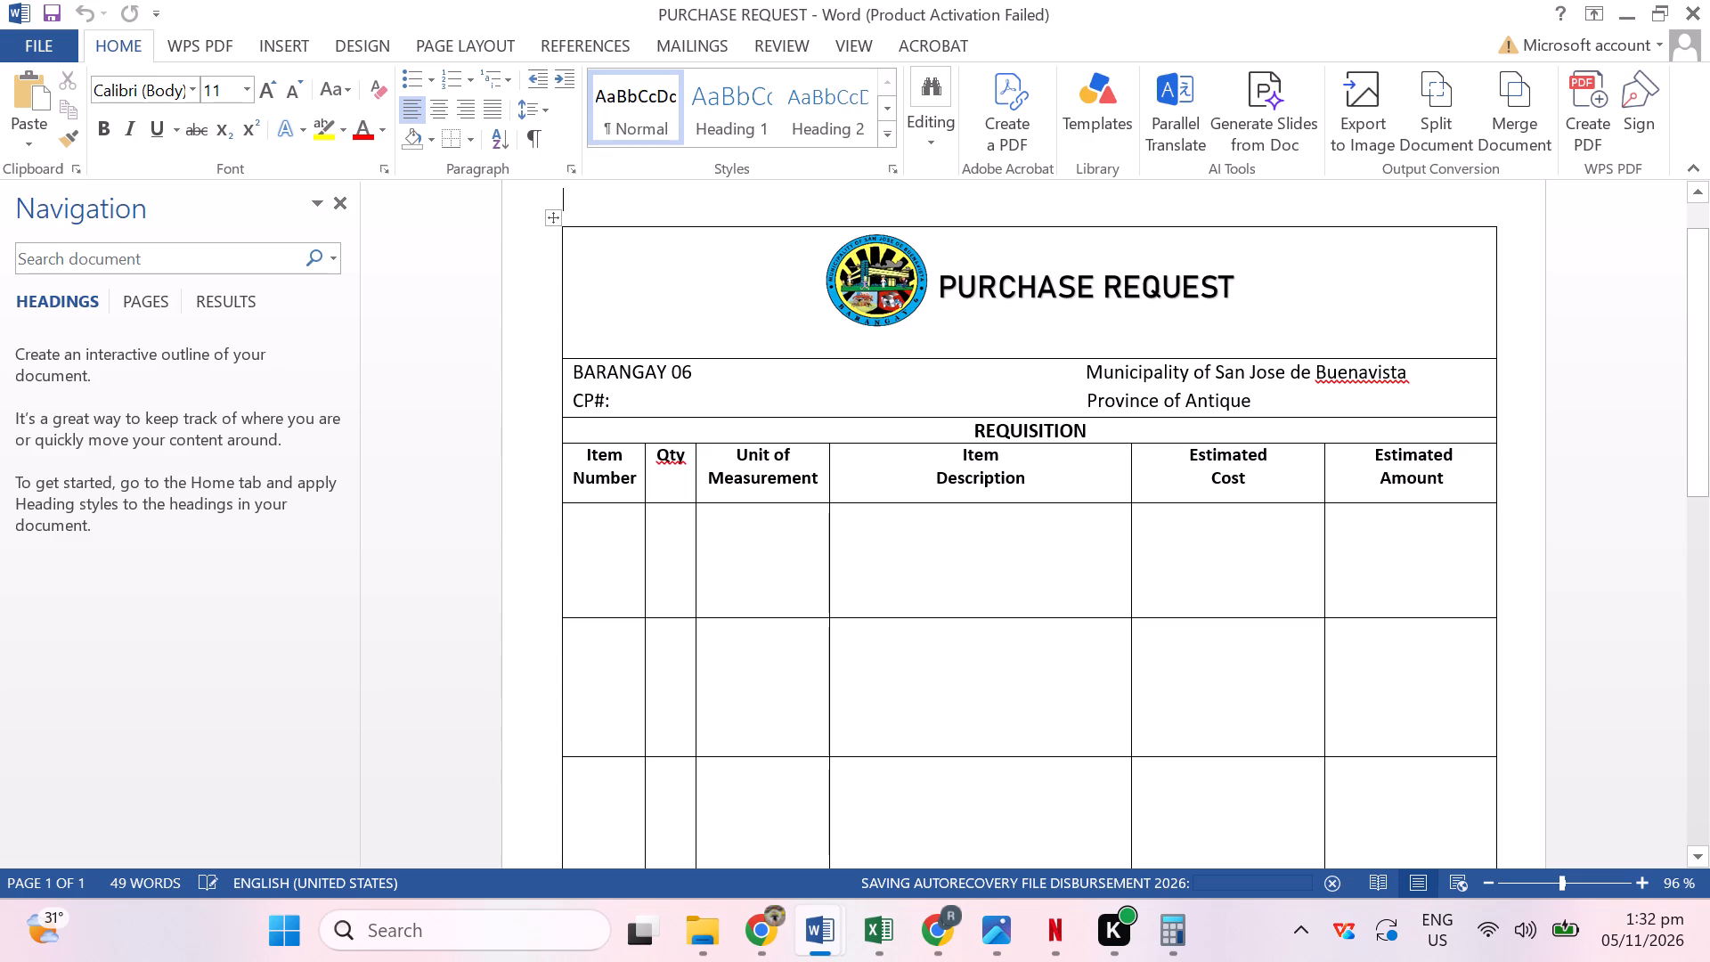
scroll(886, 722, up, 8)
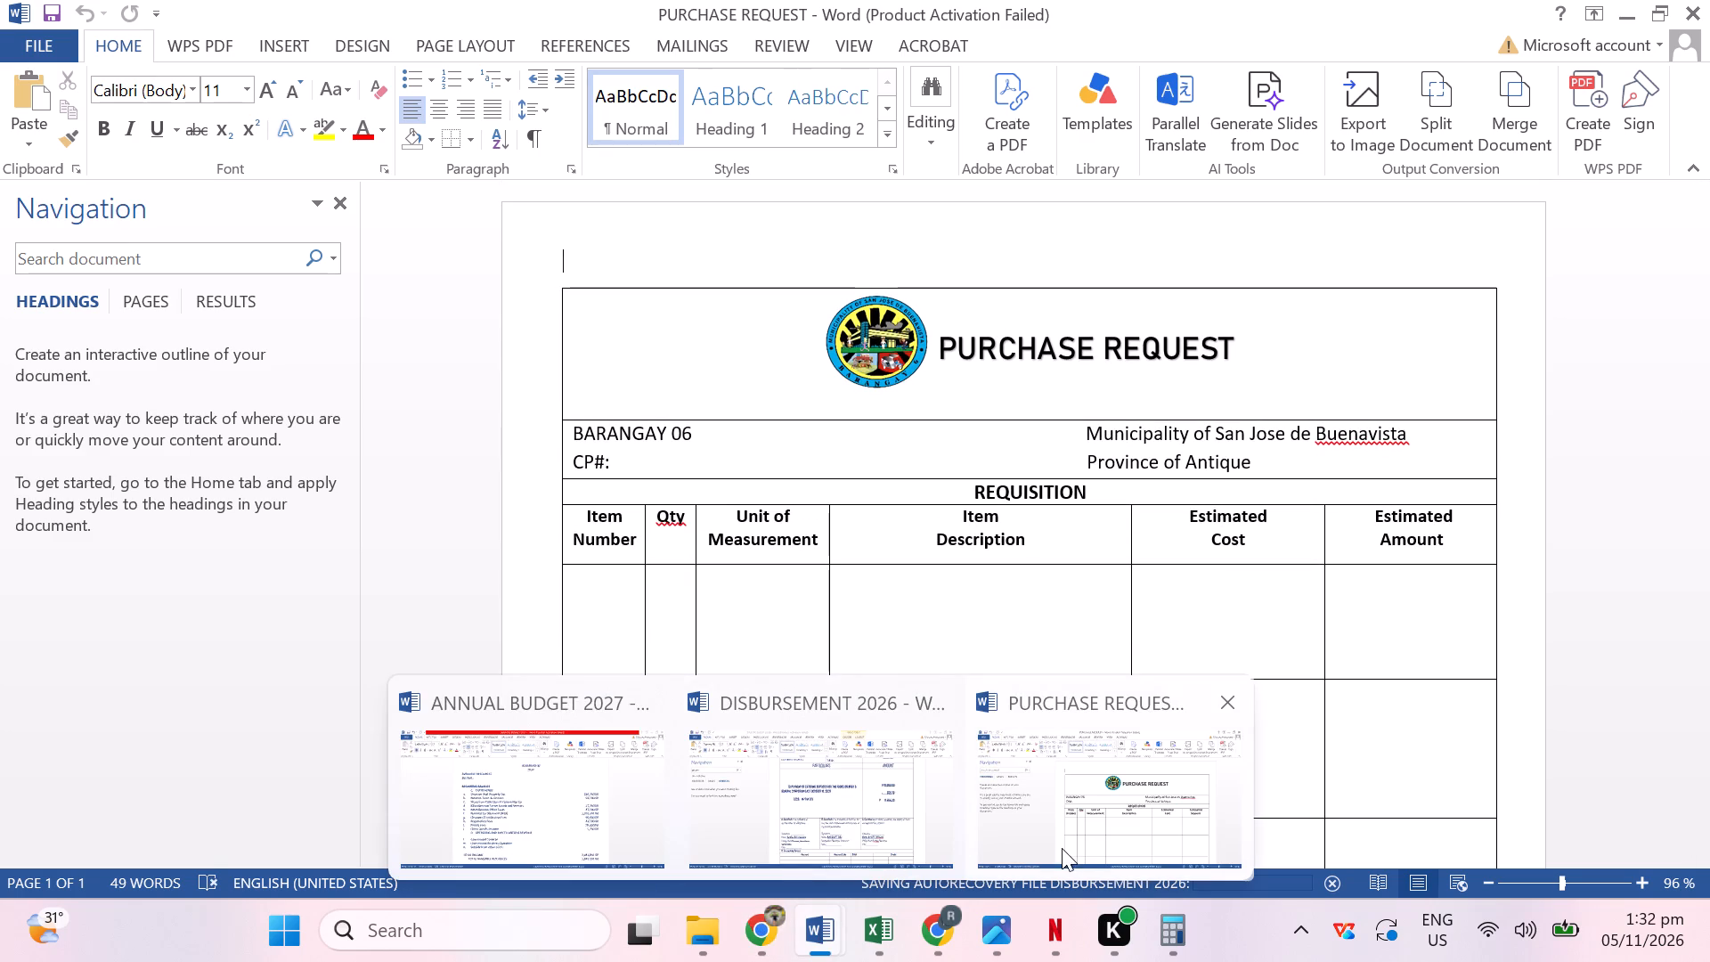
click(1044, 840)
scroll(1030, 777, down, 3)
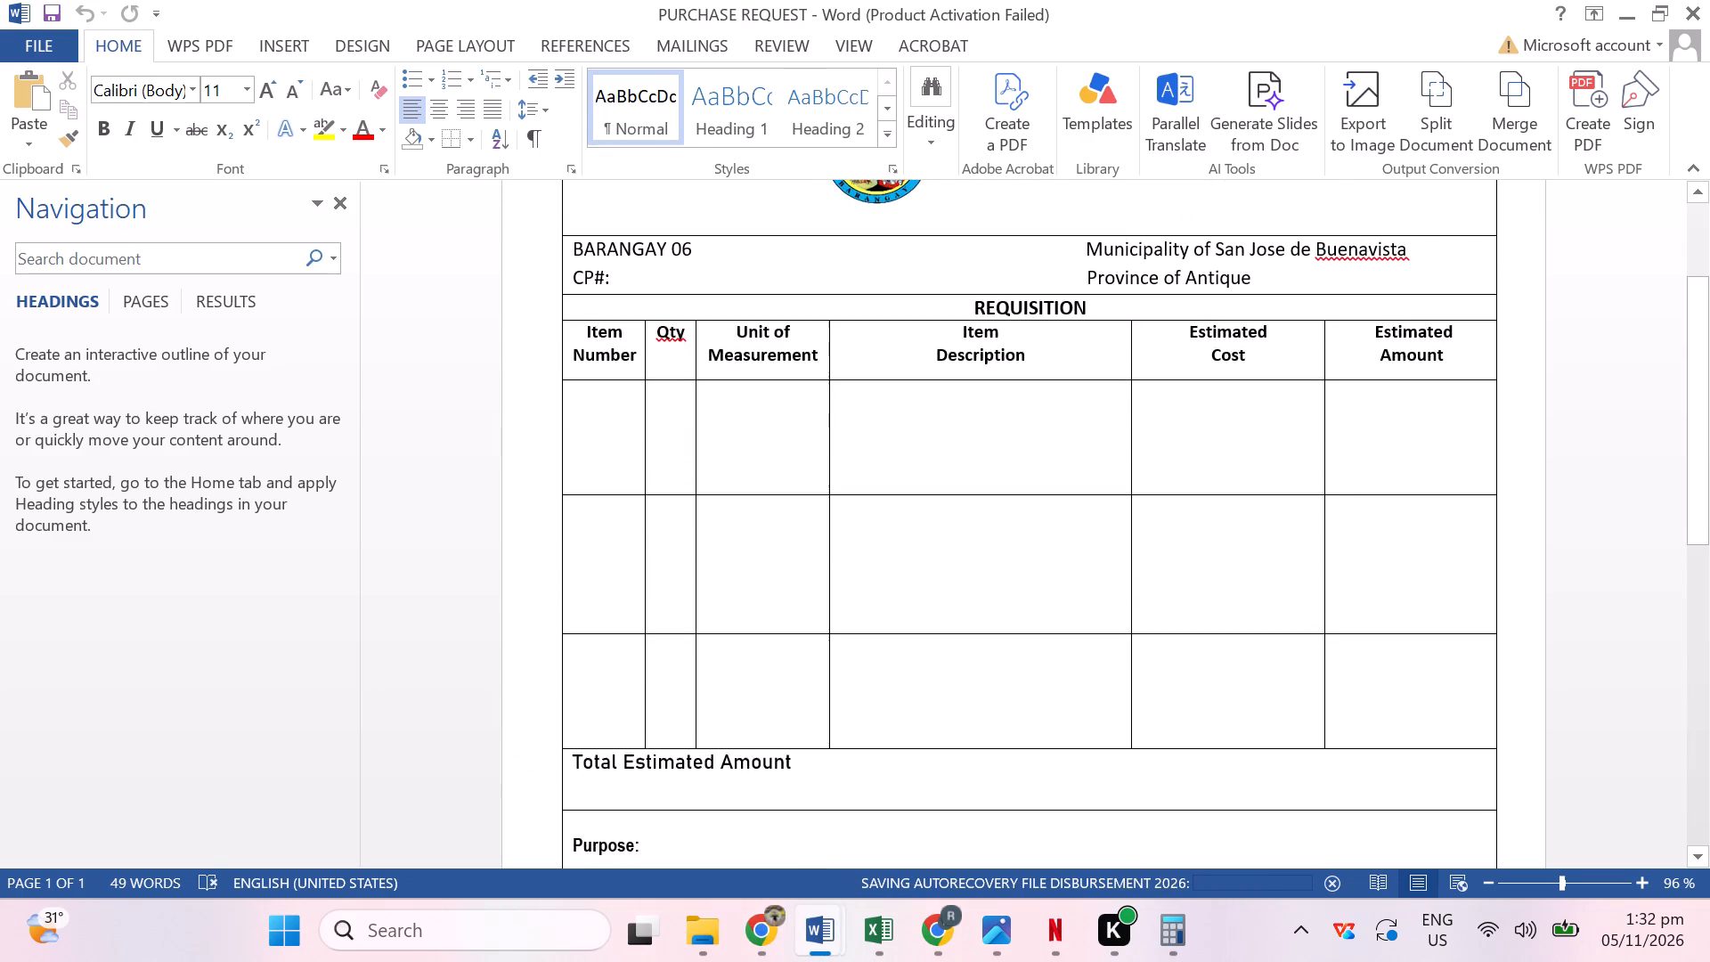
scroll(1030, 777, up, 5)
scroll(1045, 637, up, 3)
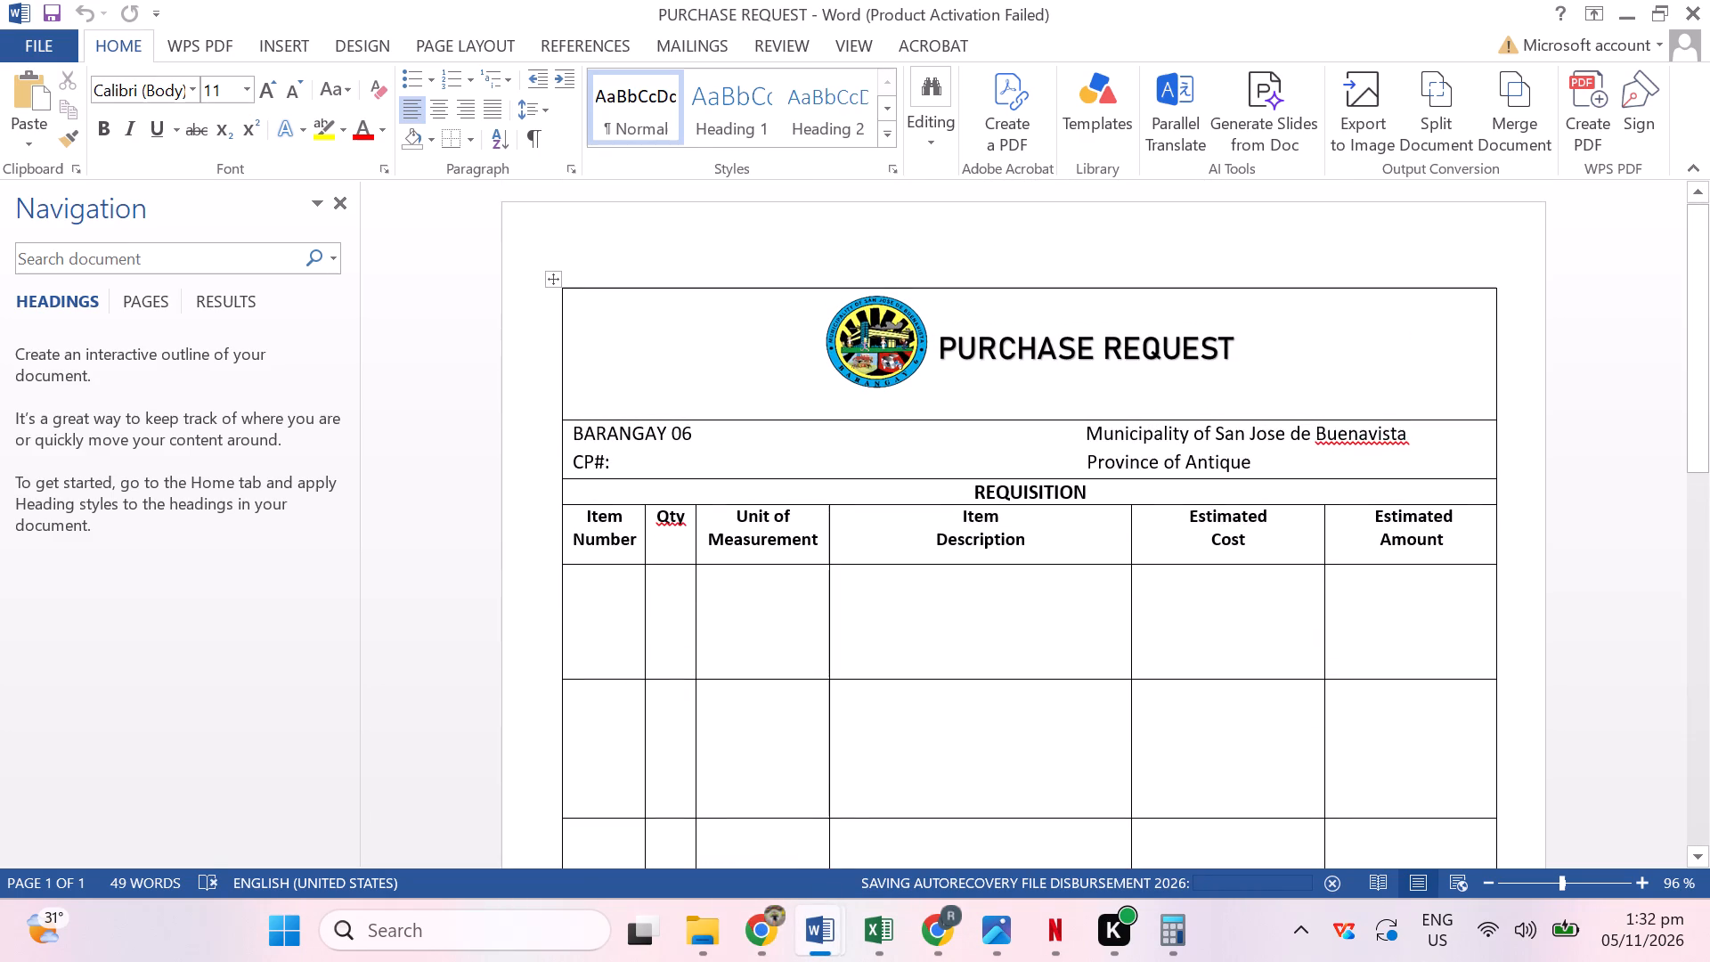
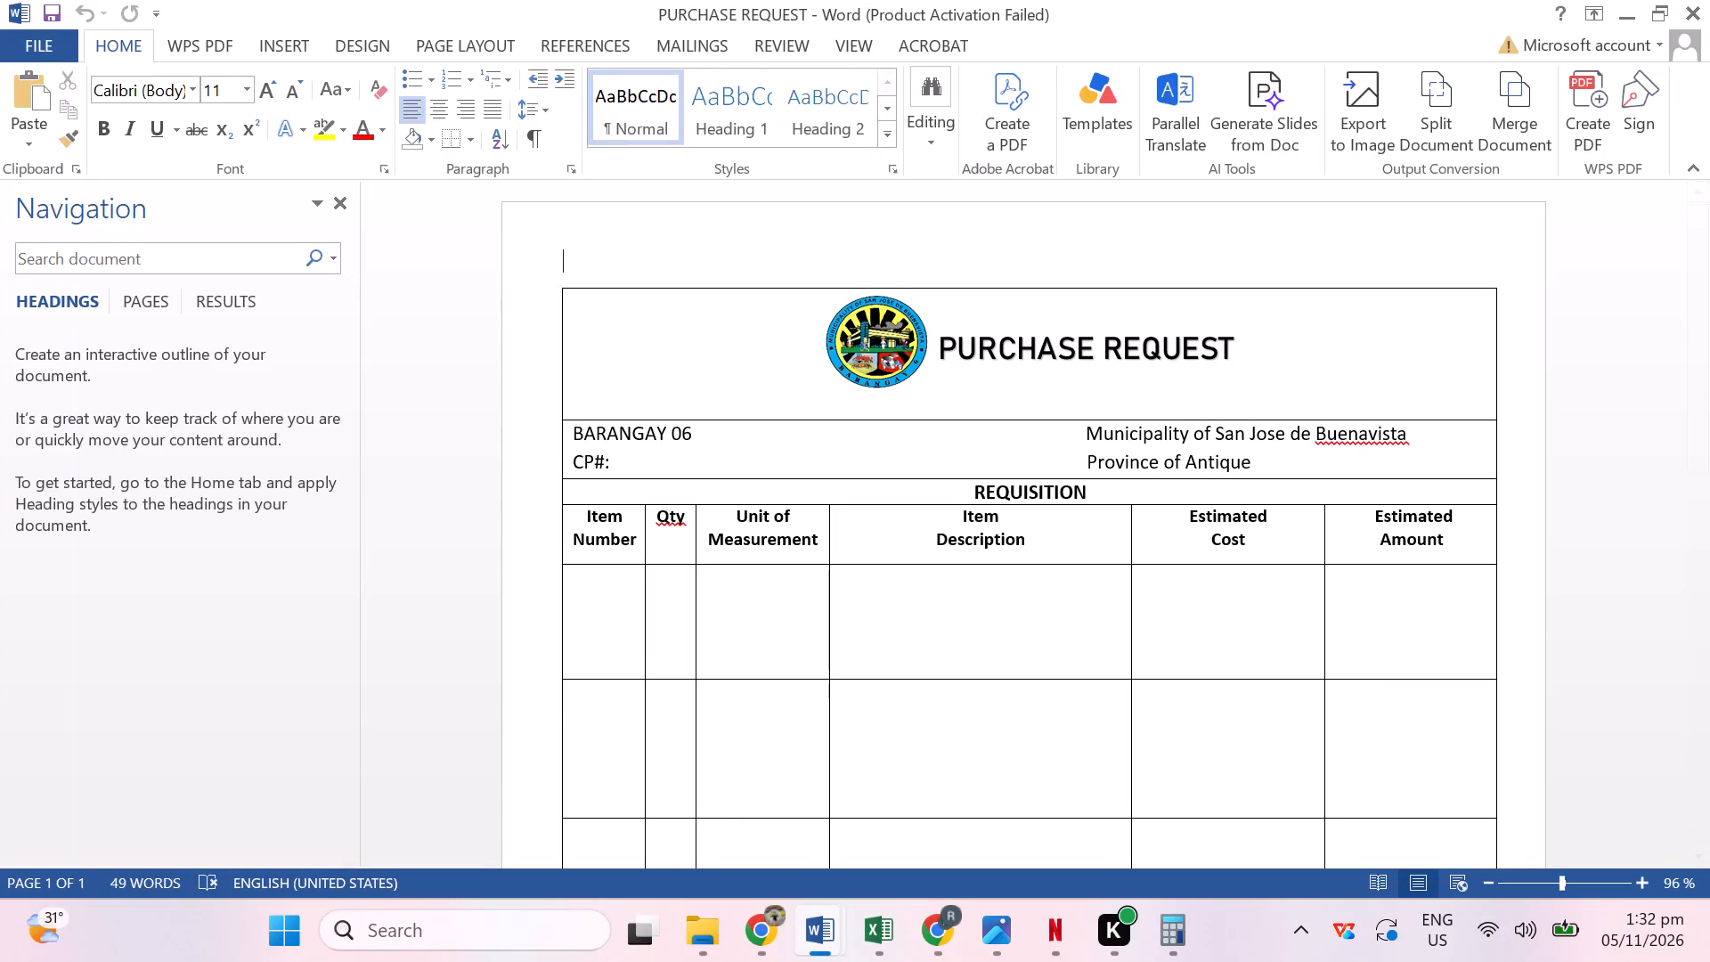
Return to the DISBURSEMENT 2026 document and examine the October 15 honorarium and catering services vouchers, including their certification and payment sections.
click(813, 929)
click(1015, 824)
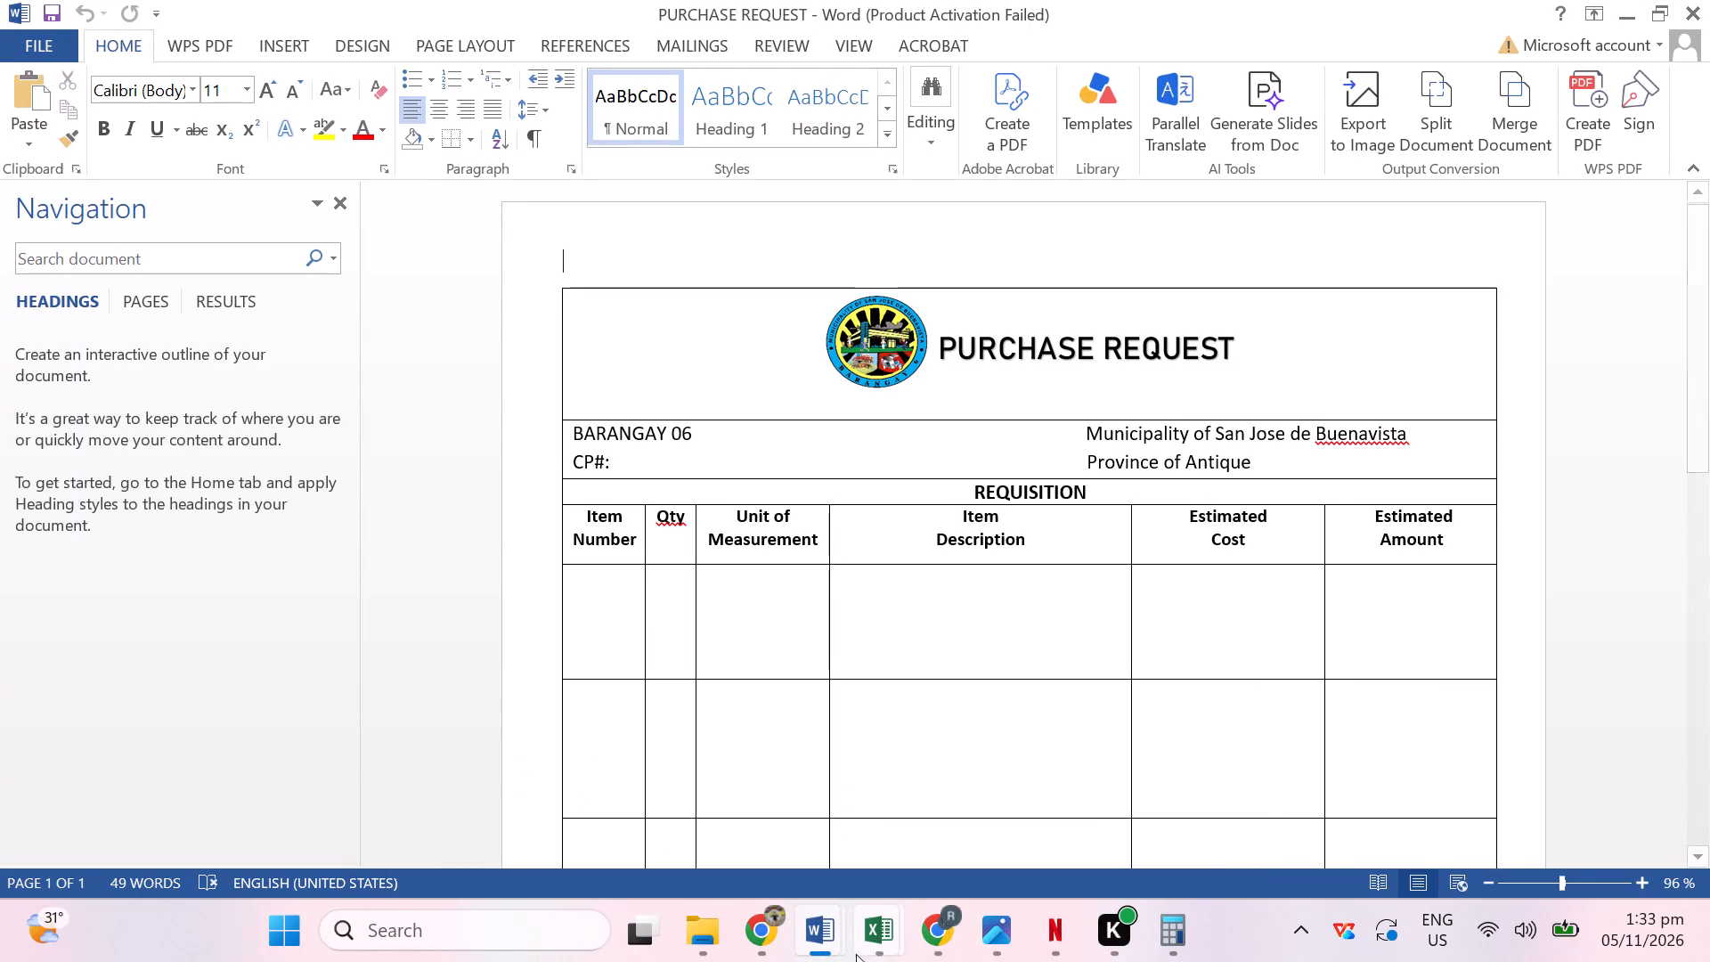
click(836, 938)
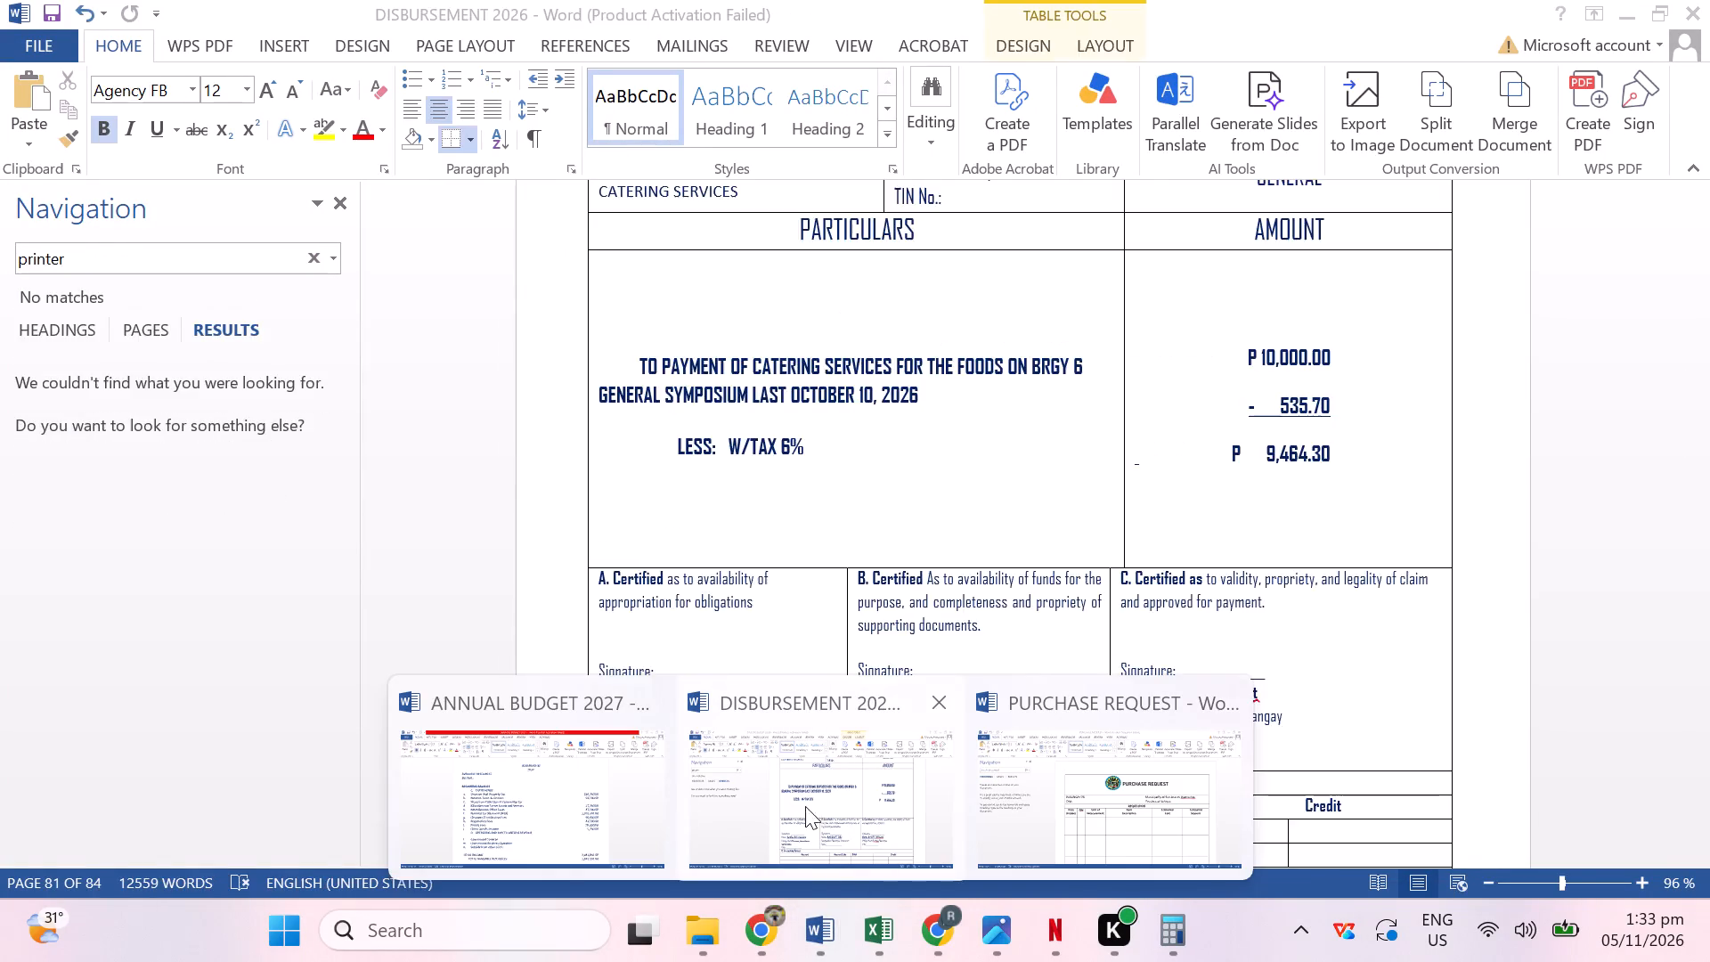
click(900, 819)
scroll(1071, 741, up, 4)
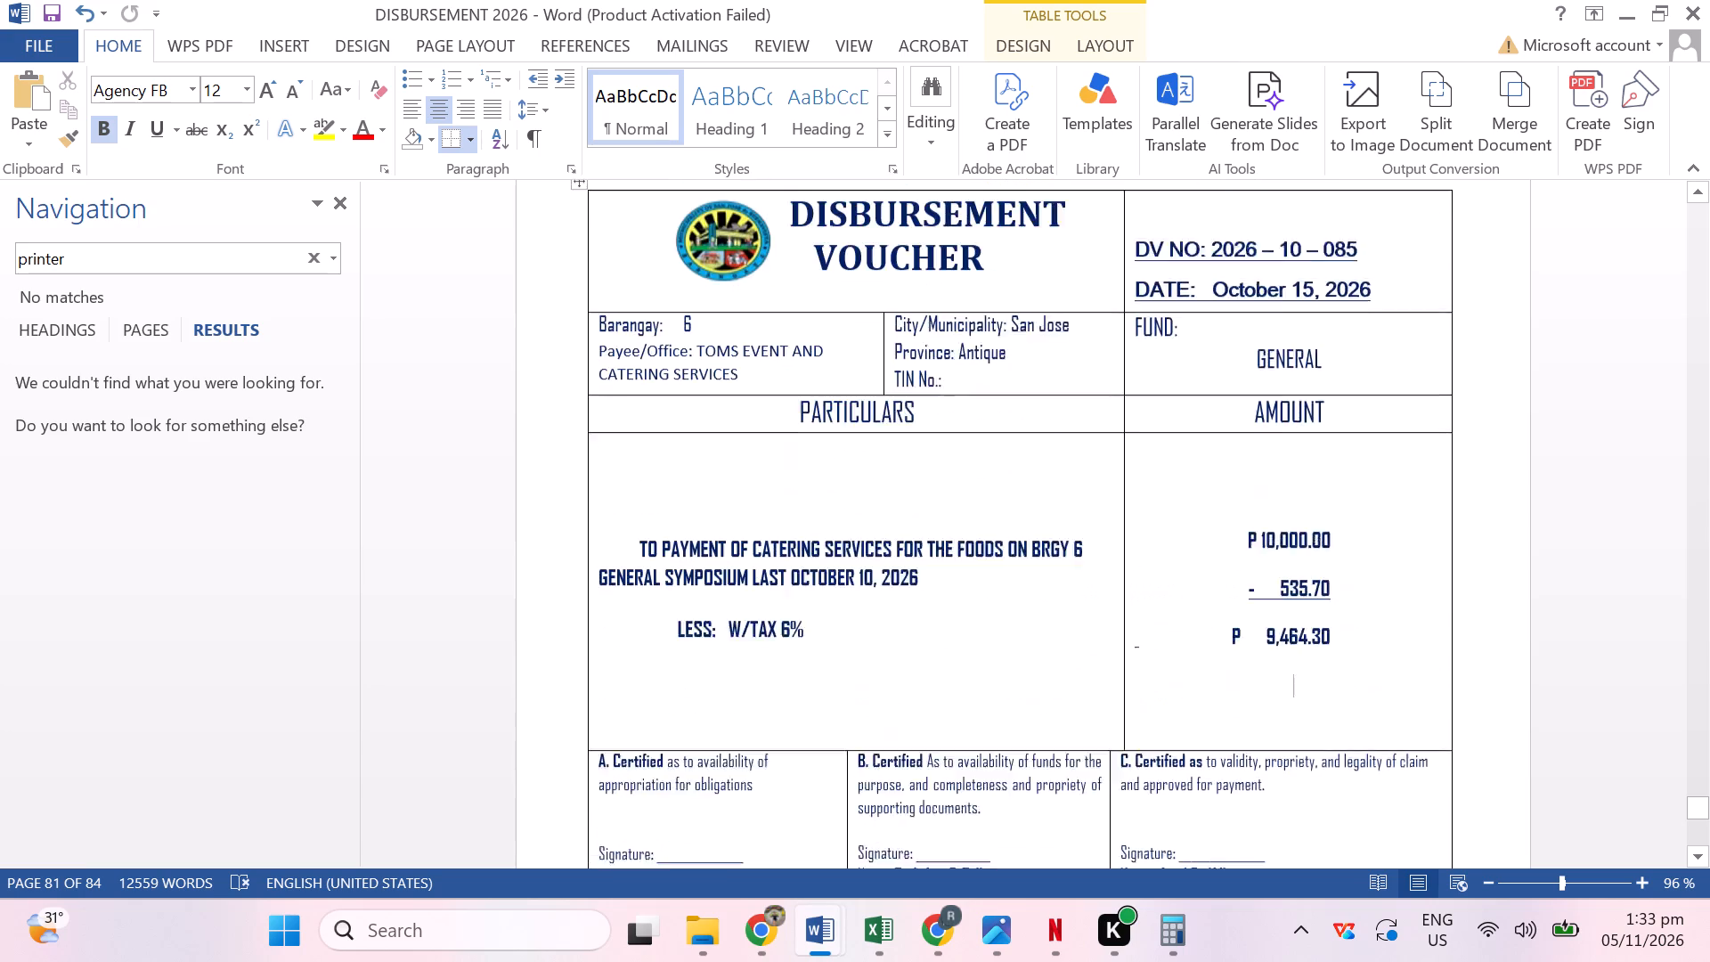
scroll(1069, 654, up, 17)
scroll(1069, 652, up, 6)
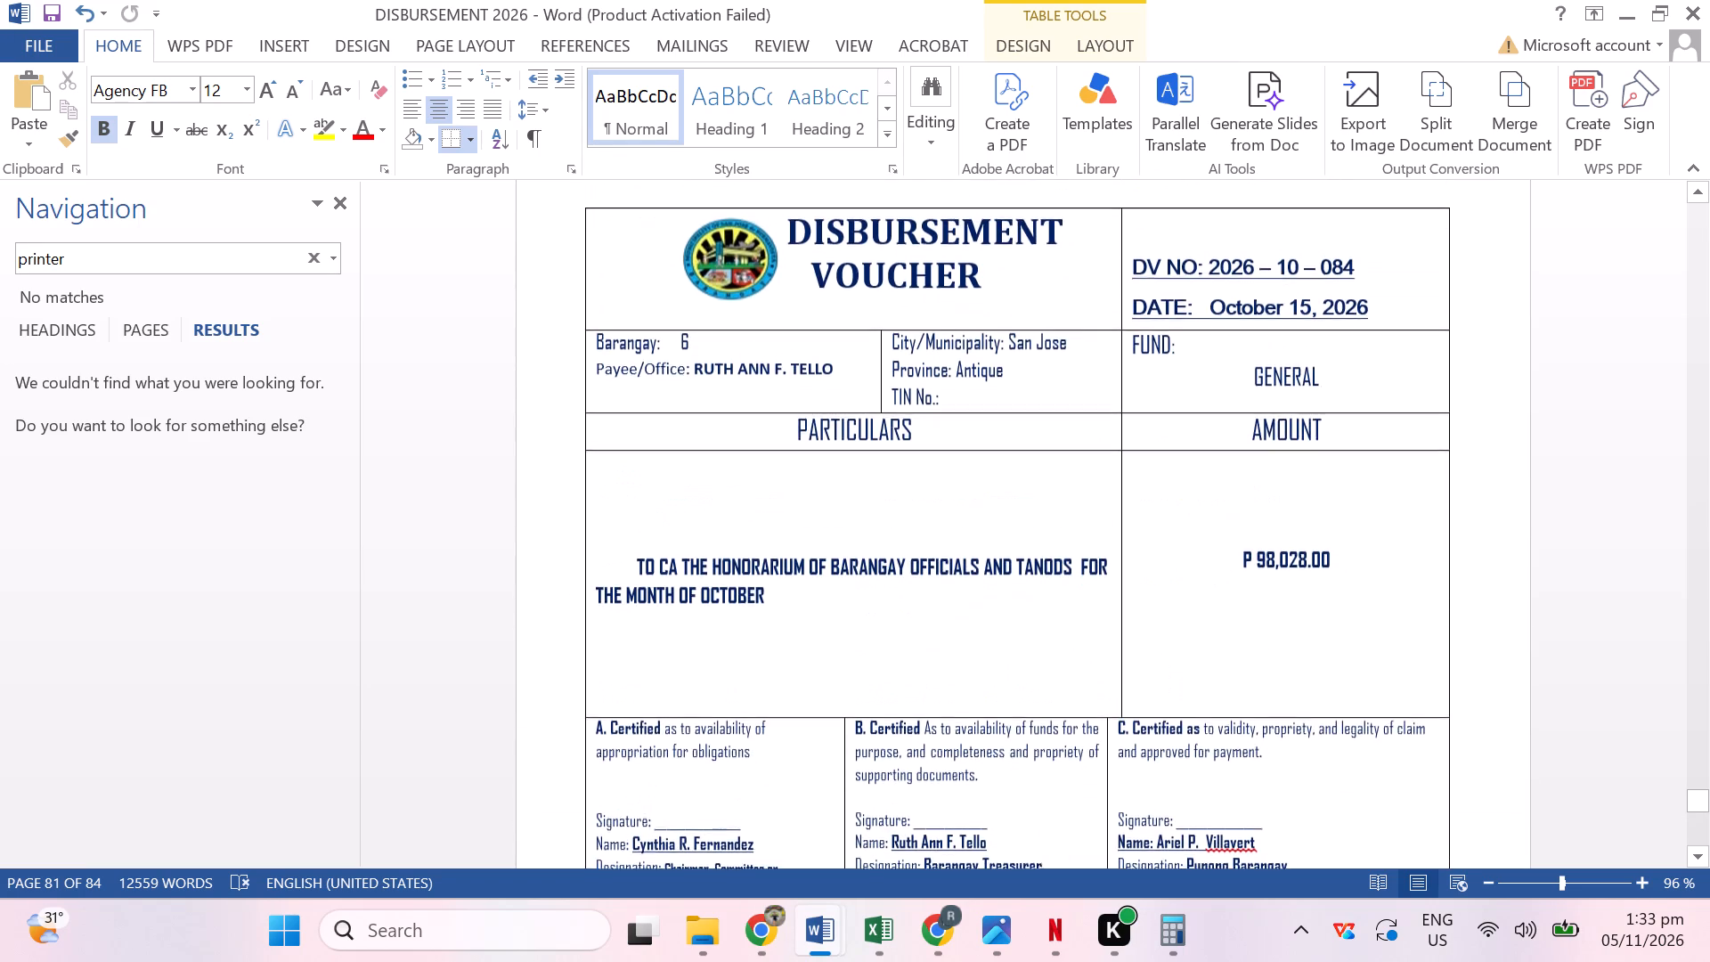
scroll(1071, 653, down, 10)
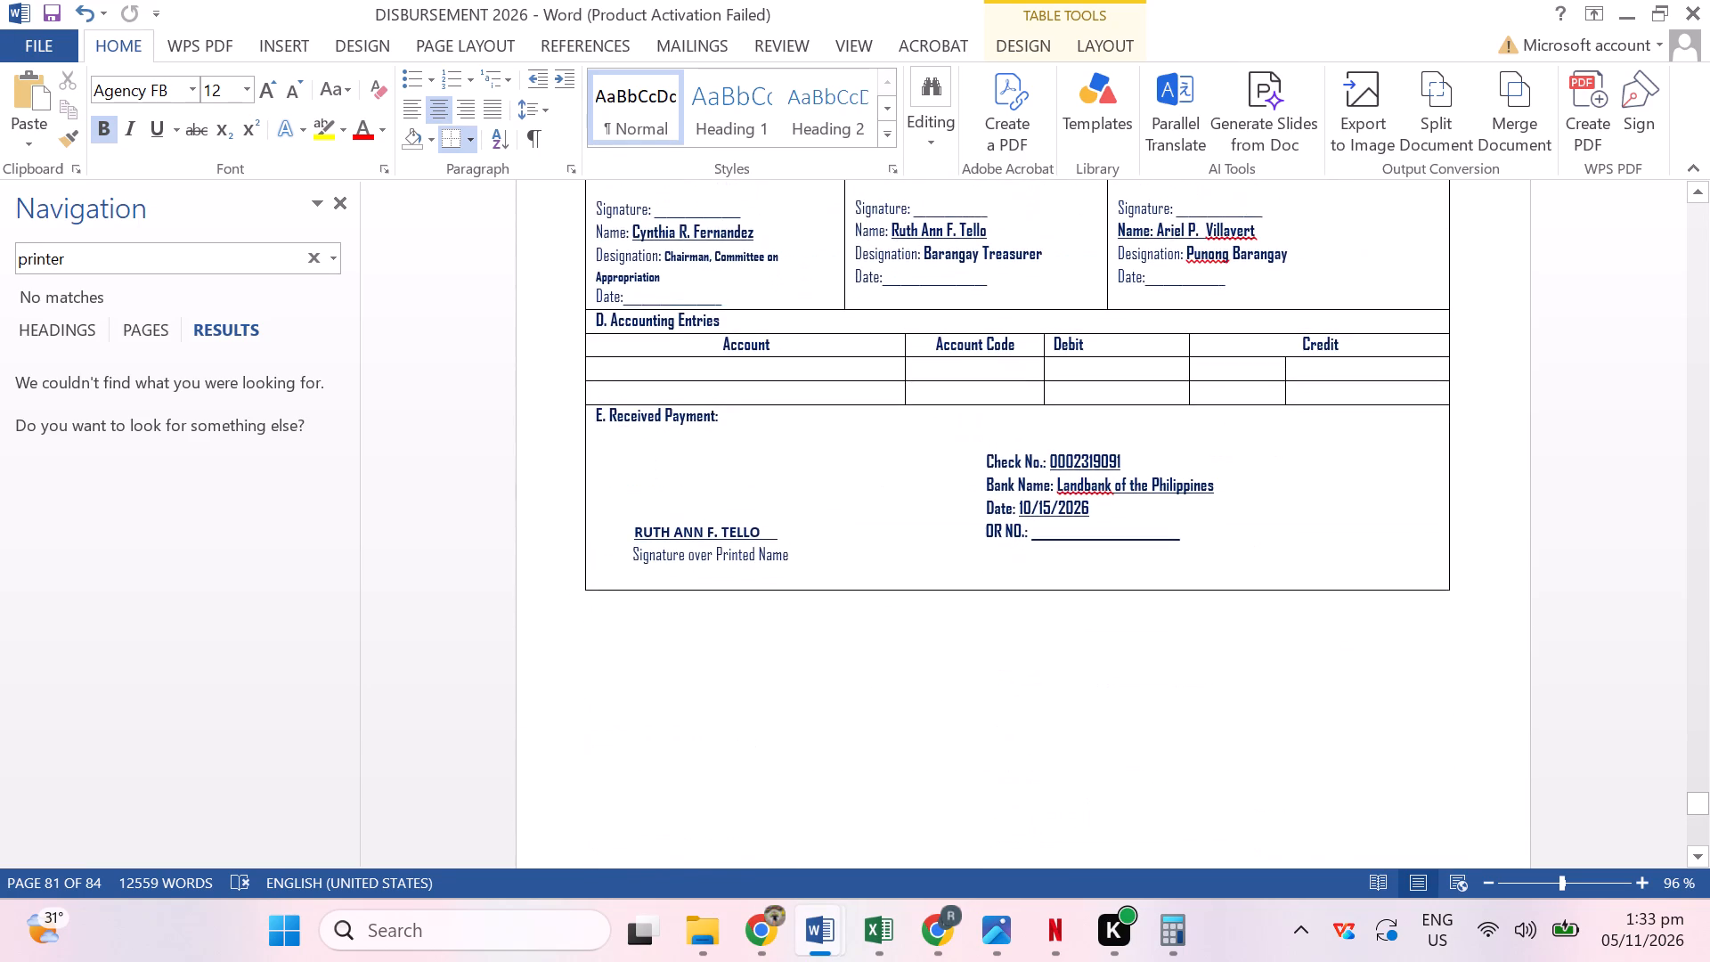
scroll(1071, 653, down, 15)
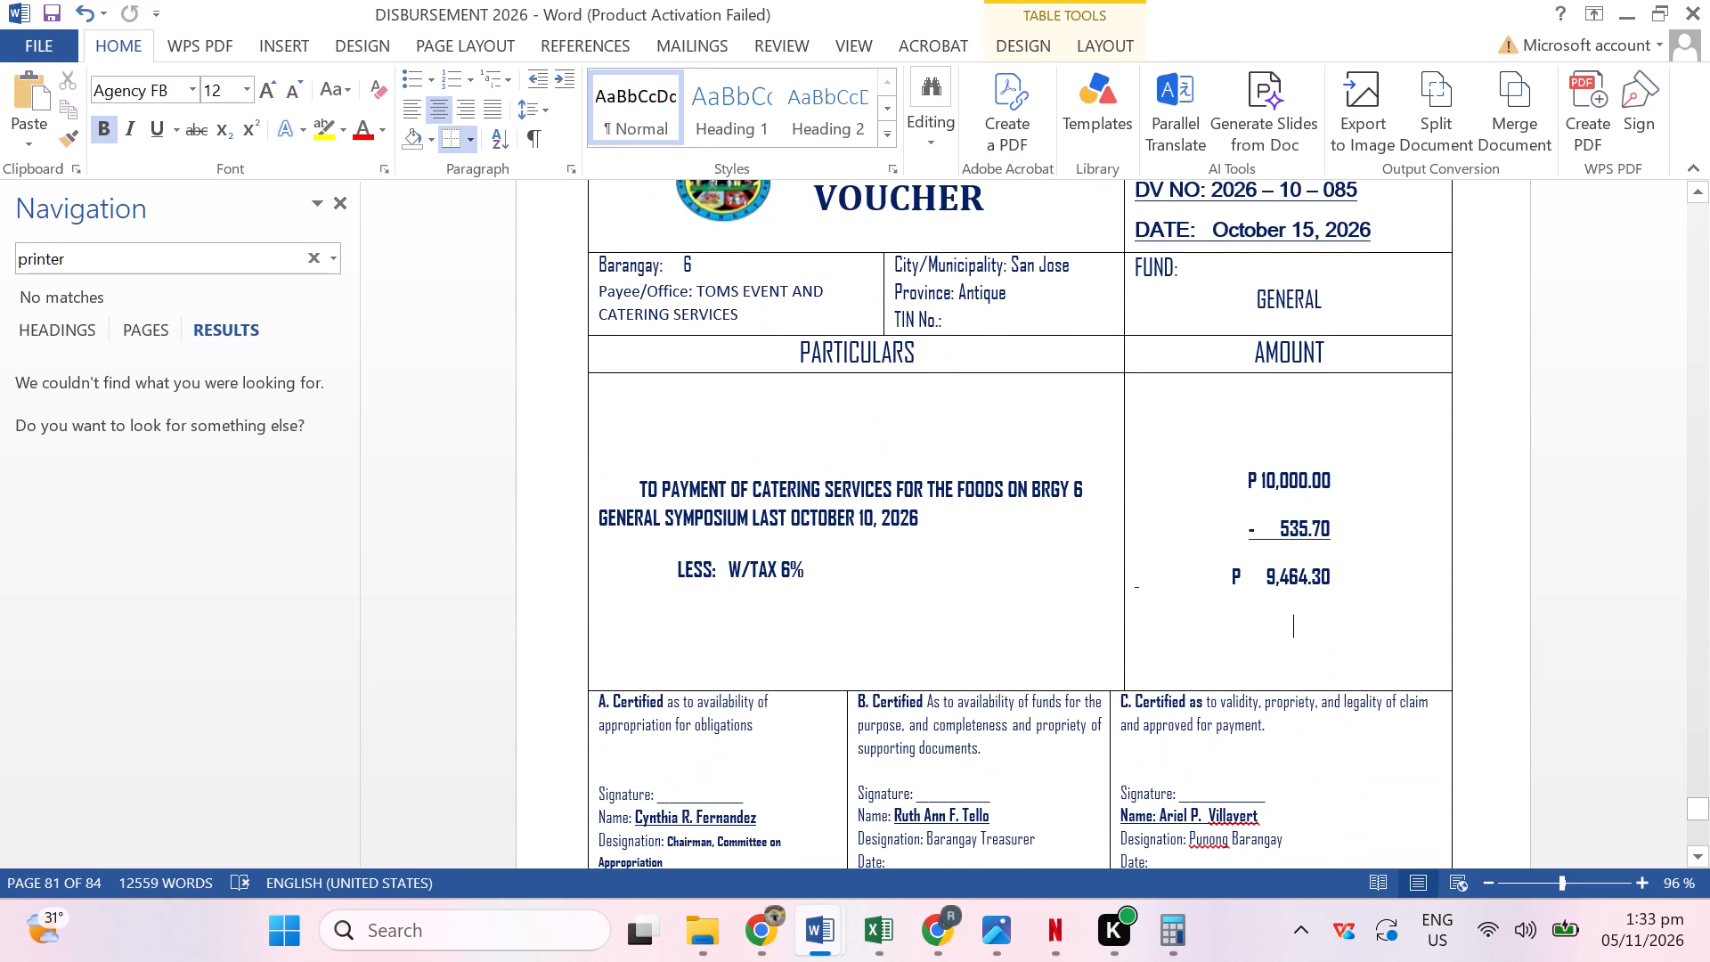
scroll(1071, 653, down, 6)
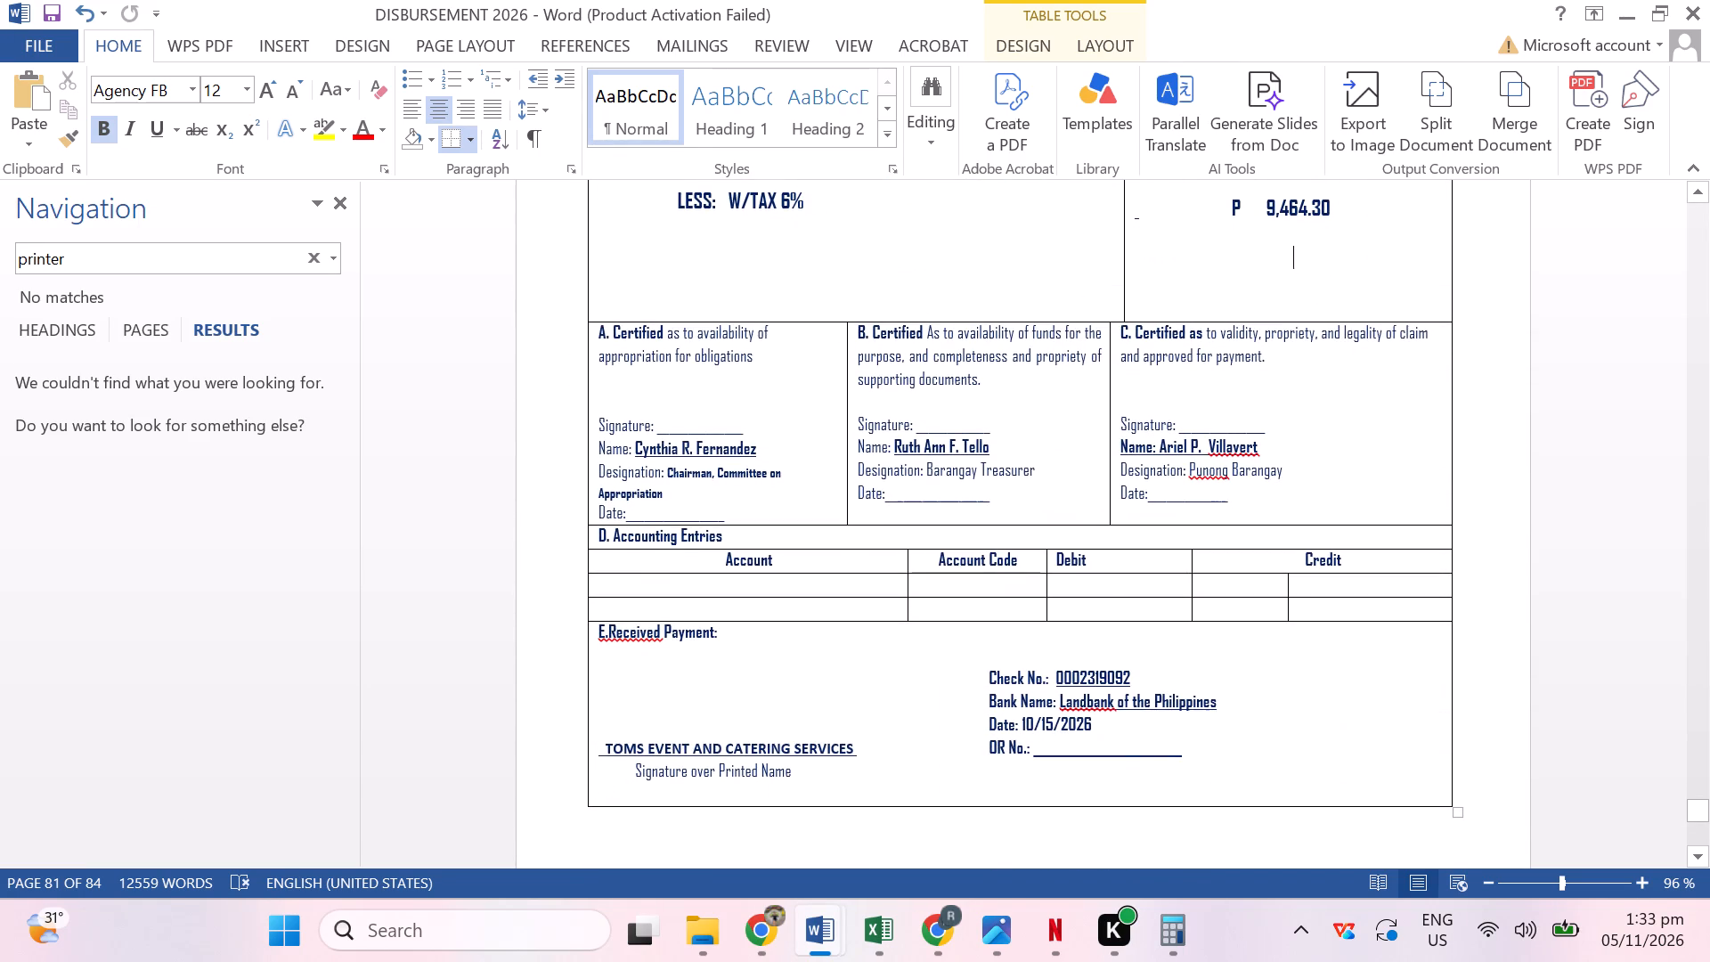
scroll(1072, 655, up, 8)
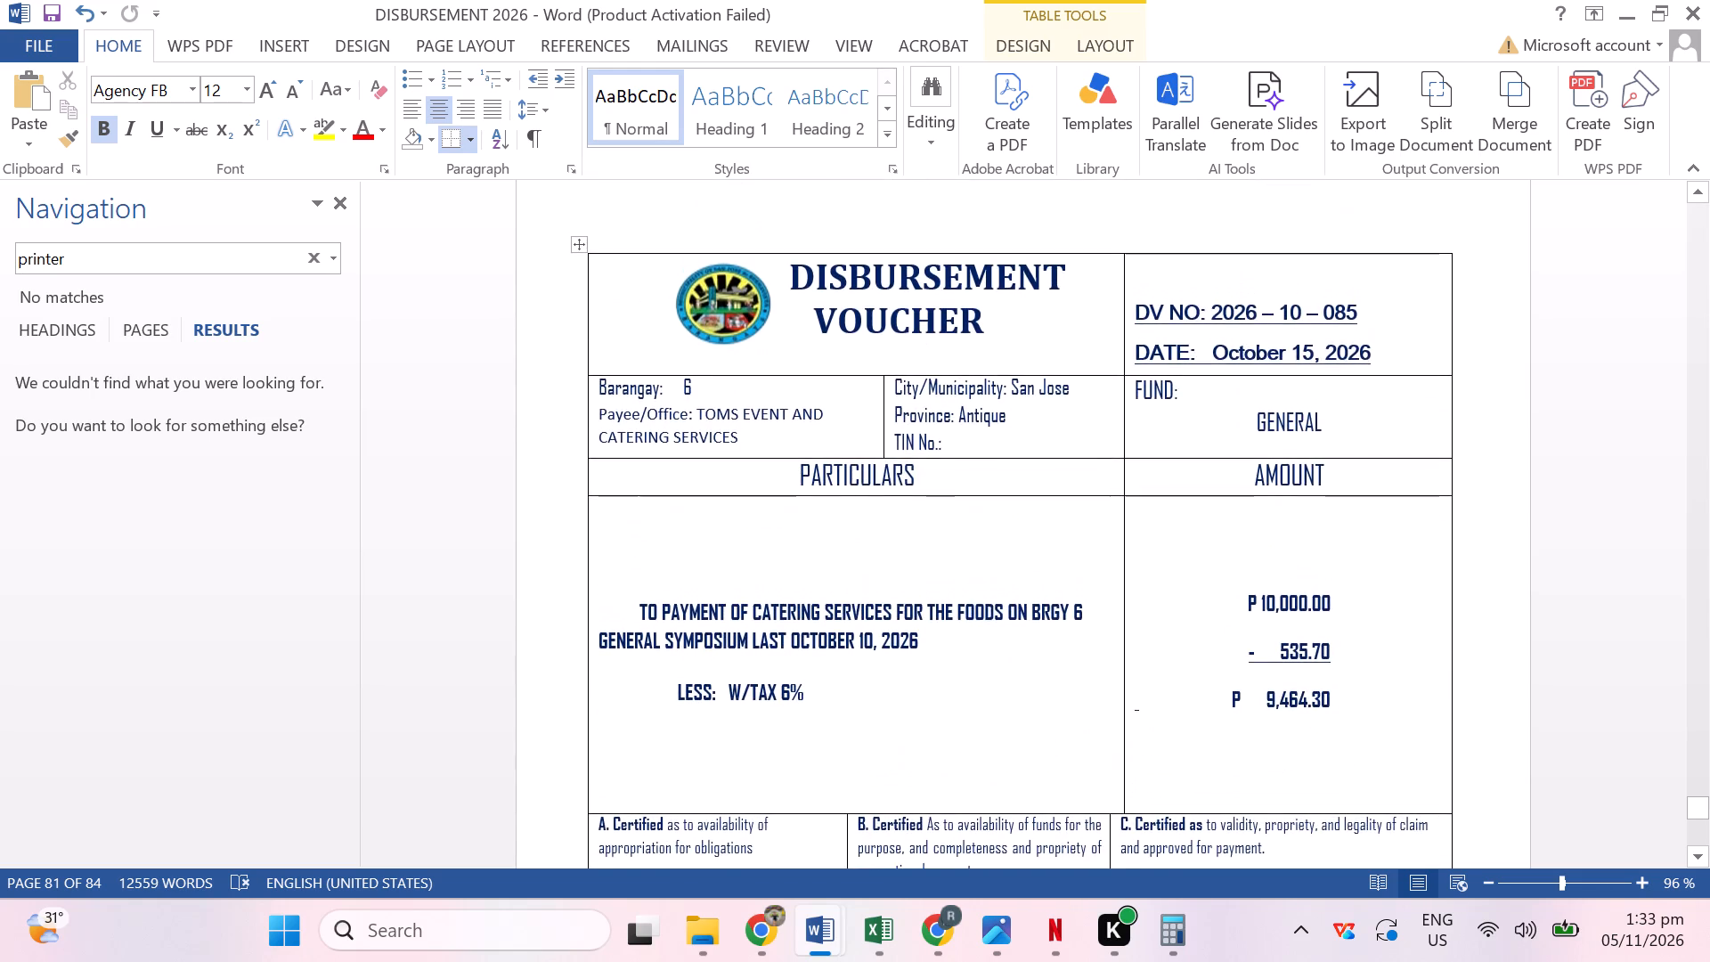
scroll(1073, 656, down, 5)
Examine the vouchers at the end of the document, especially the September gasoline voucher's particulars, amounts and withholding tax deduction.
drag(1709, 815, 1709, 870)
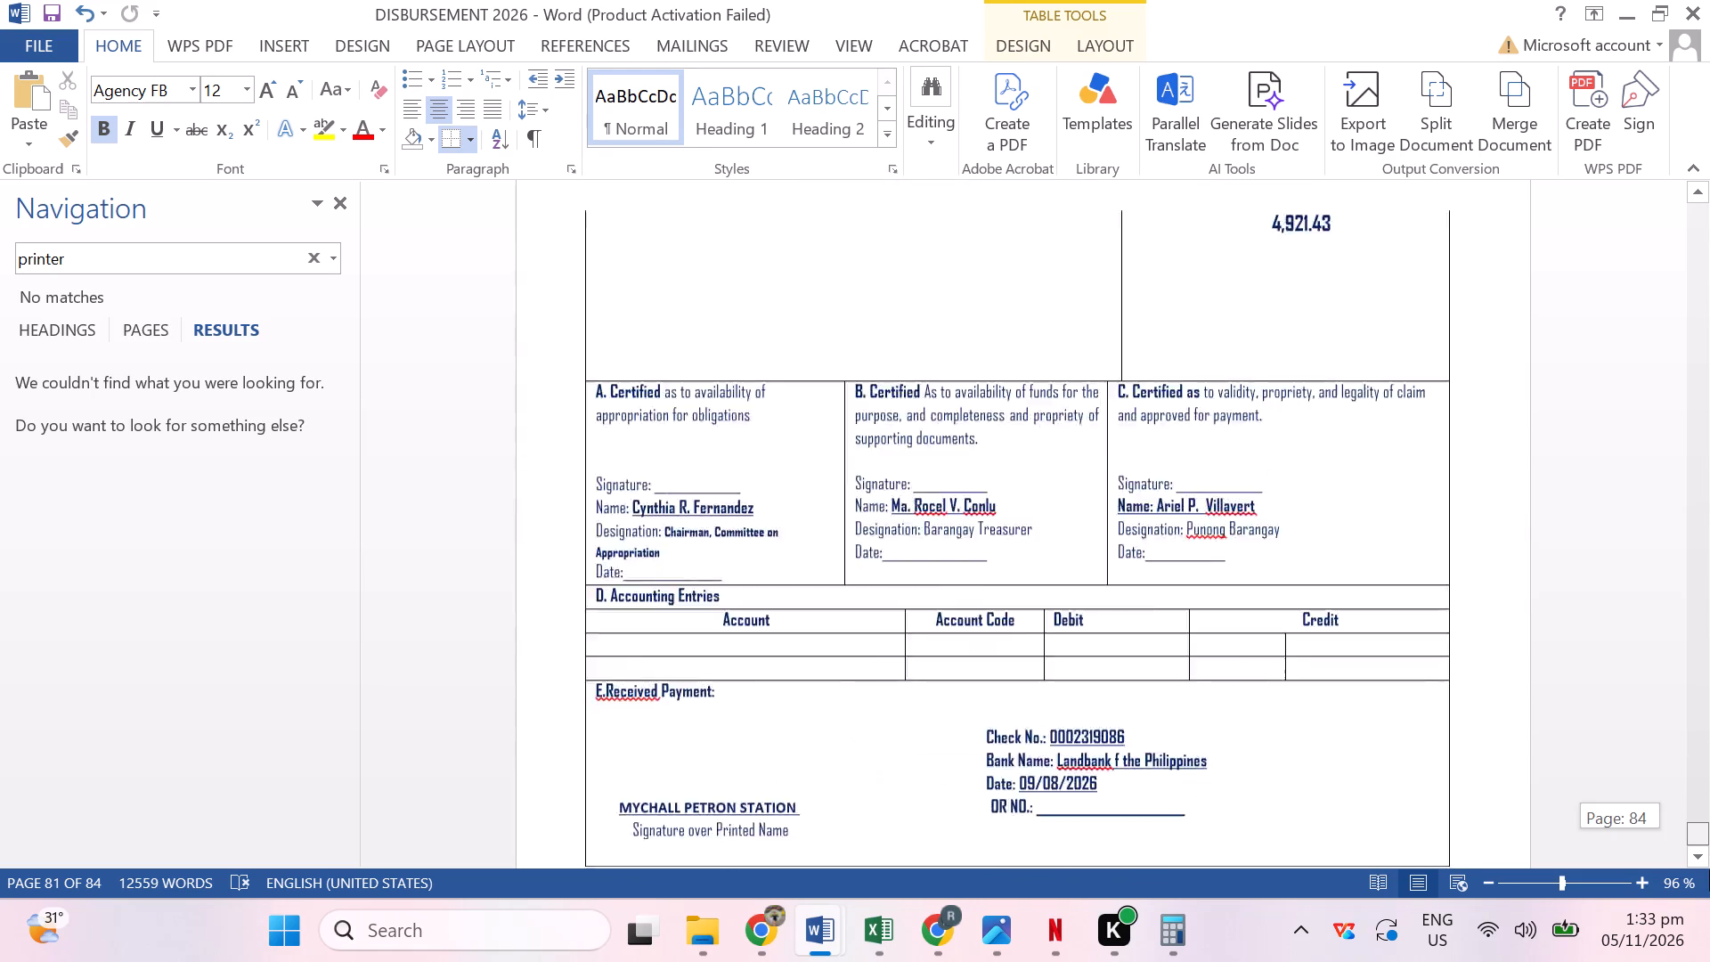
drag(1709, 870, 1709, 830)
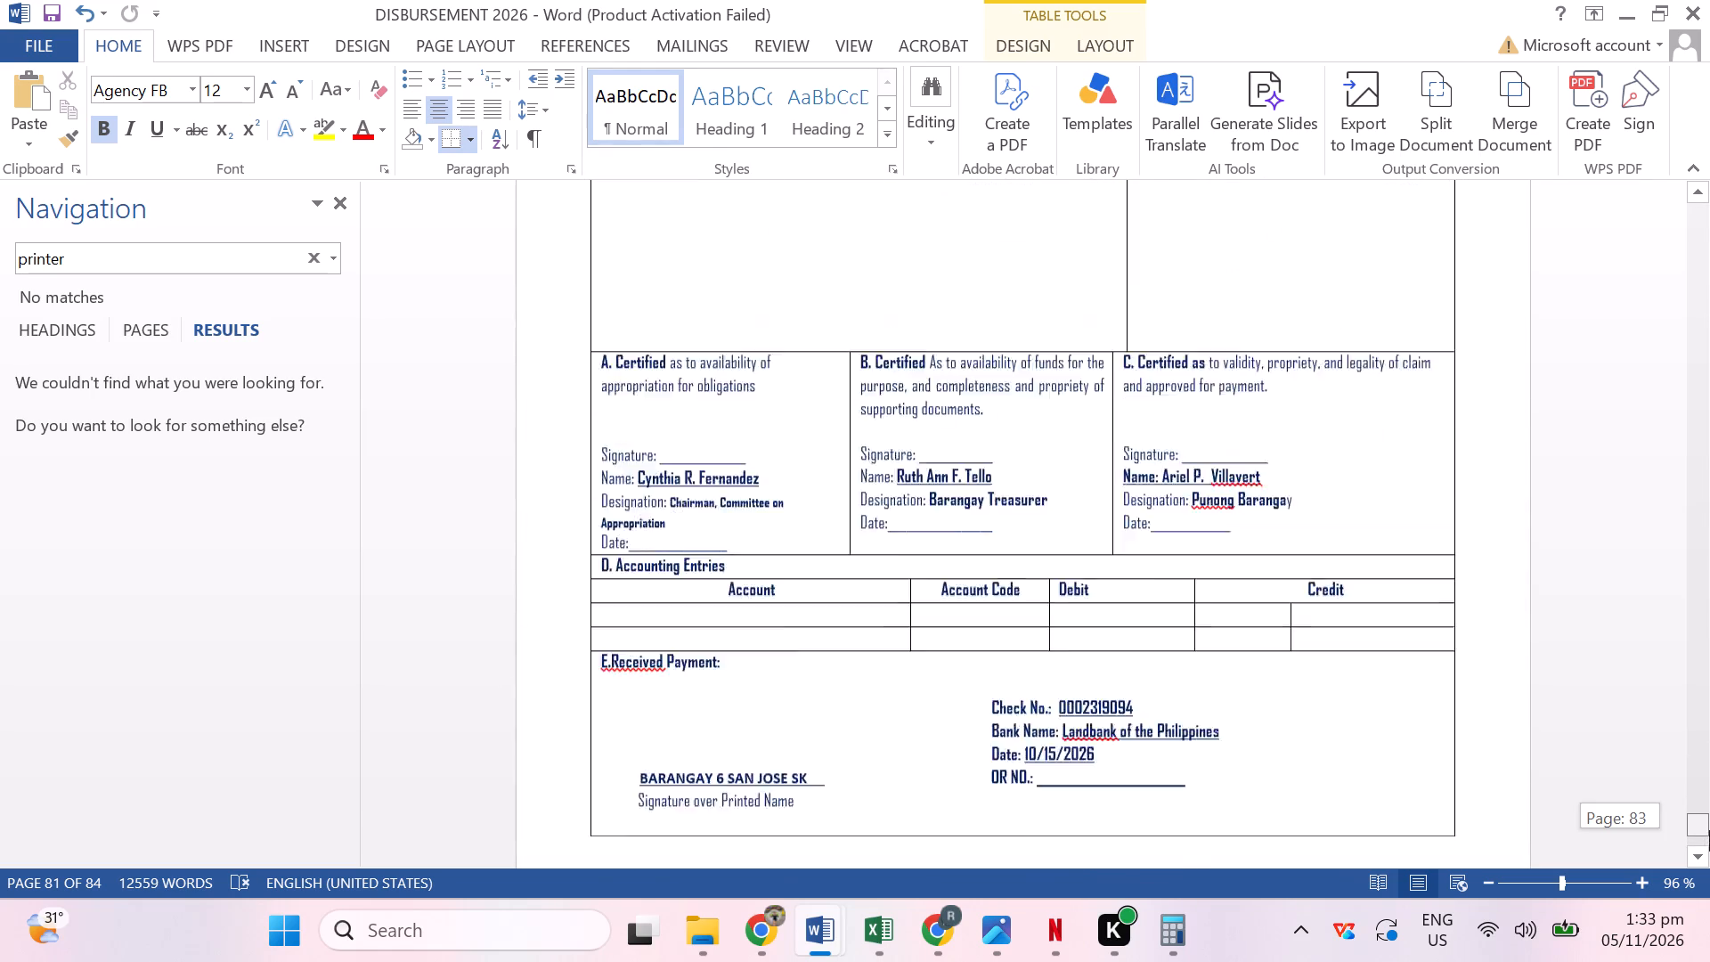
drag(1709, 830, 1709, 838)
scroll(1267, 730, up, 9)
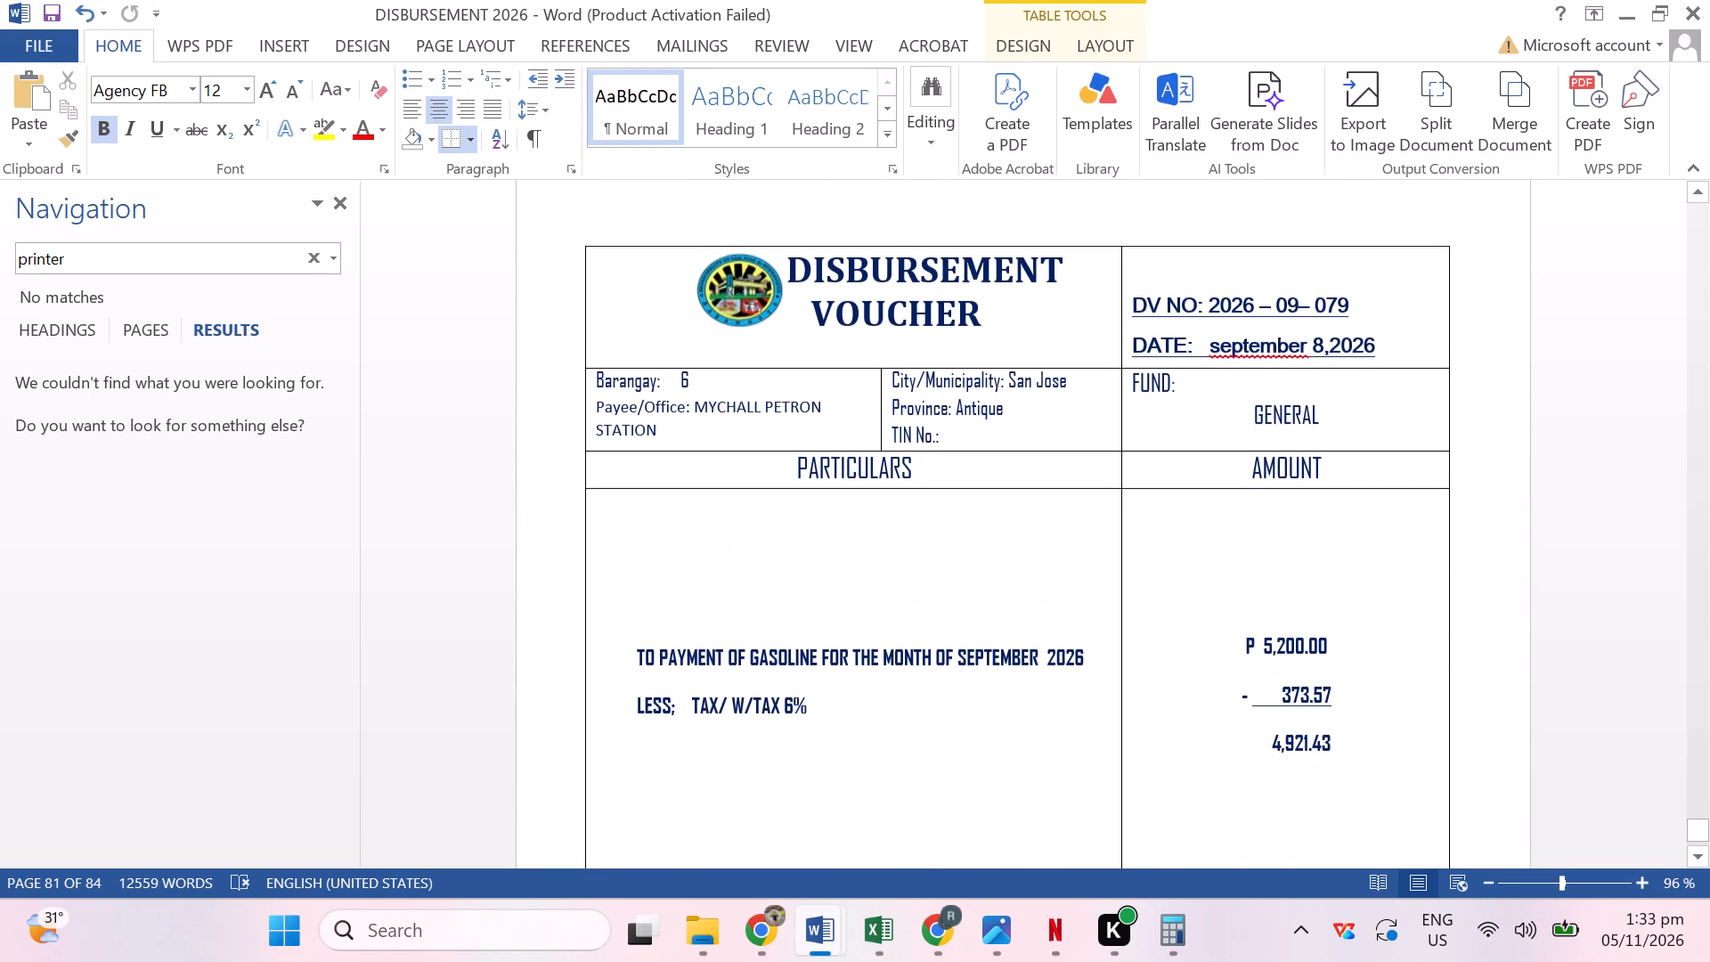
scroll(1267, 721, down, 4)
scroll(1267, 721, up, 3)
scroll(1267, 721, down, 2)
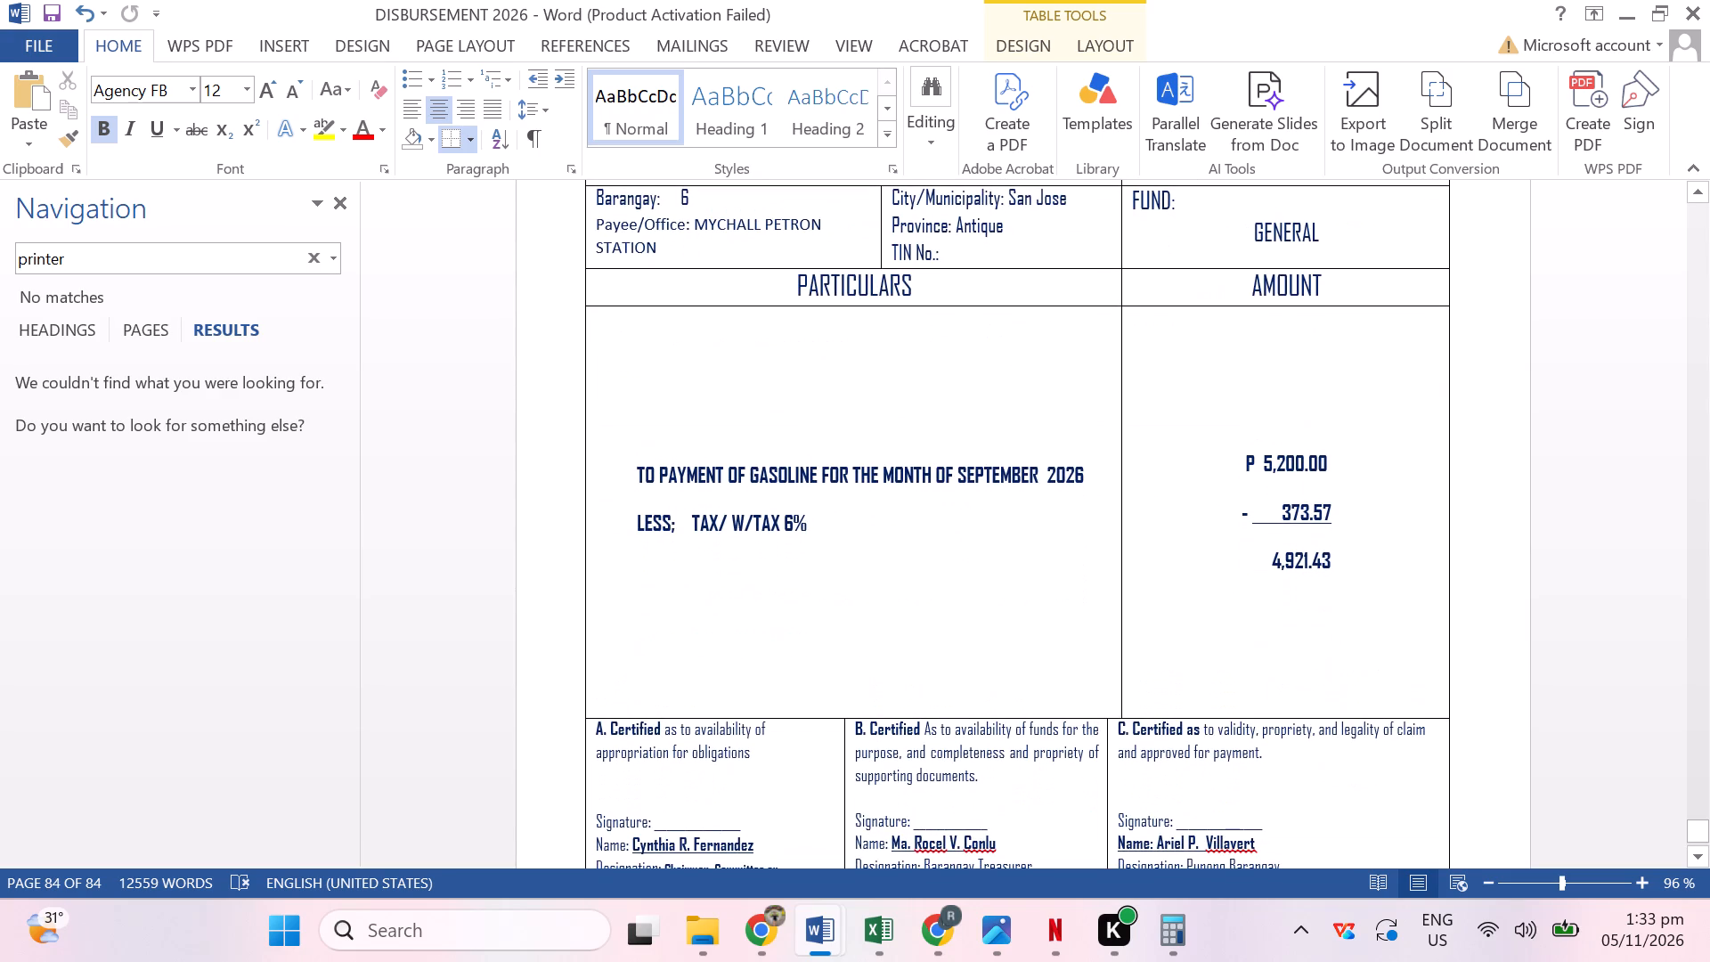
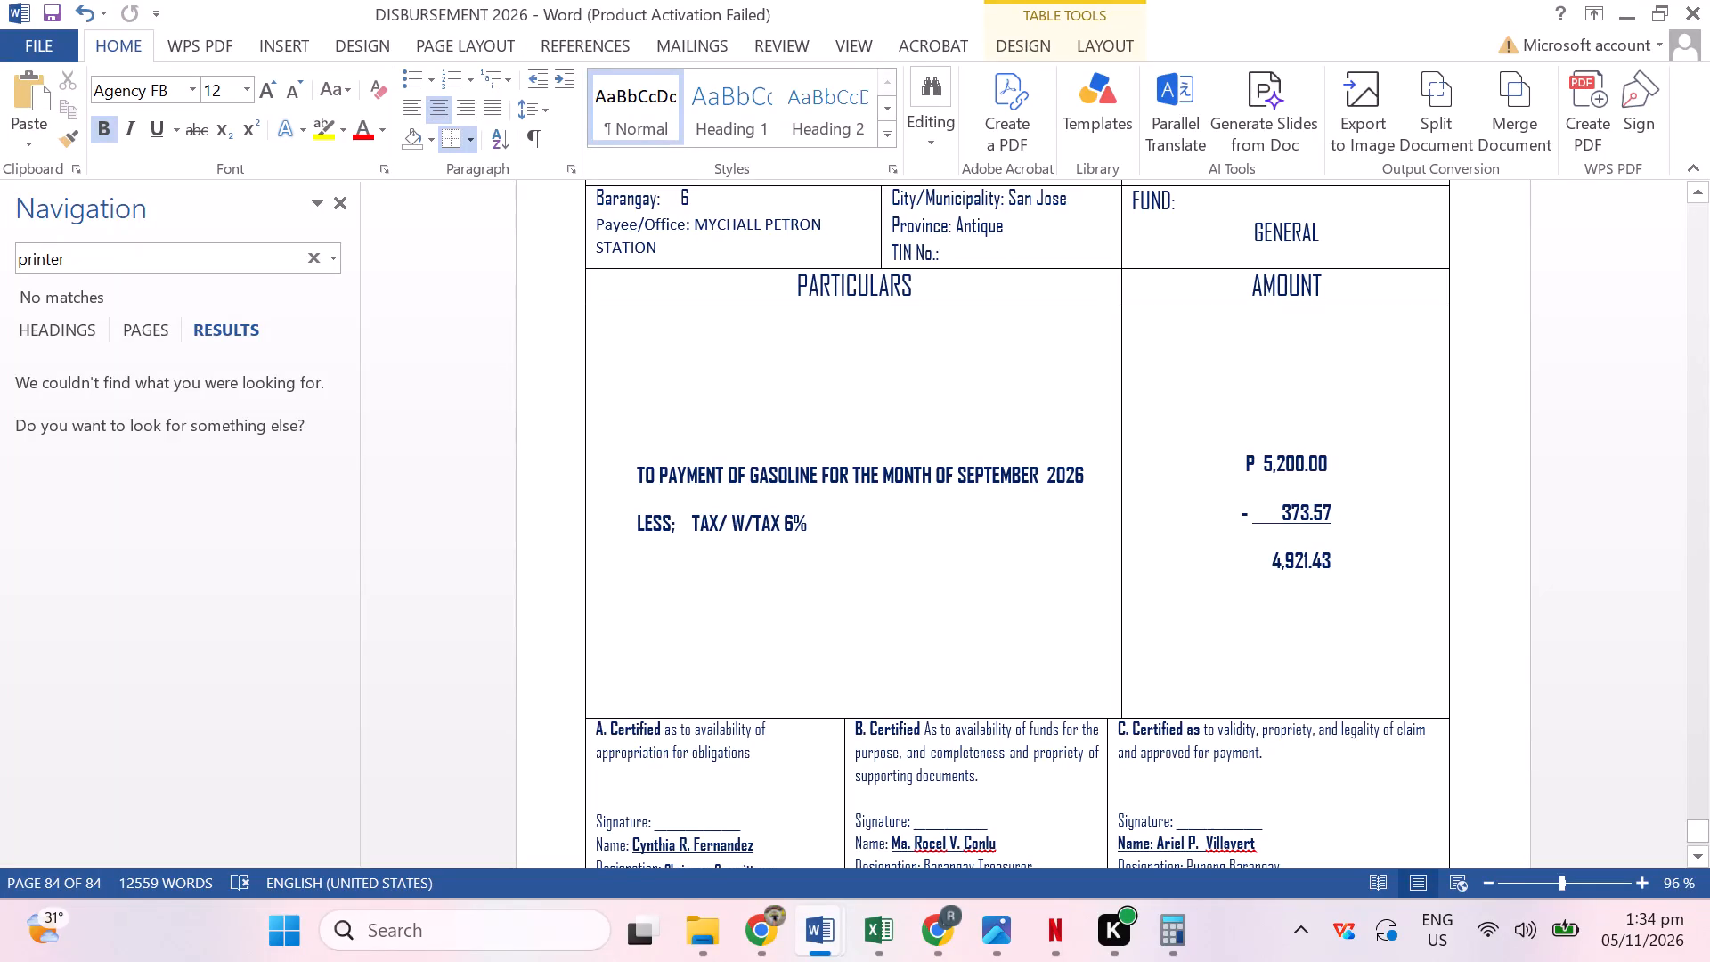
Change the period in the last voucher's gasoline payment particulars to NOVEMBER 2026.
drag(955, 480, 1068, 477)
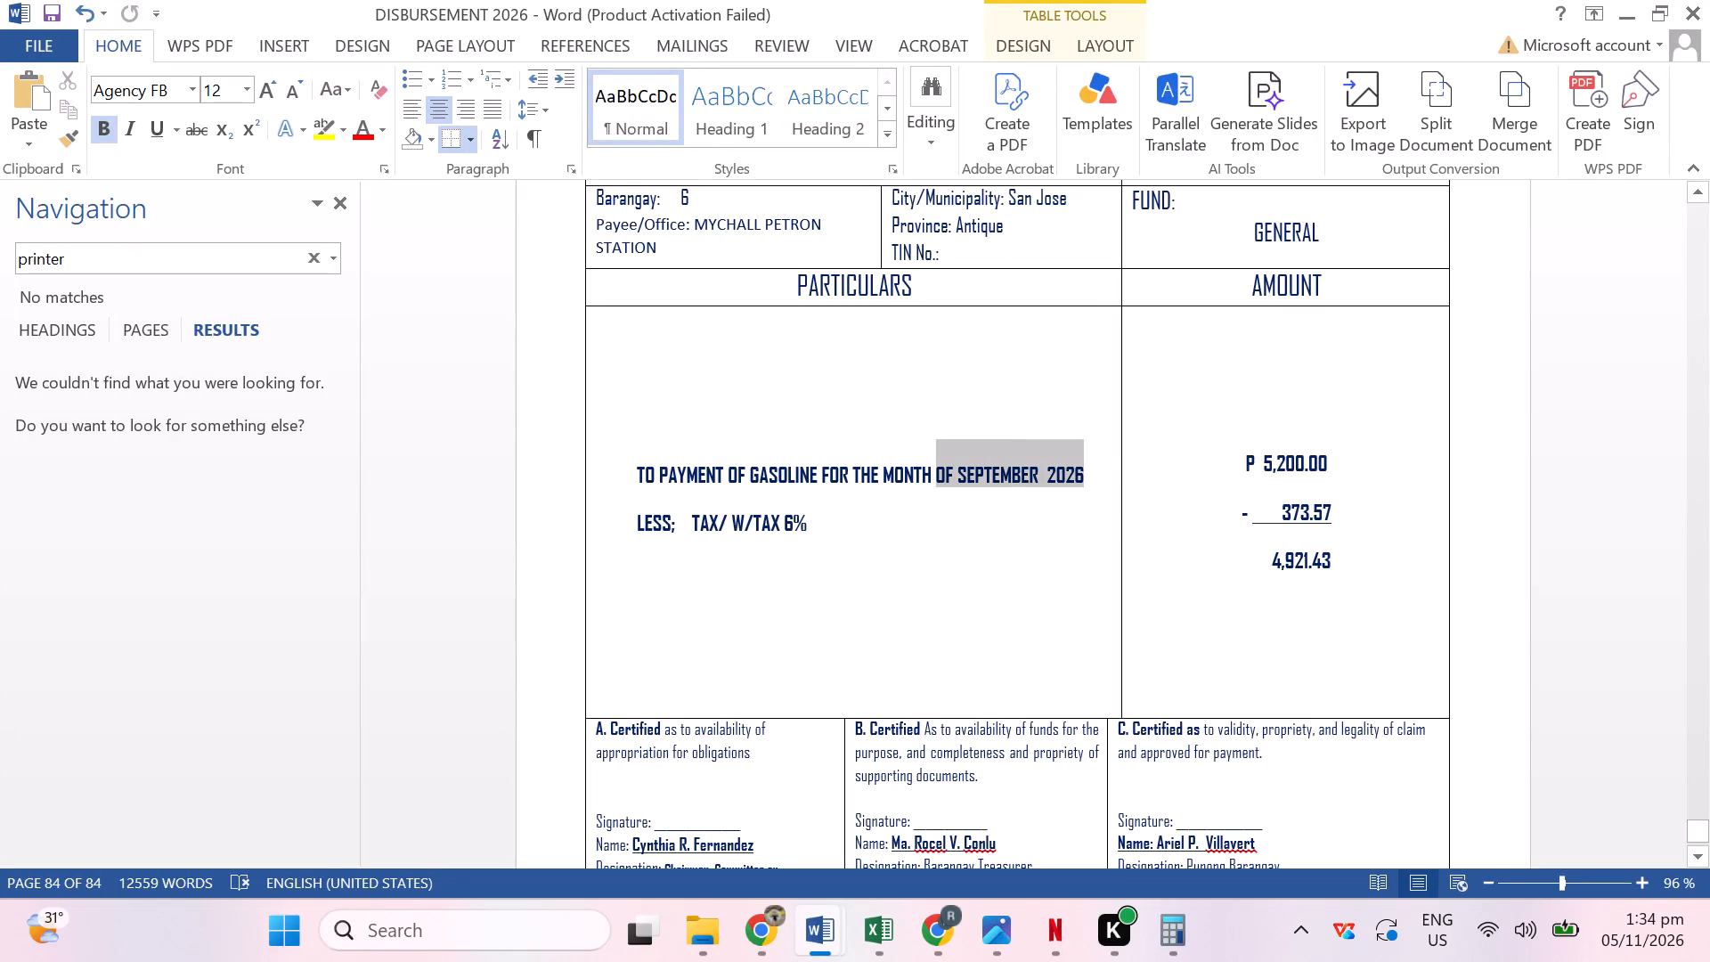
click(1081, 480)
drag(1080, 469, 988, 477)
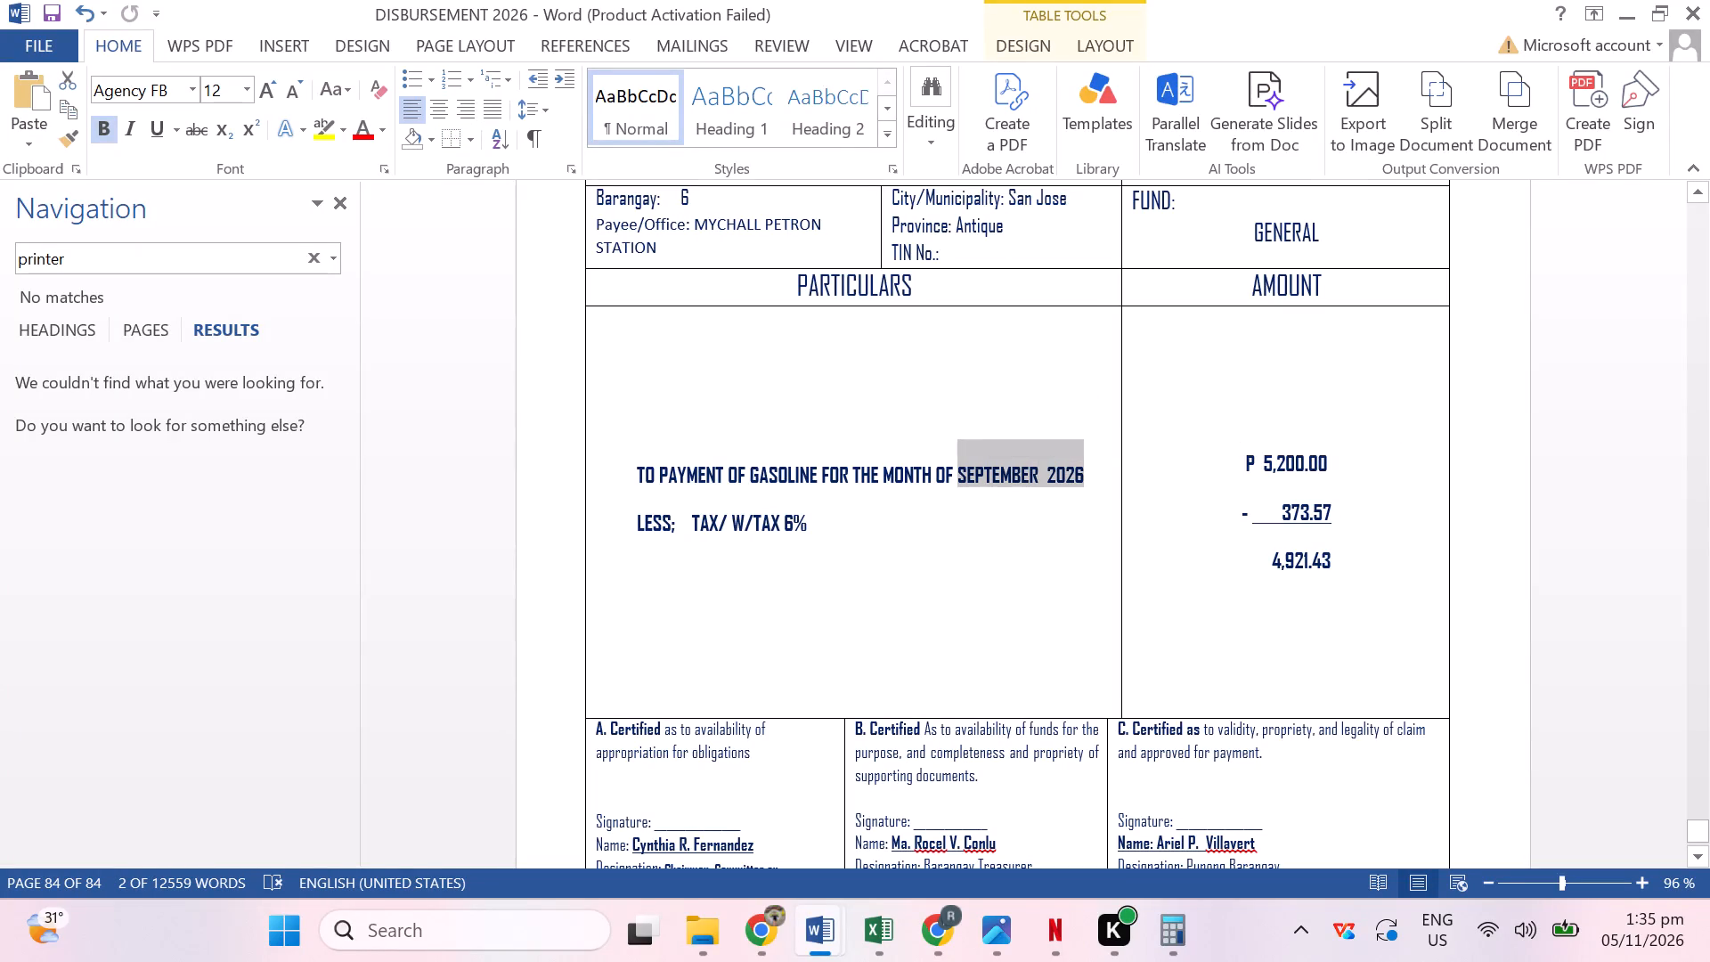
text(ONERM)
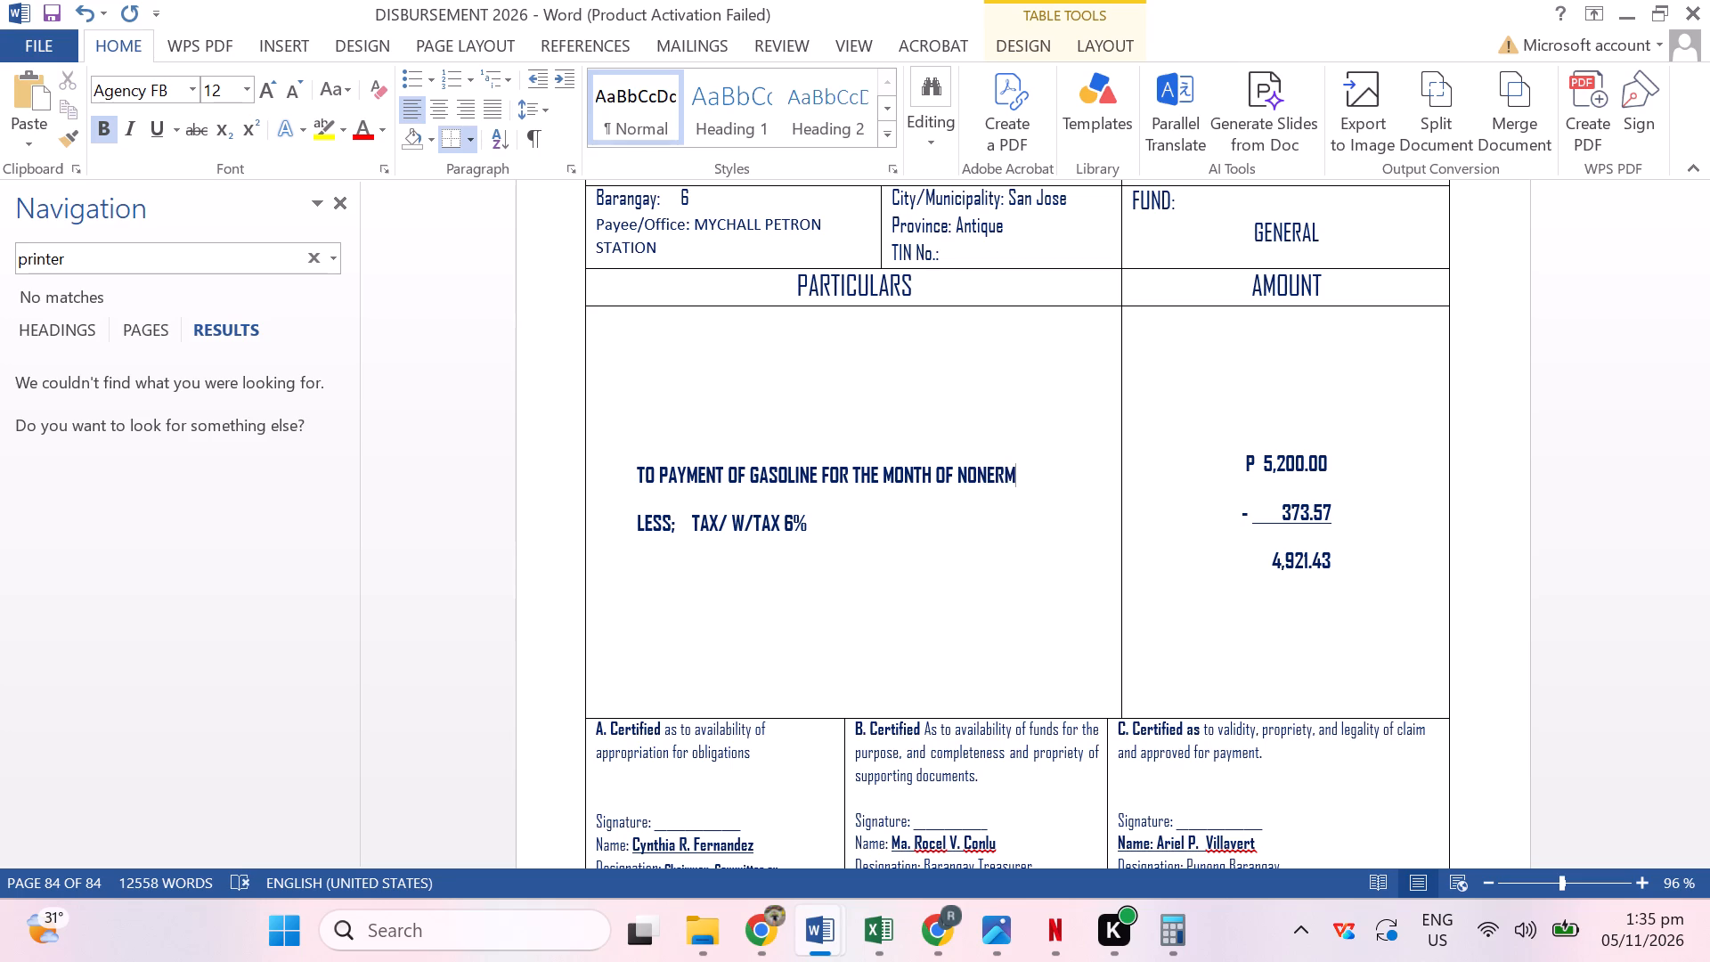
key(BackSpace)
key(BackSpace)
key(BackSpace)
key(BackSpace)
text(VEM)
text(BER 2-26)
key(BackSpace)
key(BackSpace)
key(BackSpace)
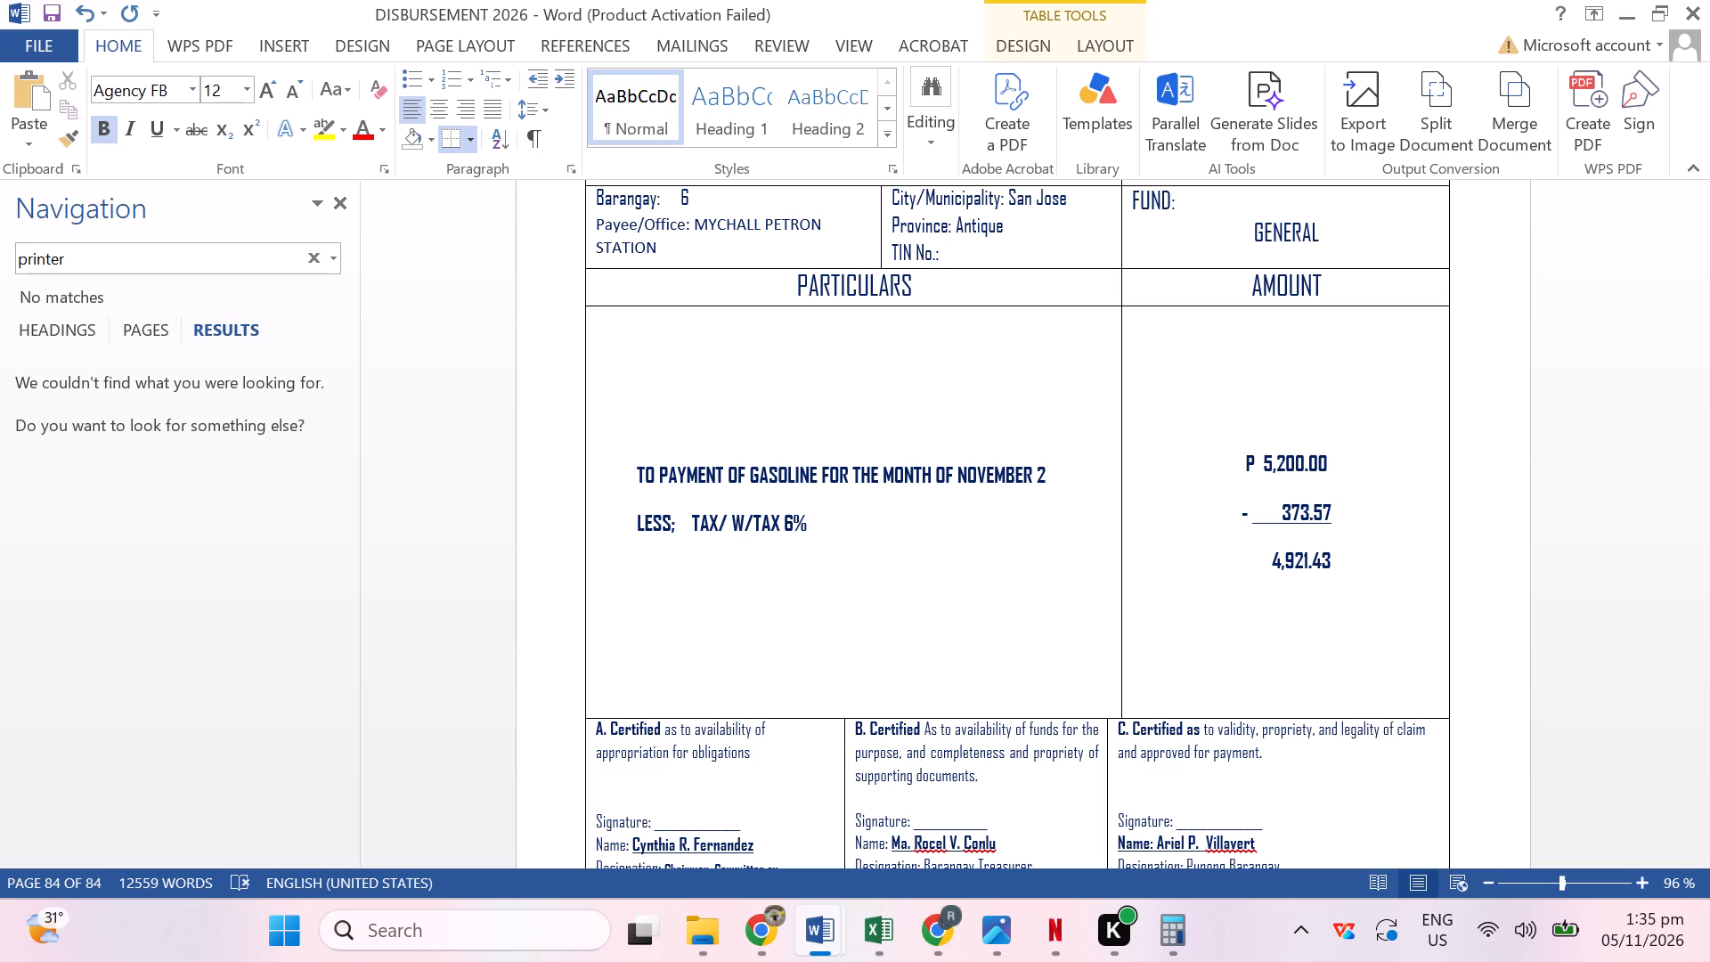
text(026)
click(960, 542)
Set the gasoline voucher's gross amount to P 5,522.82 and its withholding tax deduction to 280.22.
drag(1331, 465, 1277, 470)
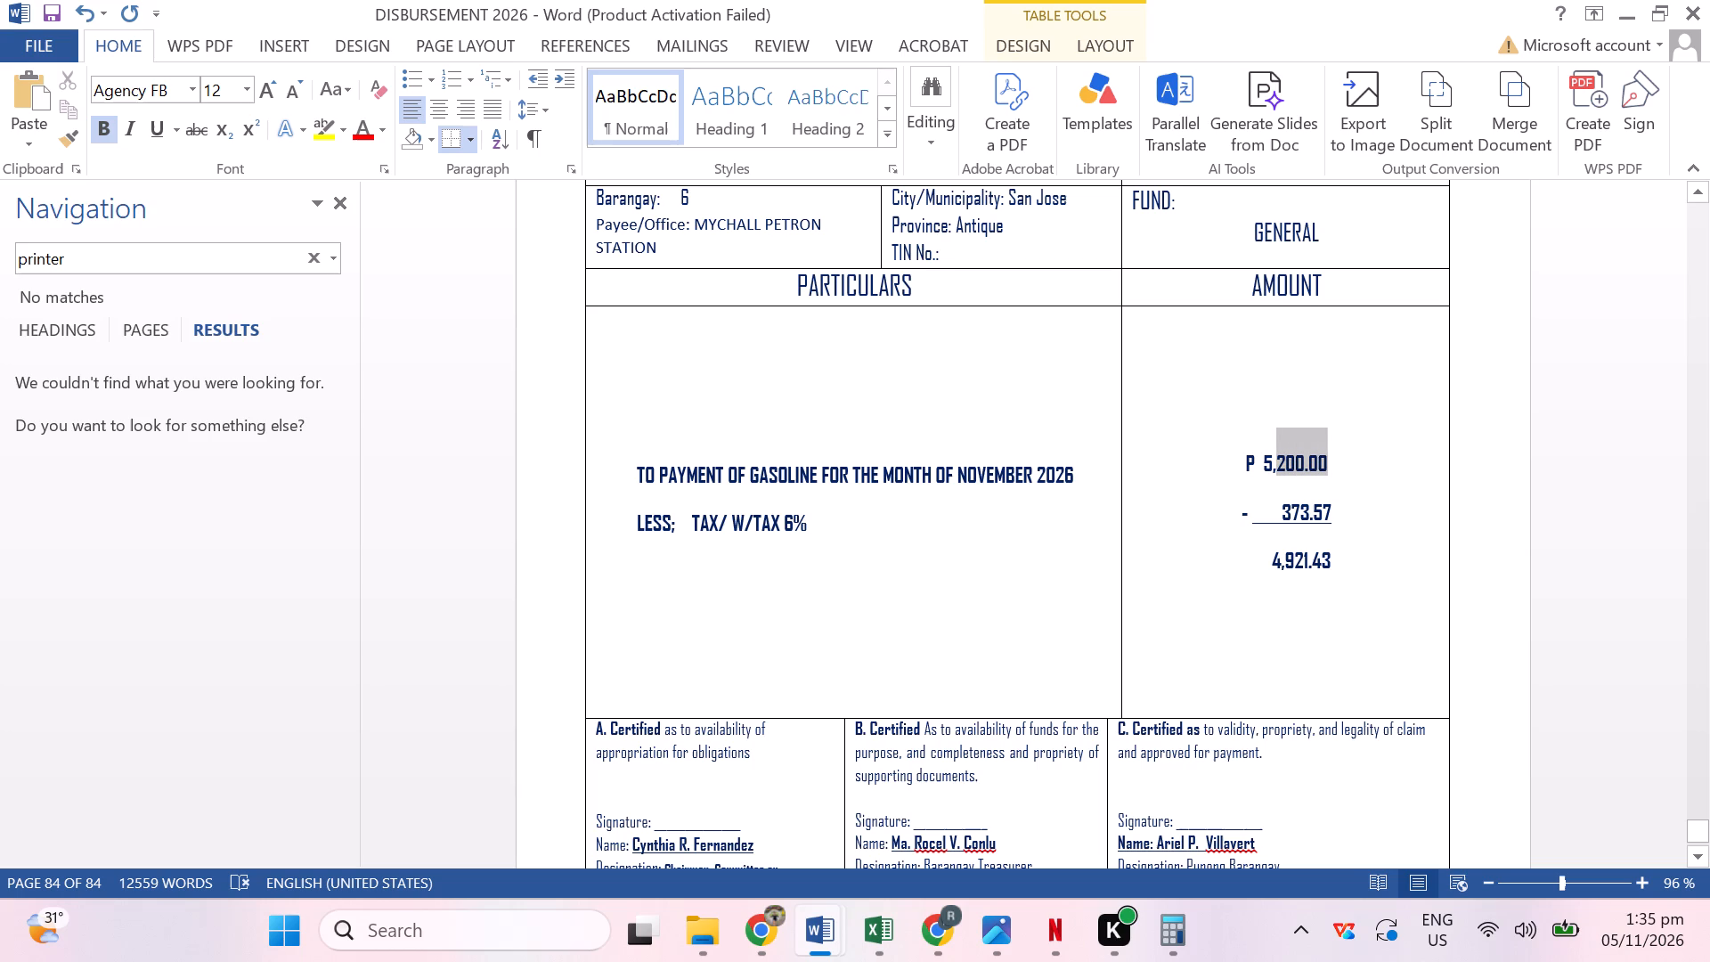
drag(1277, 470, 1277, 471)
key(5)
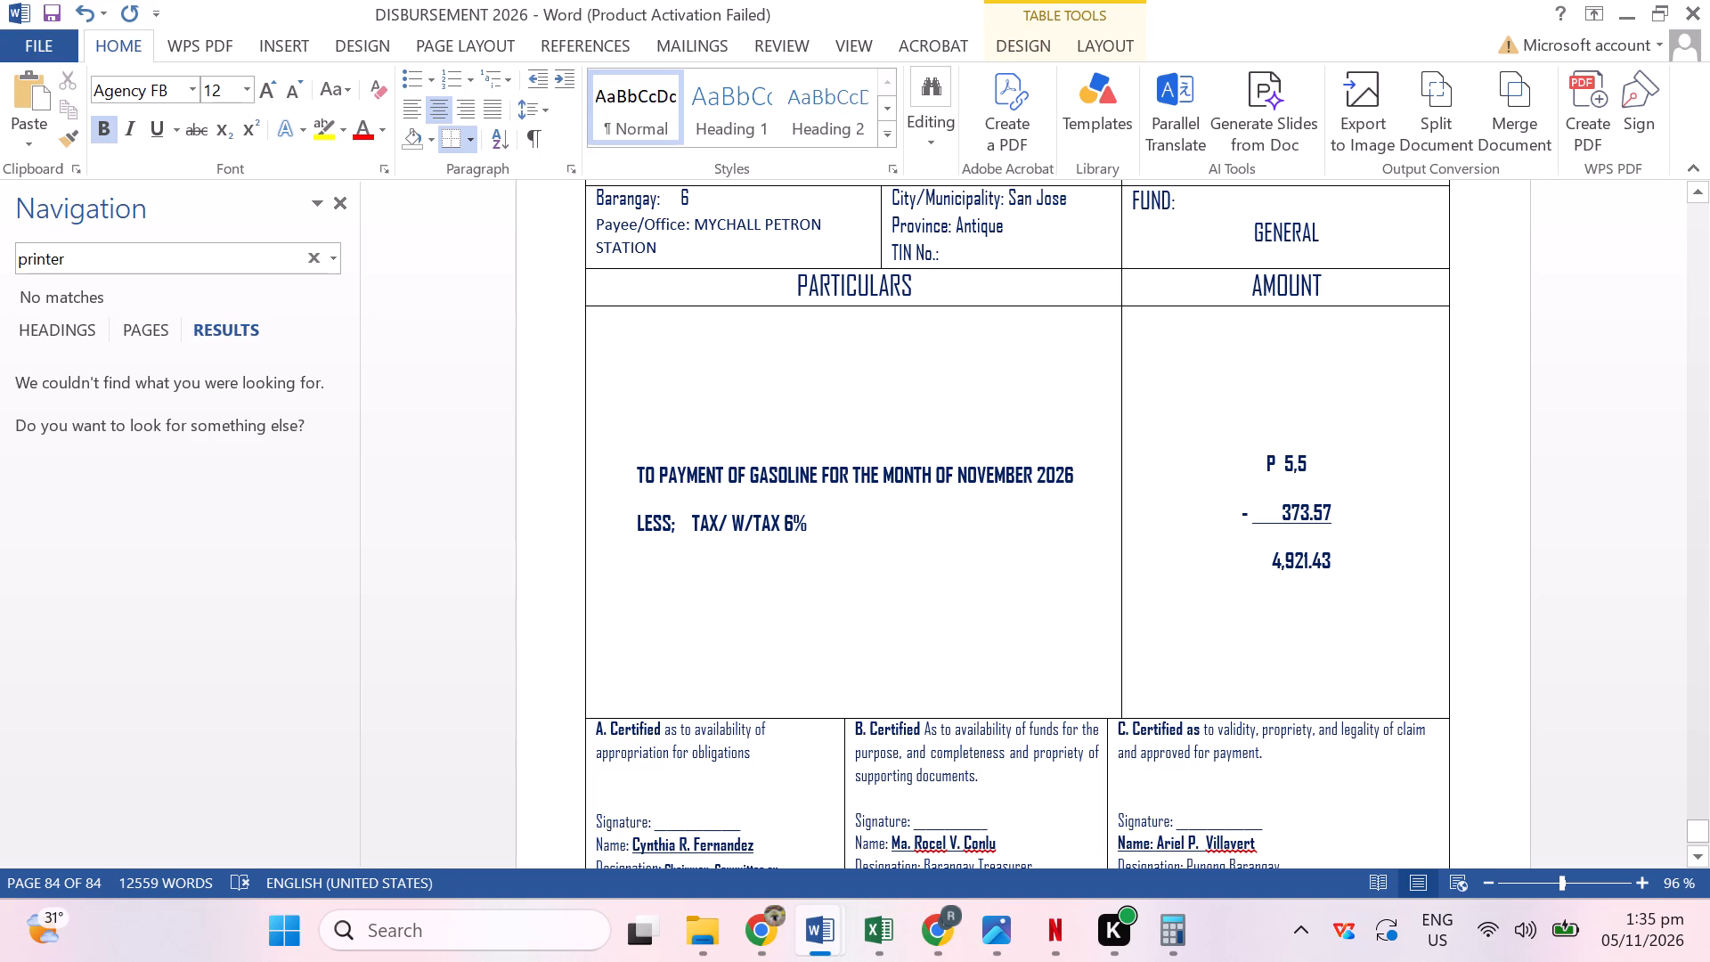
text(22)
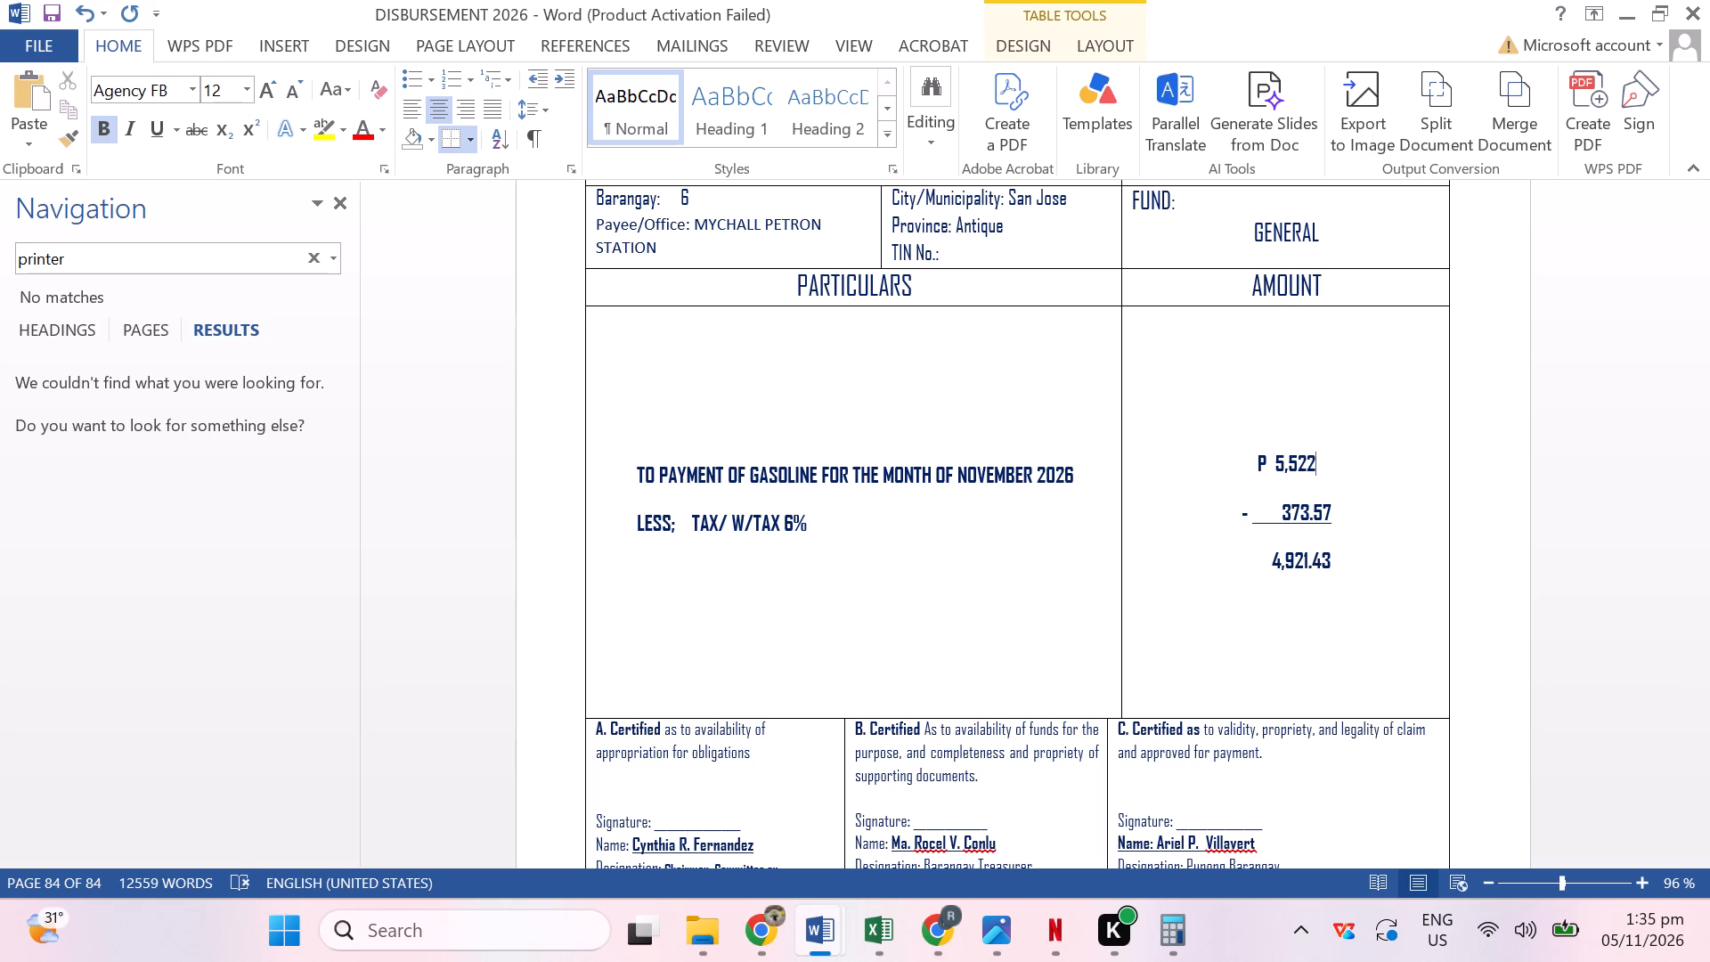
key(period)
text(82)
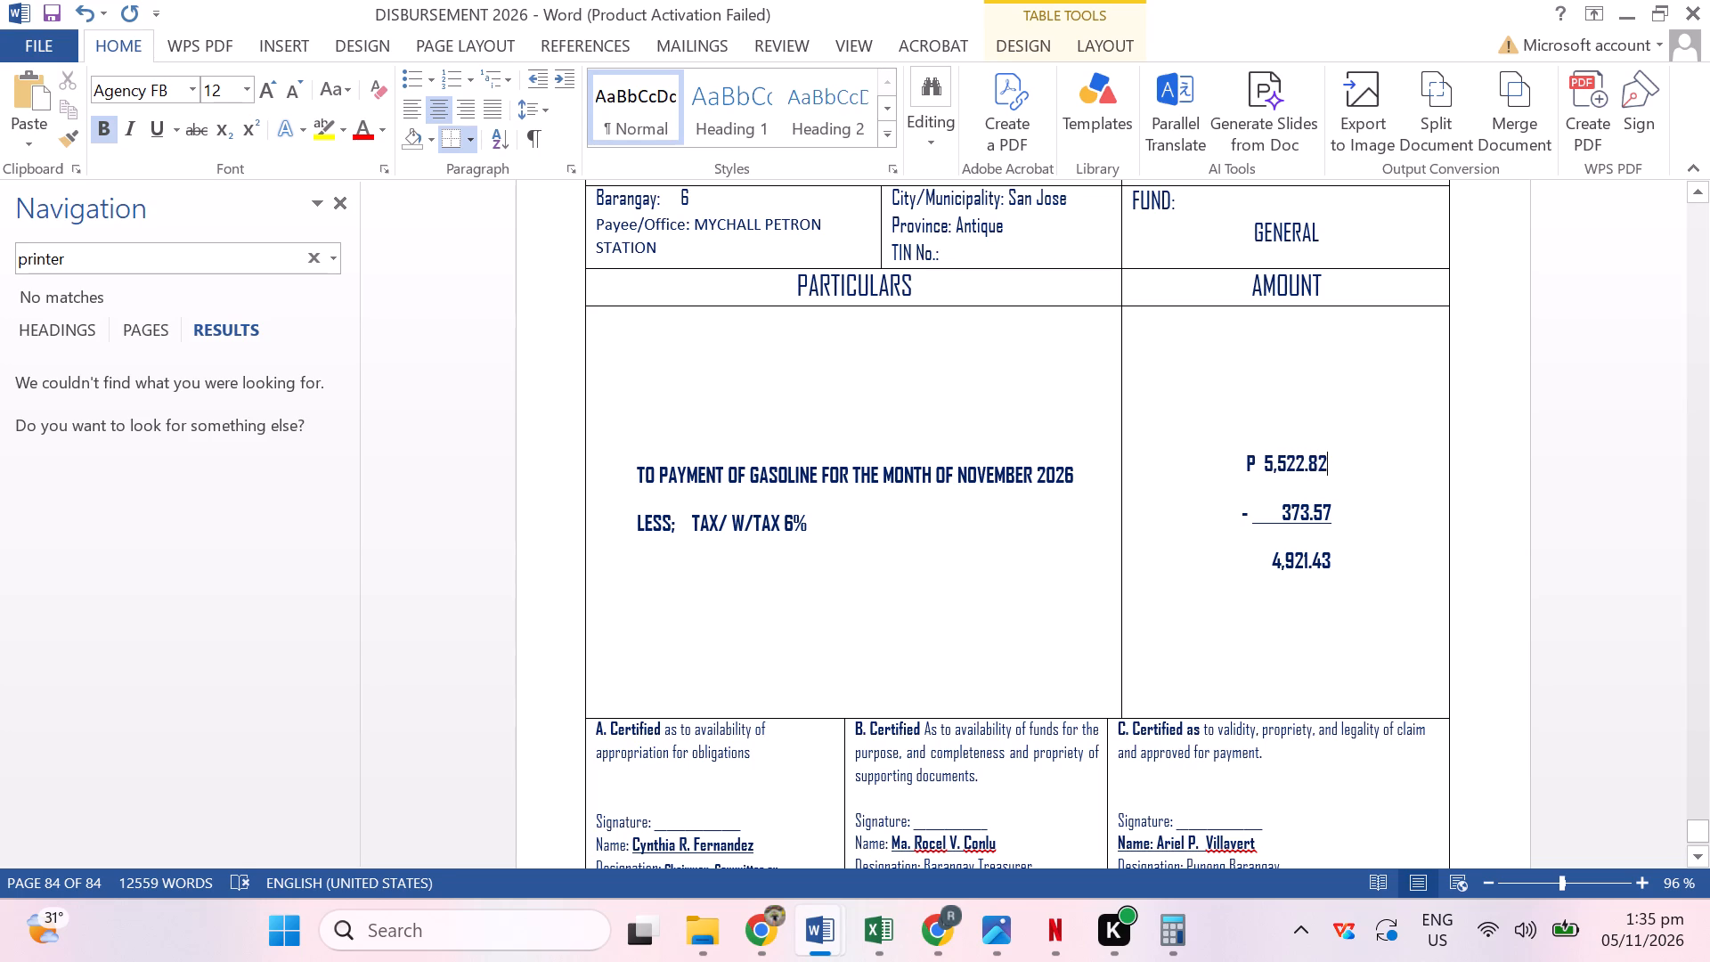
drag(1285, 512, 1368, 510)
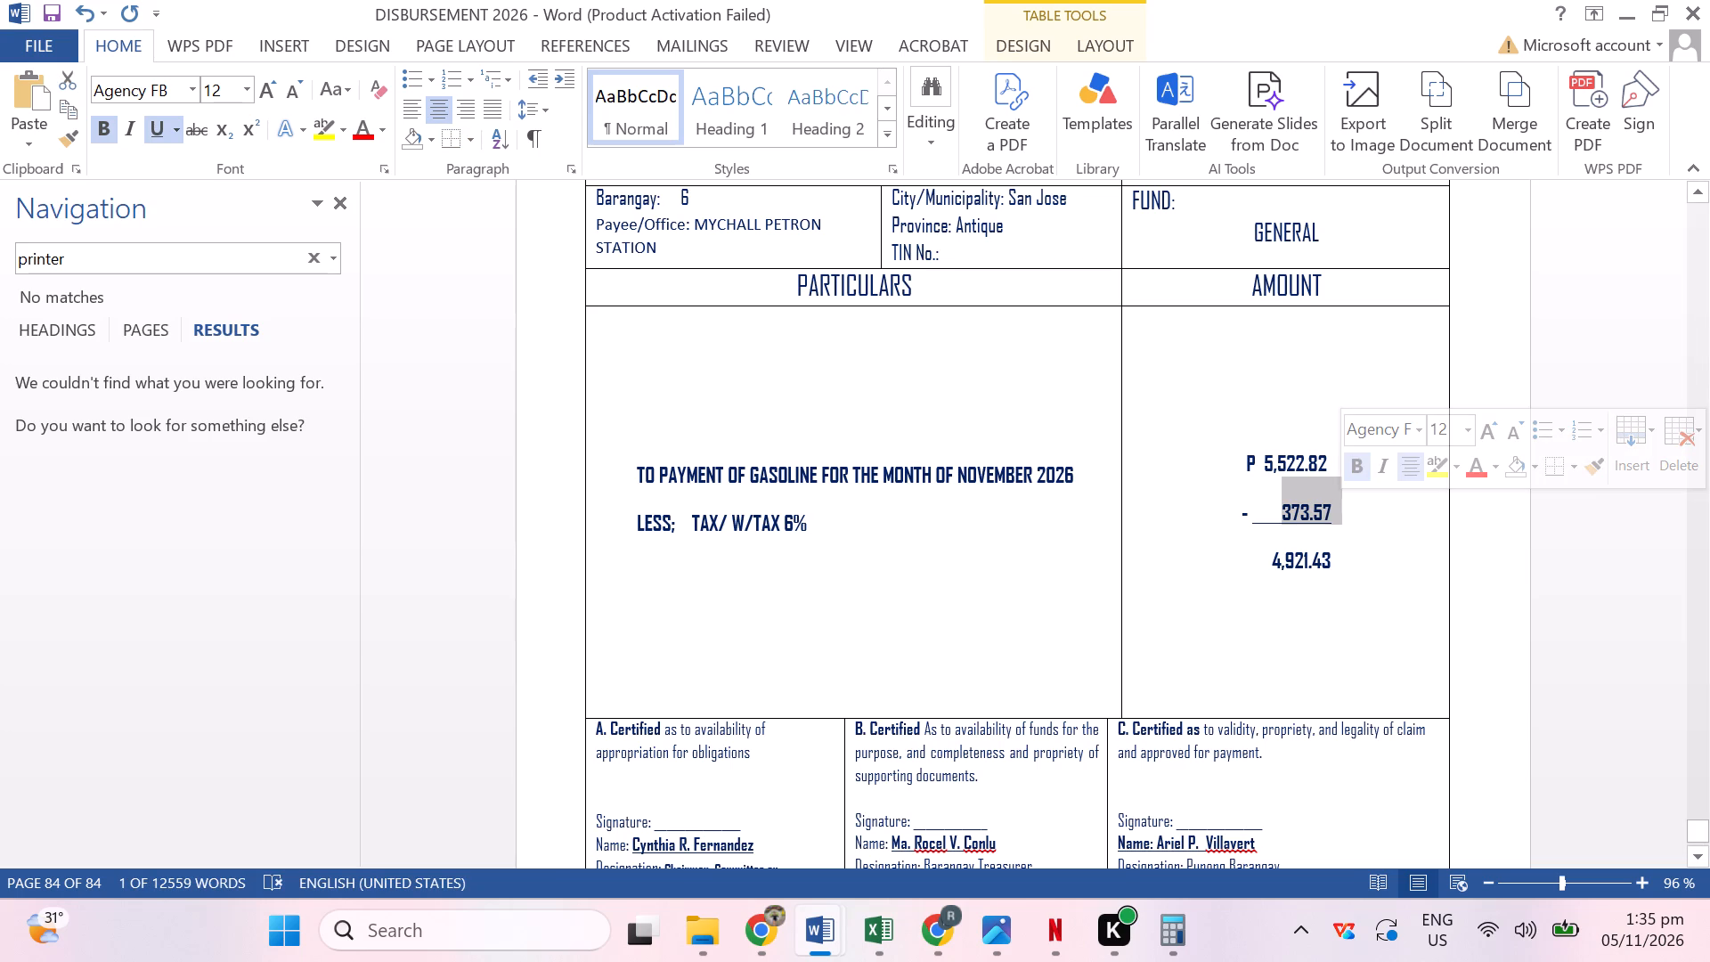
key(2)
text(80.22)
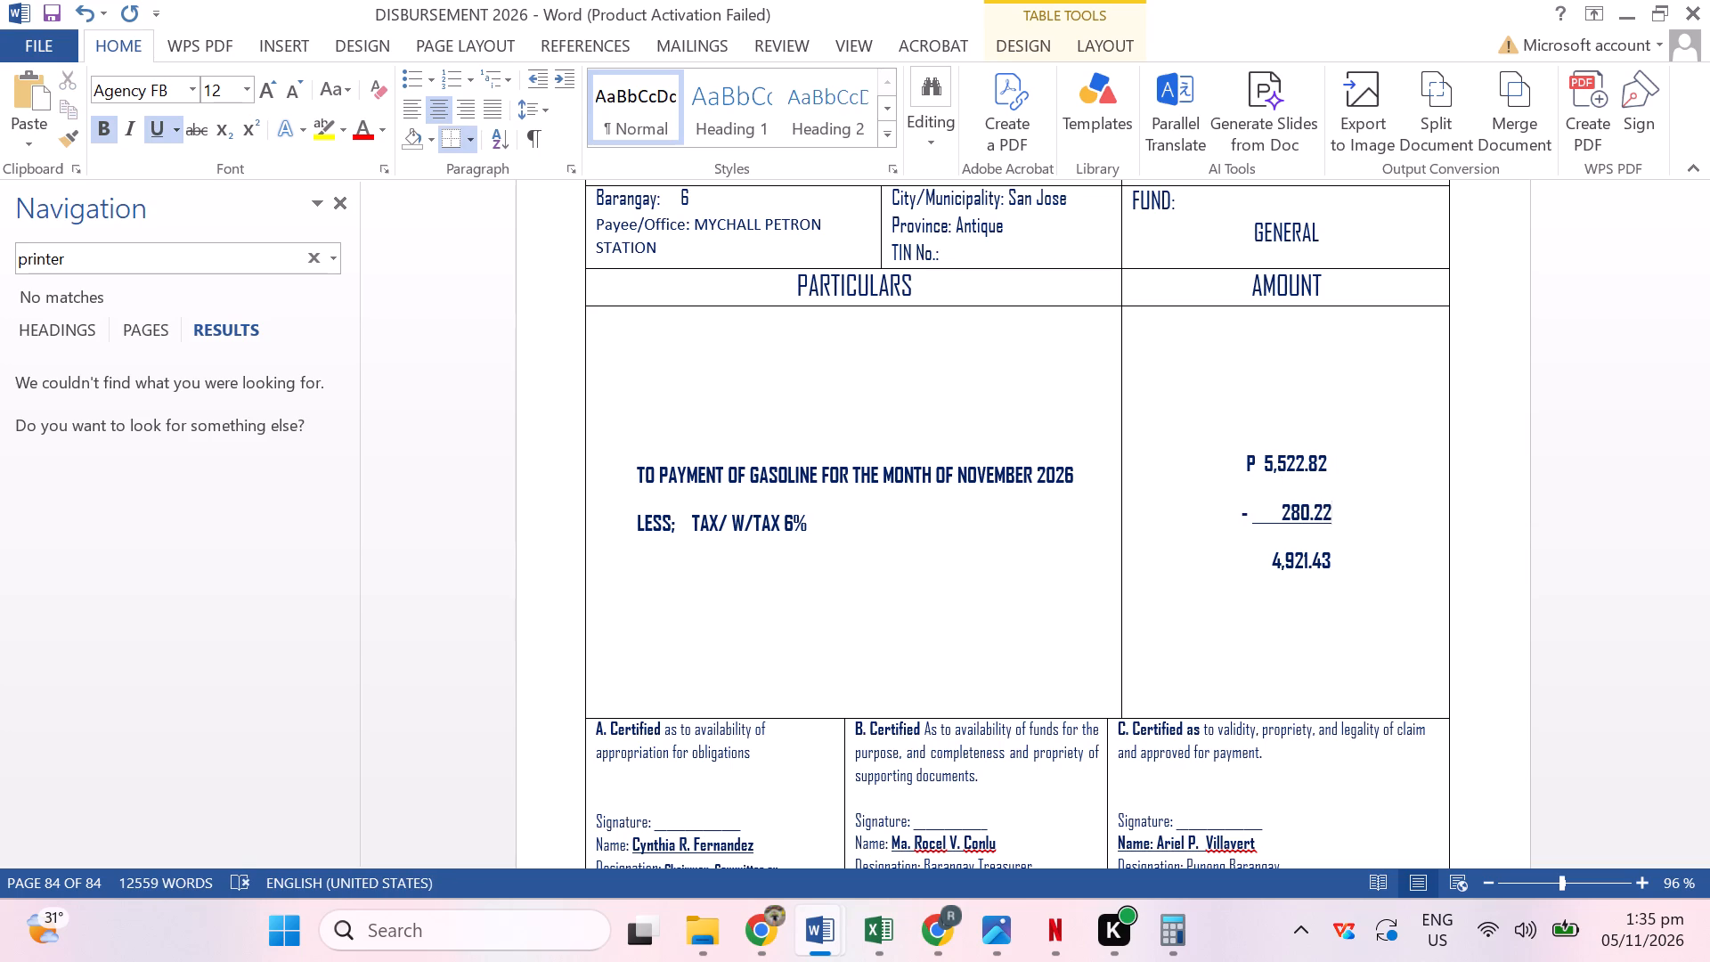
Change the gasoline voucher's DV number to 2026 – 11– 088.
scroll(1066, 673, down, 3)
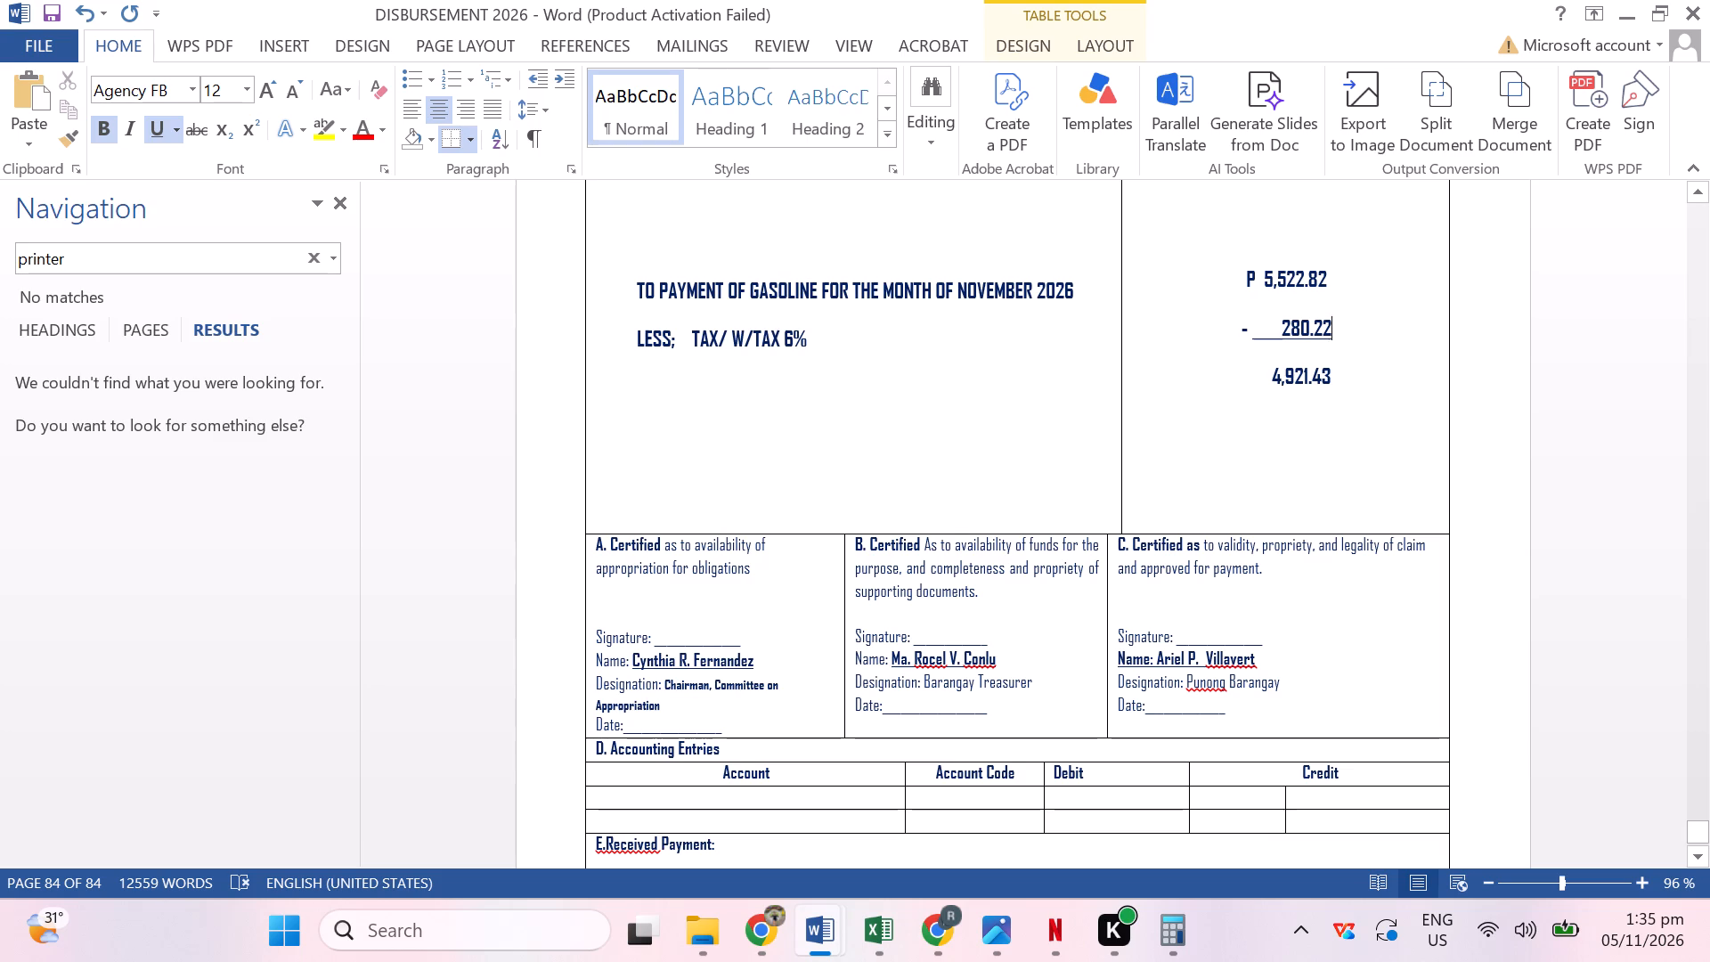
scroll(843, 689, down, 4)
scroll(1063, 651, up, 9)
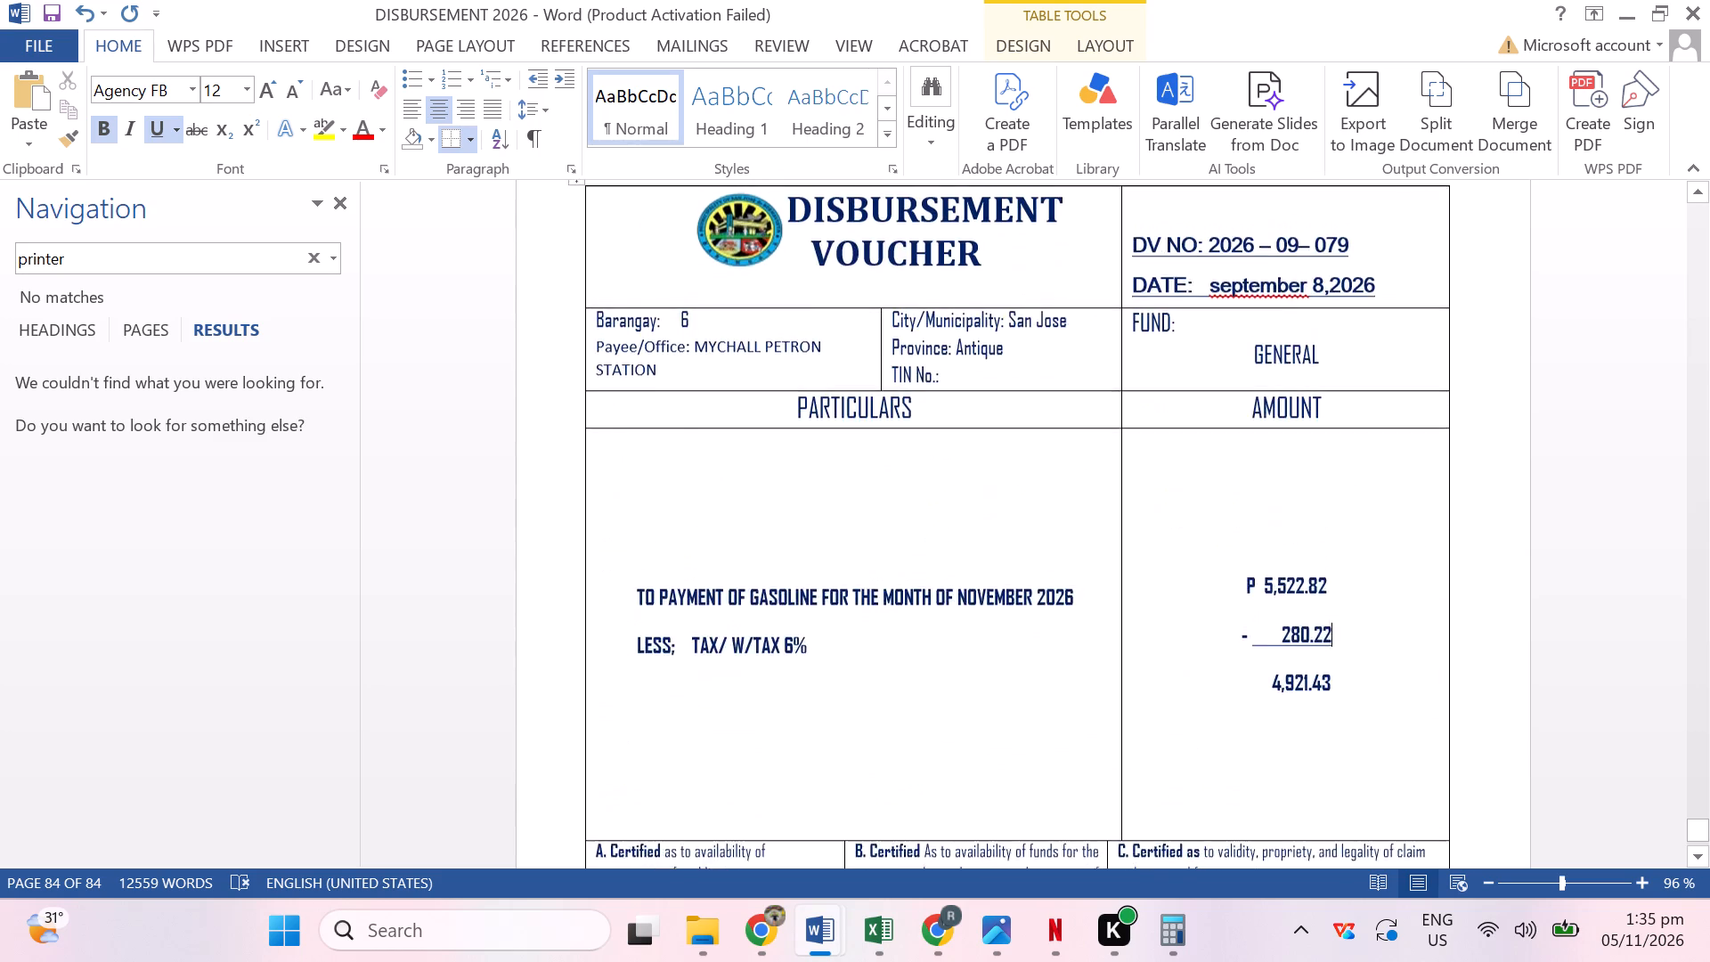
scroll(1095, 628, up, 1)
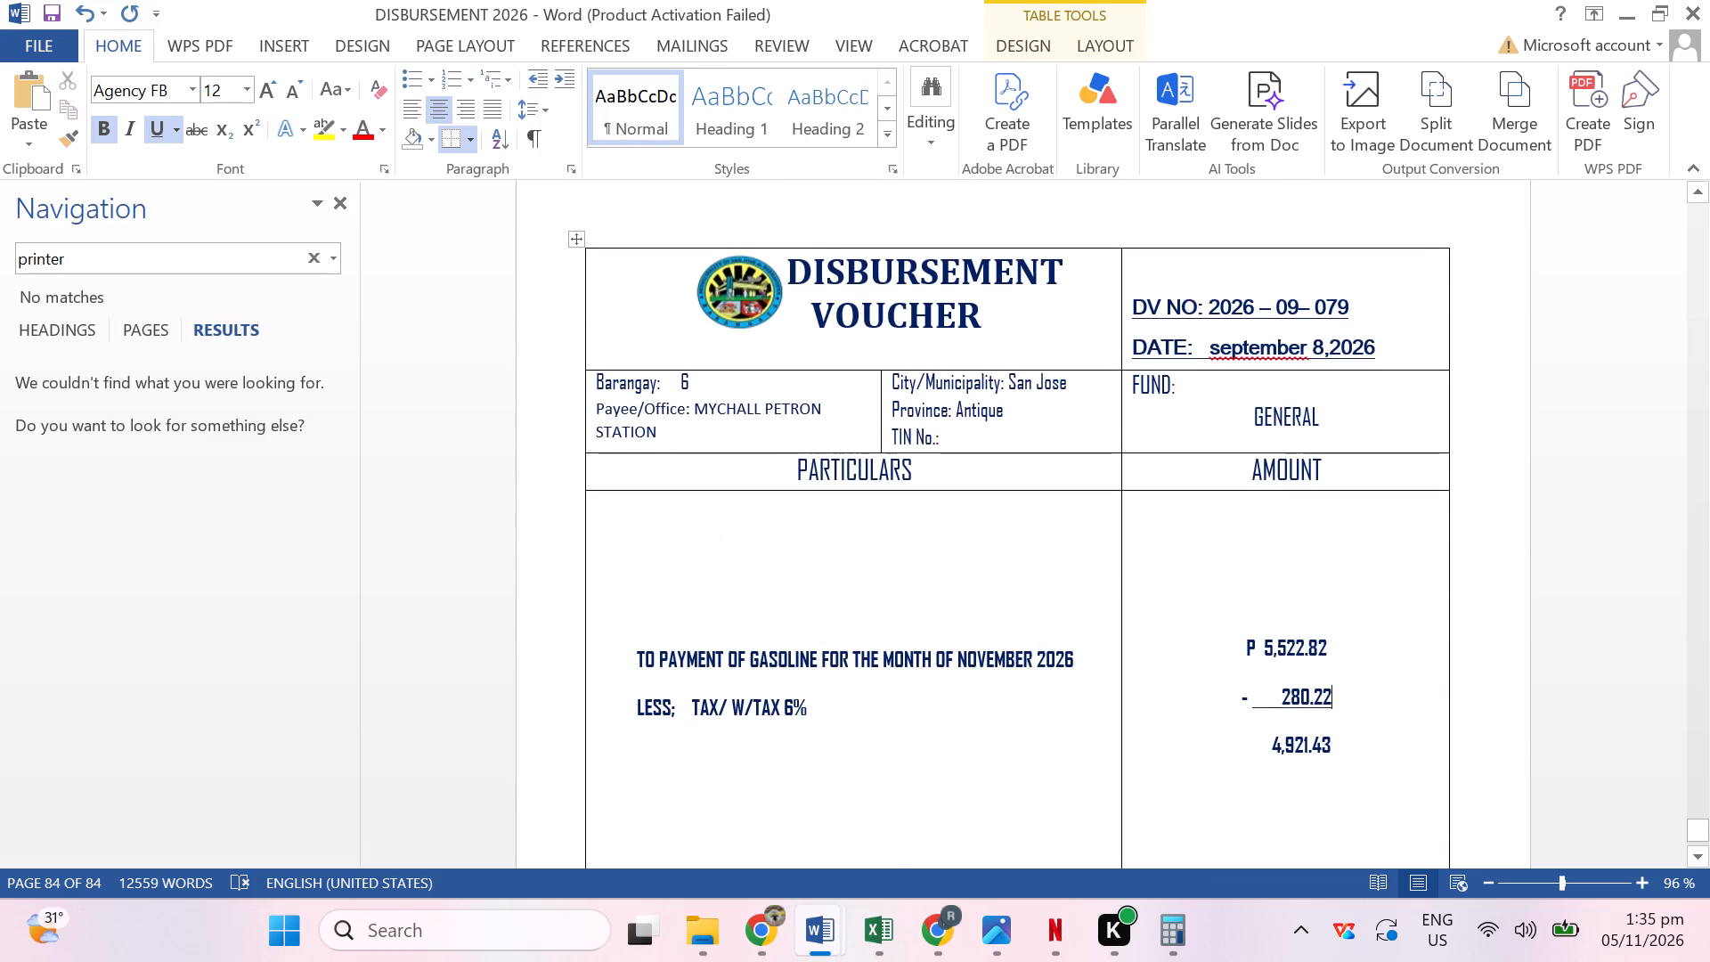
drag(1275, 312, 1302, 315)
drag(1302, 315, 1299, 319)
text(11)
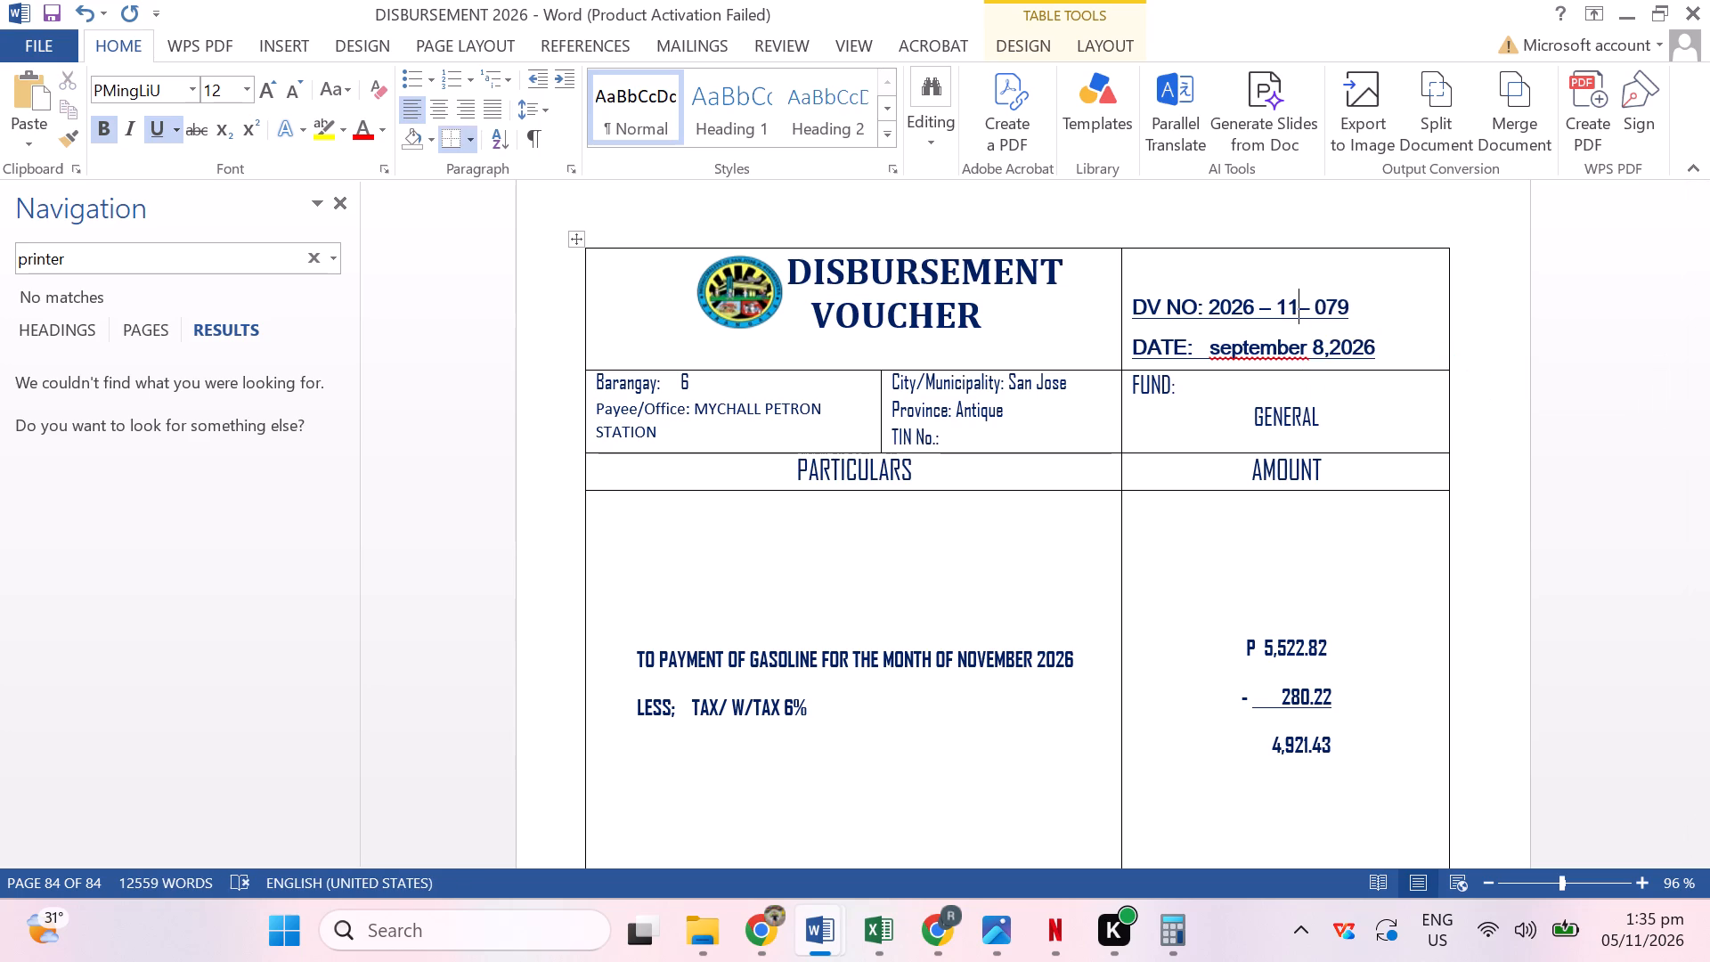
drag(1365, 314, 1326, 315)
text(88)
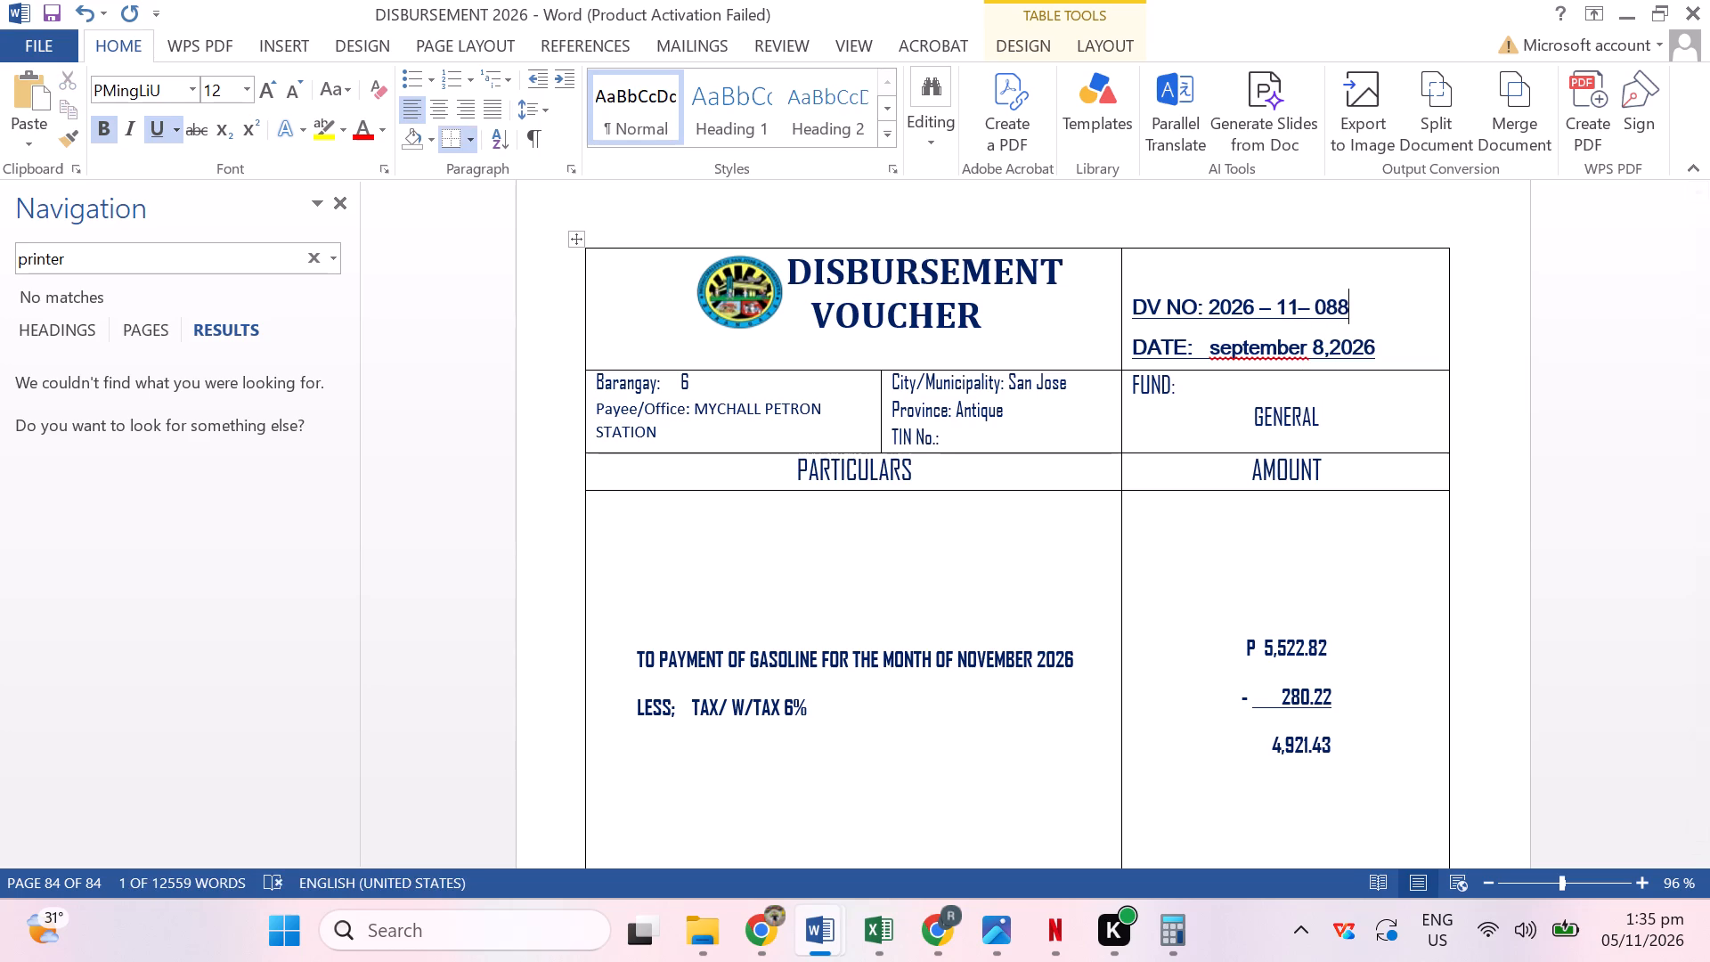
click(1419, 330)
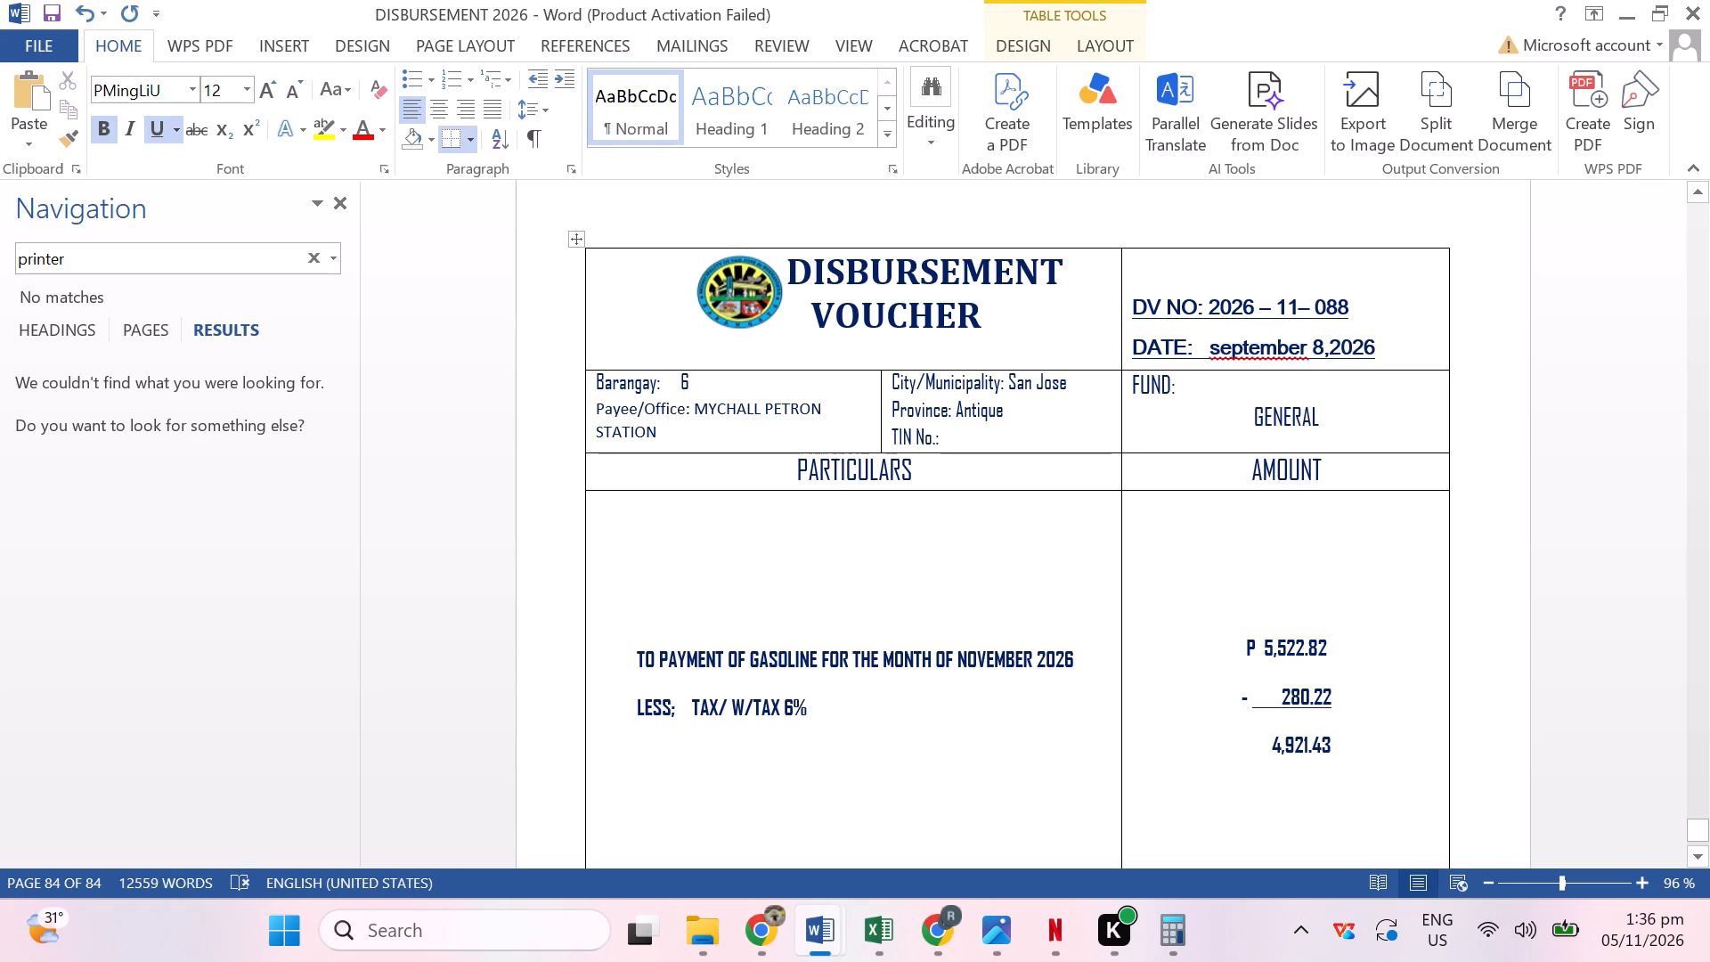
drag(1208, 351, 1380, 350)
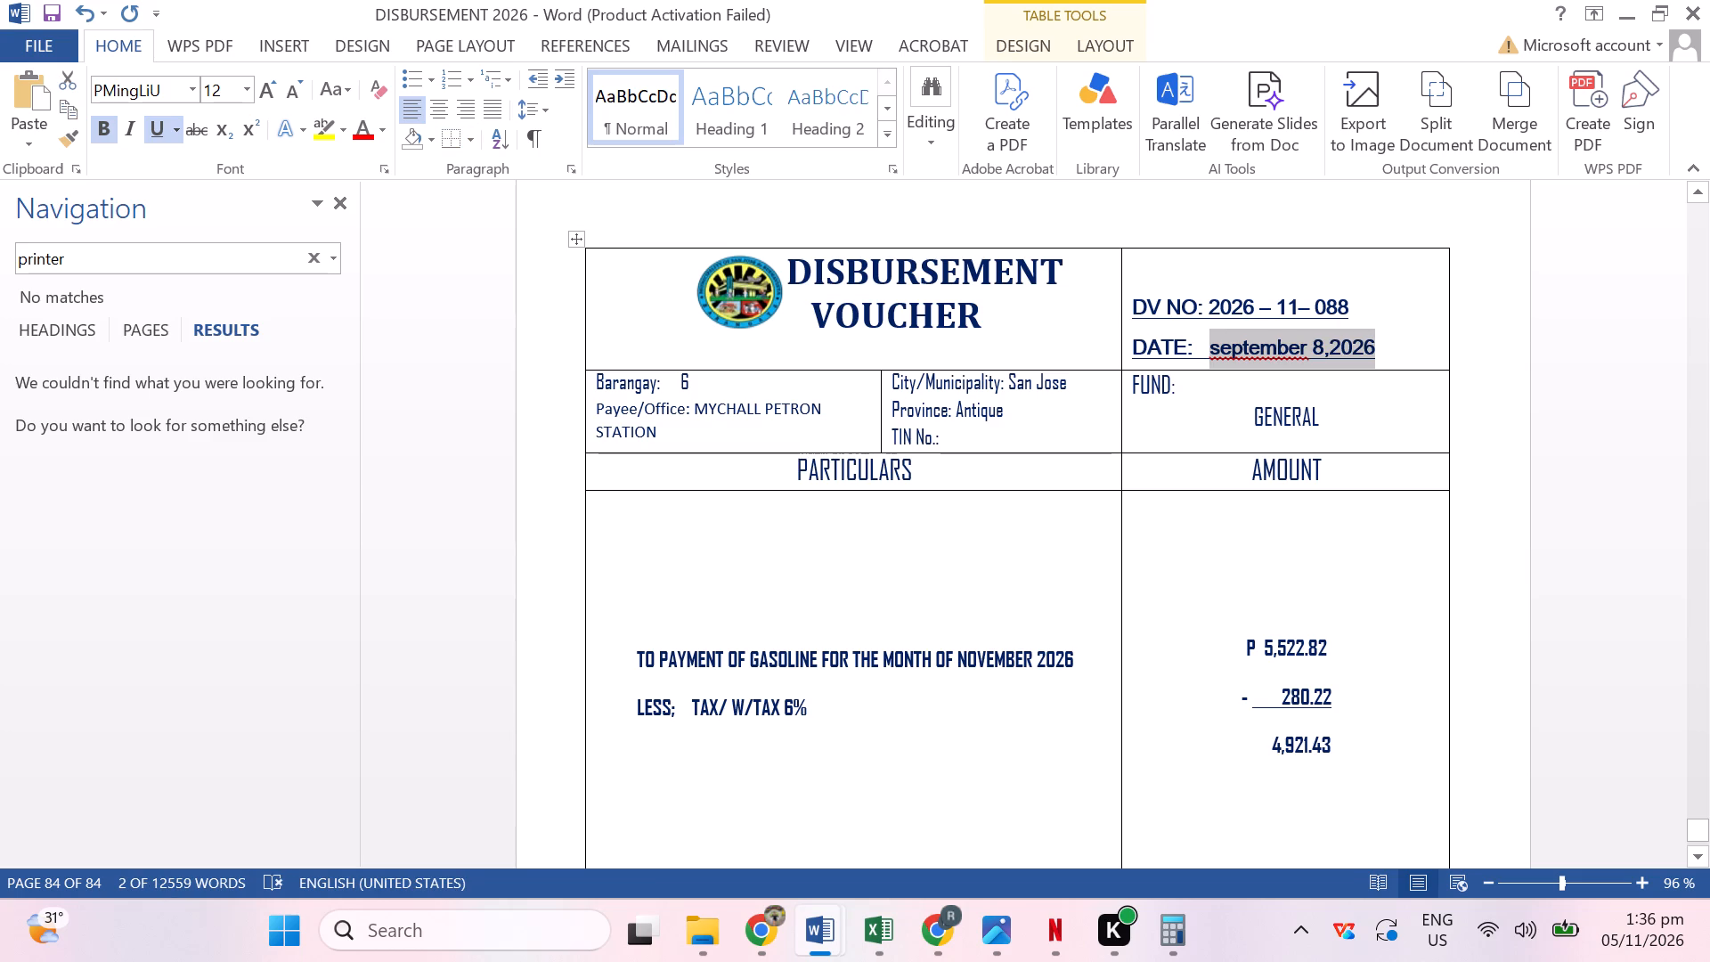
Set the net amount beneath the withholding tax deduction to 5,522.82.
scroll(1177, 630, up, 6)
scroll(1177, 625, down, 4)
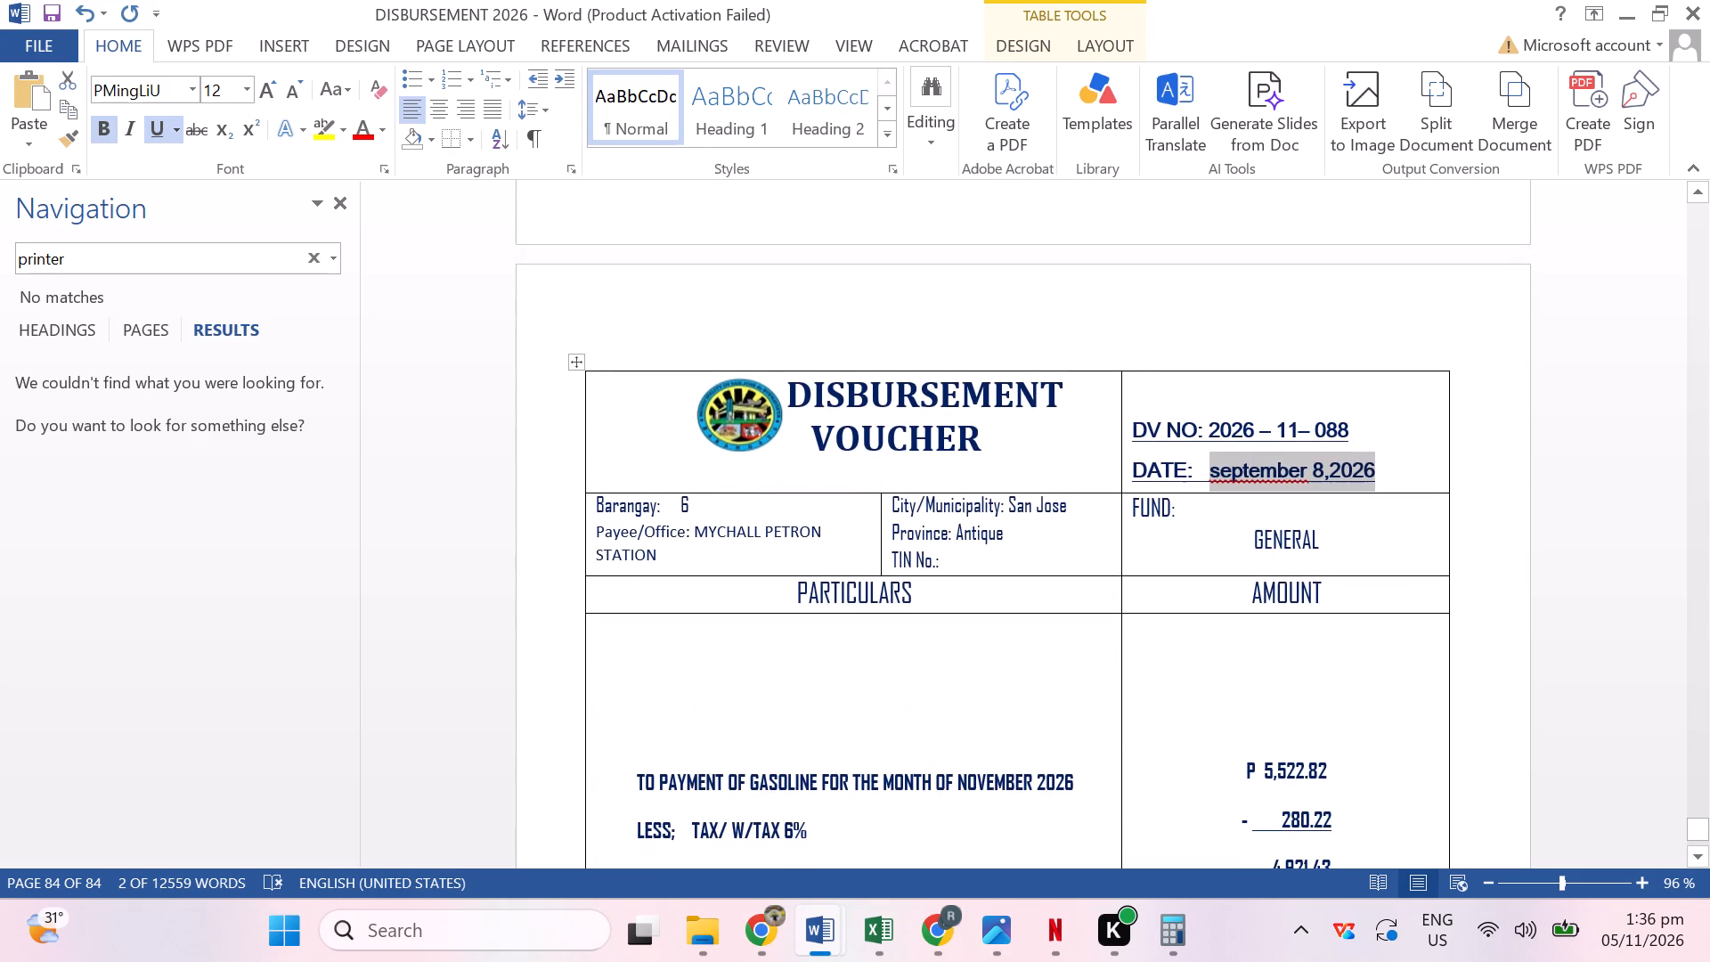
scroll(964, 593, down, 1)
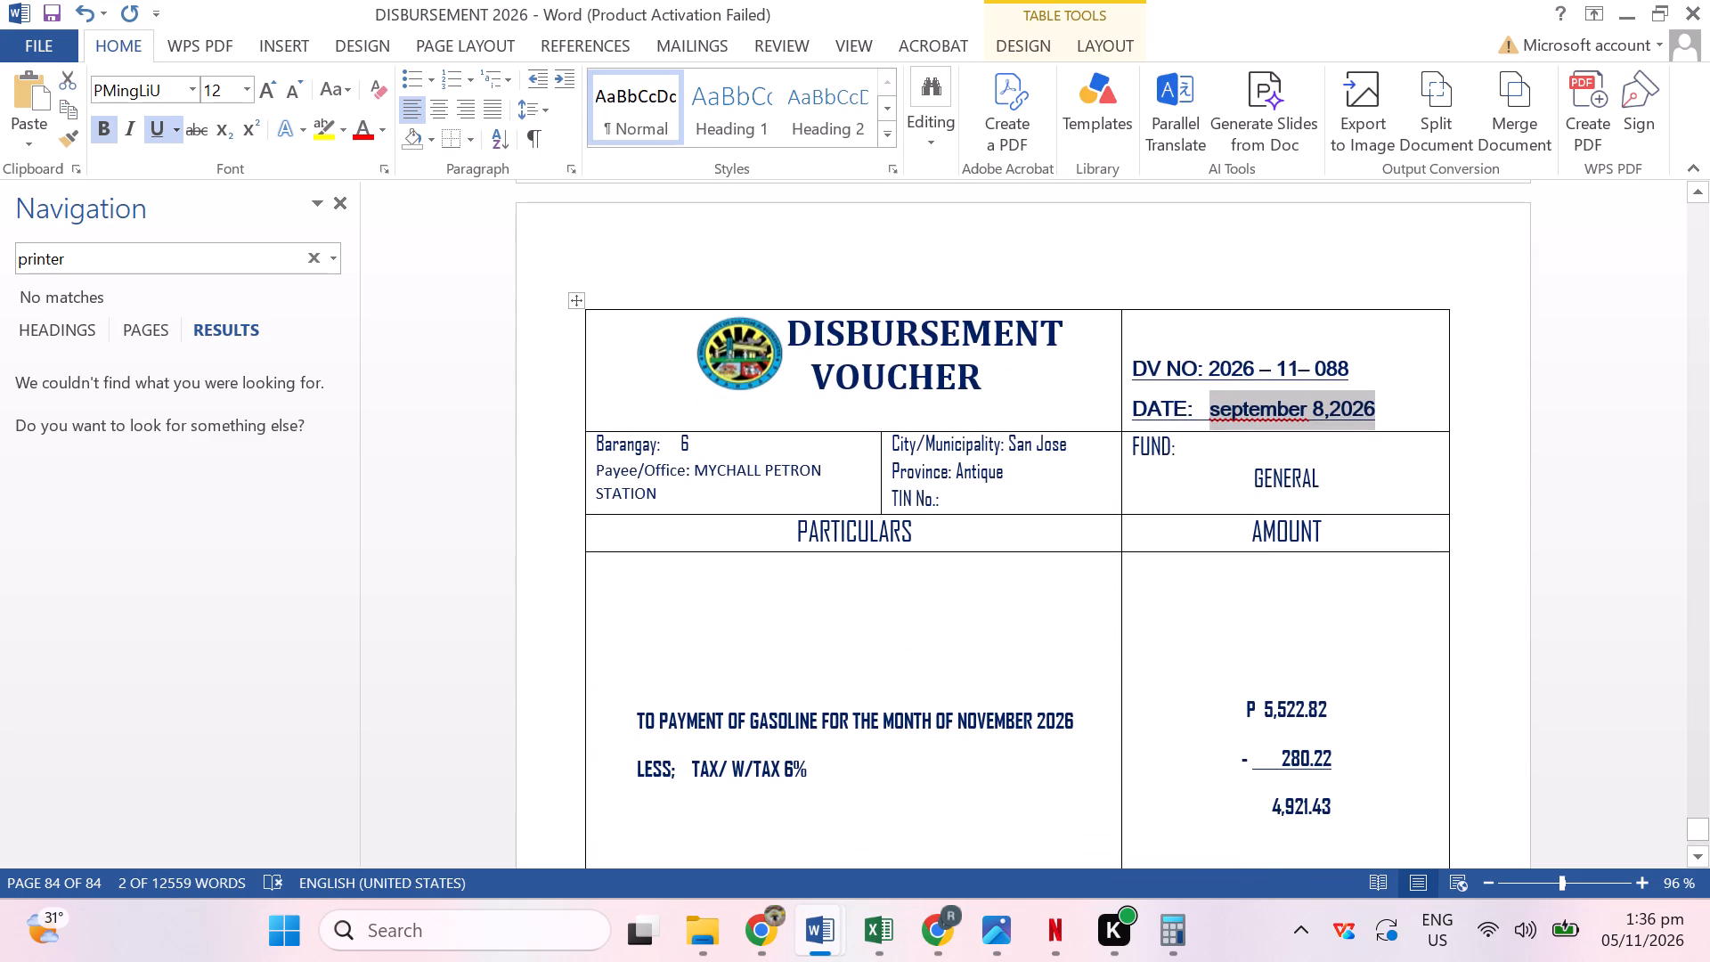
scroll(1471, 567, down, 3)
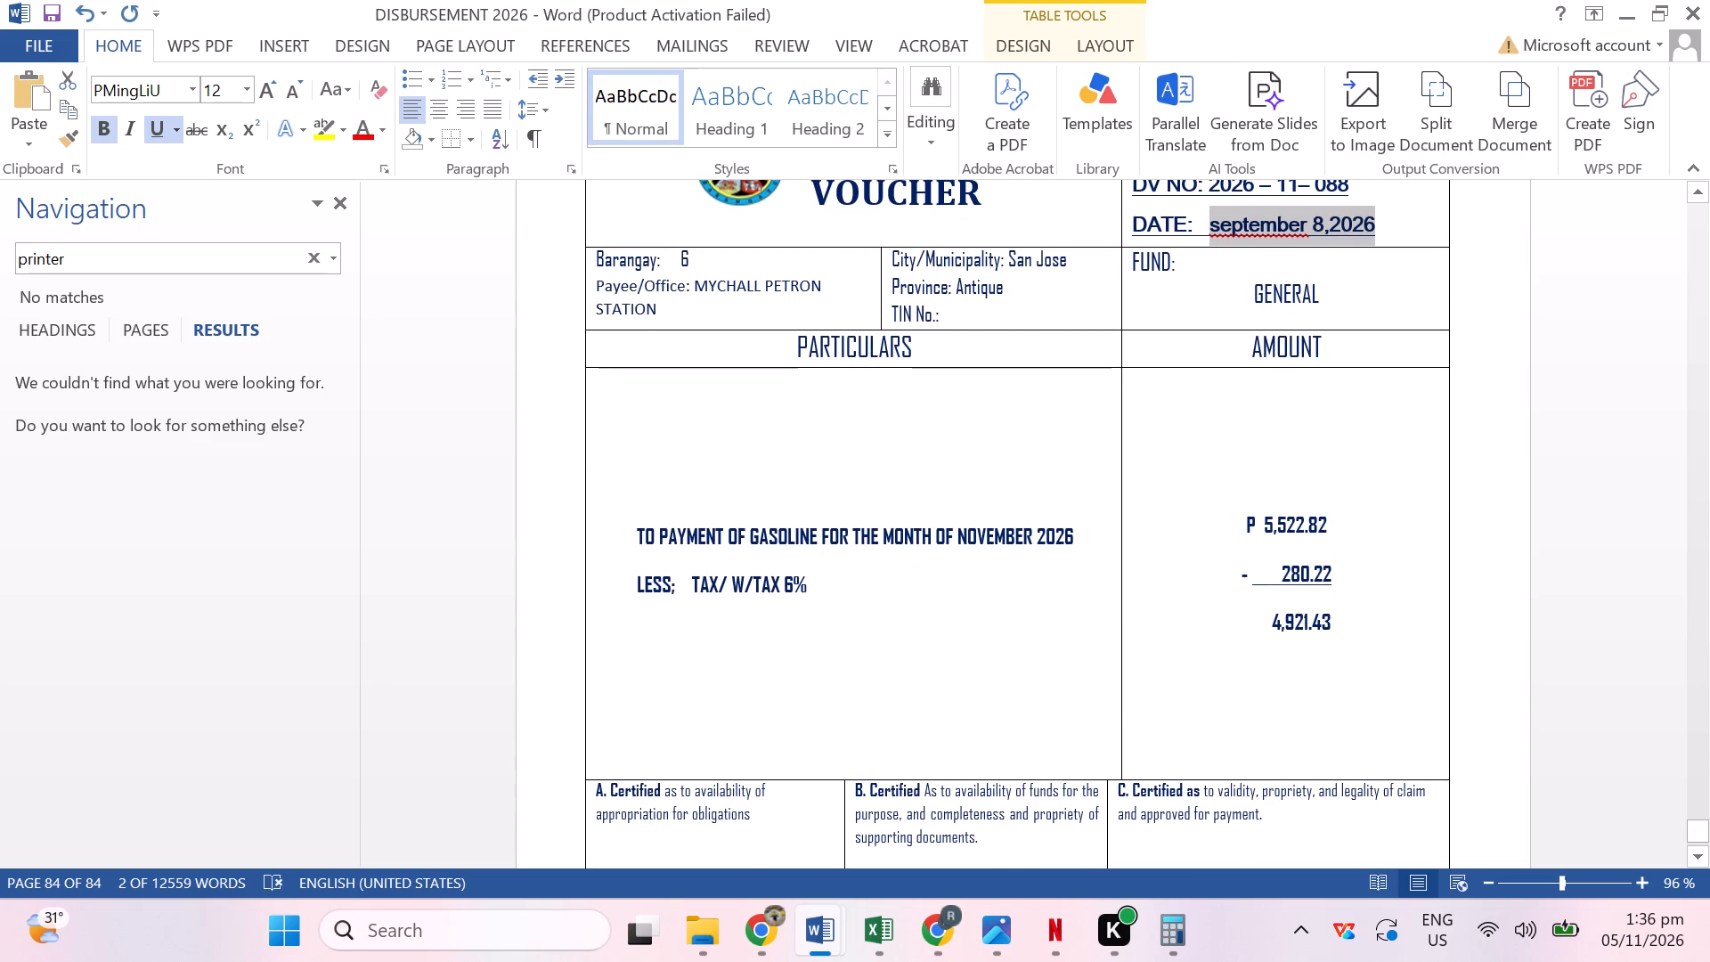
drag(1343, 614, 1290, 632)
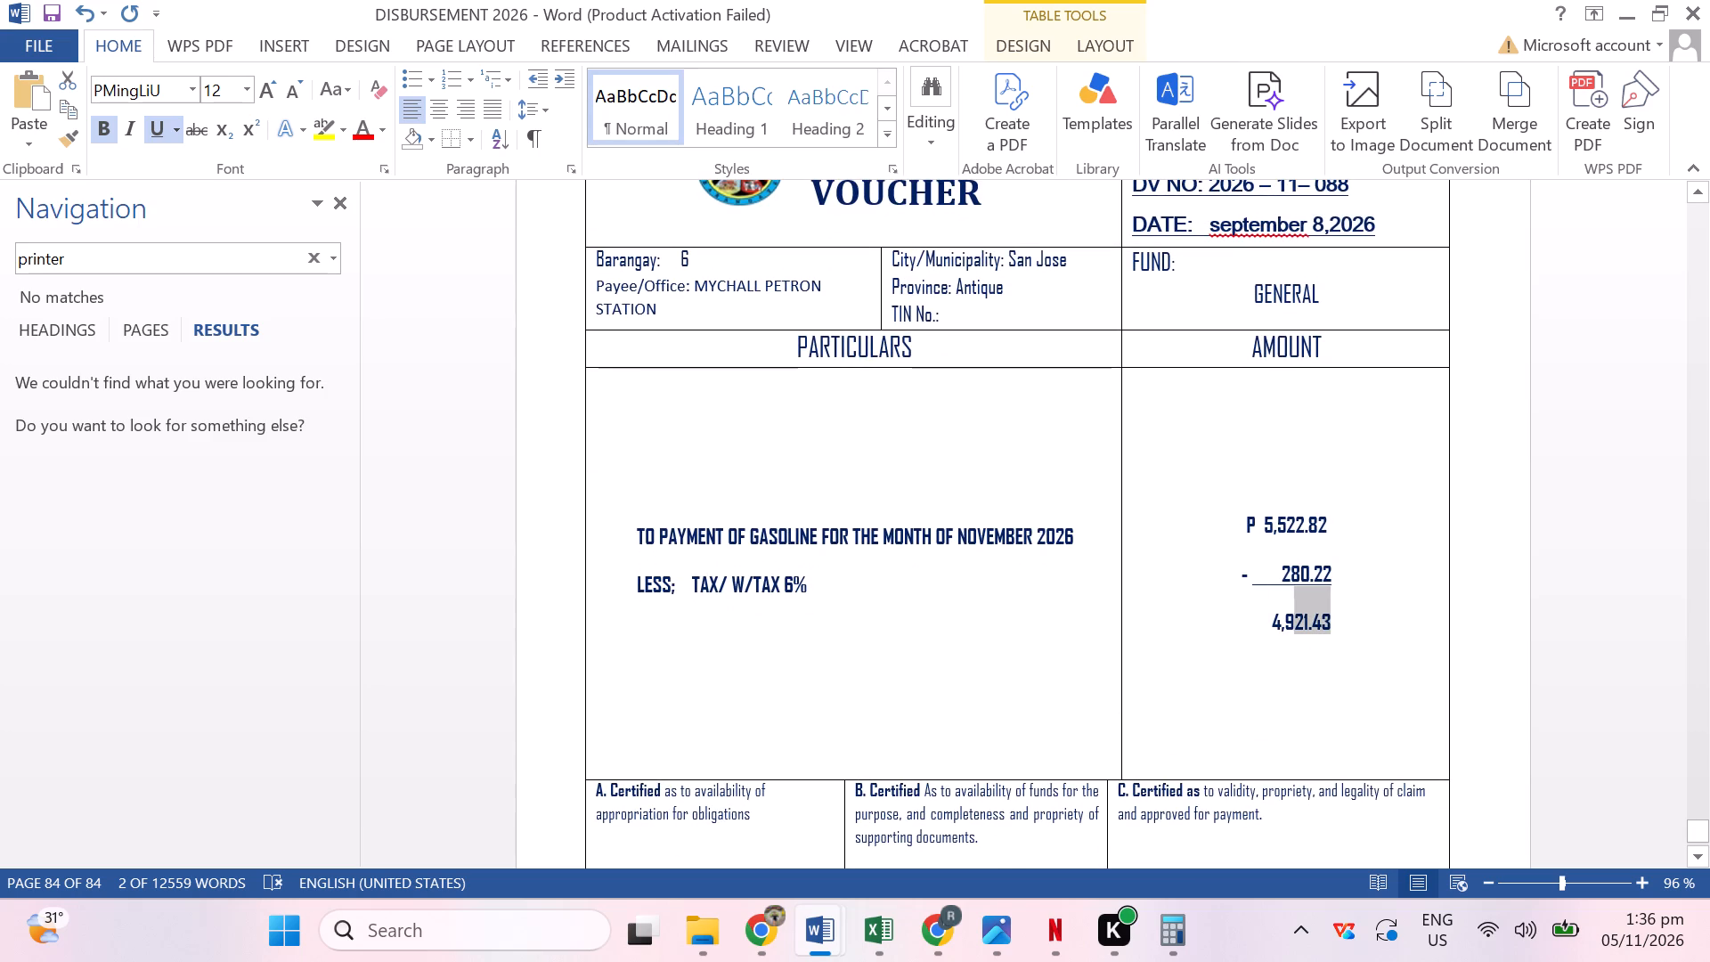
drag(1290, 632, 1272, 632)
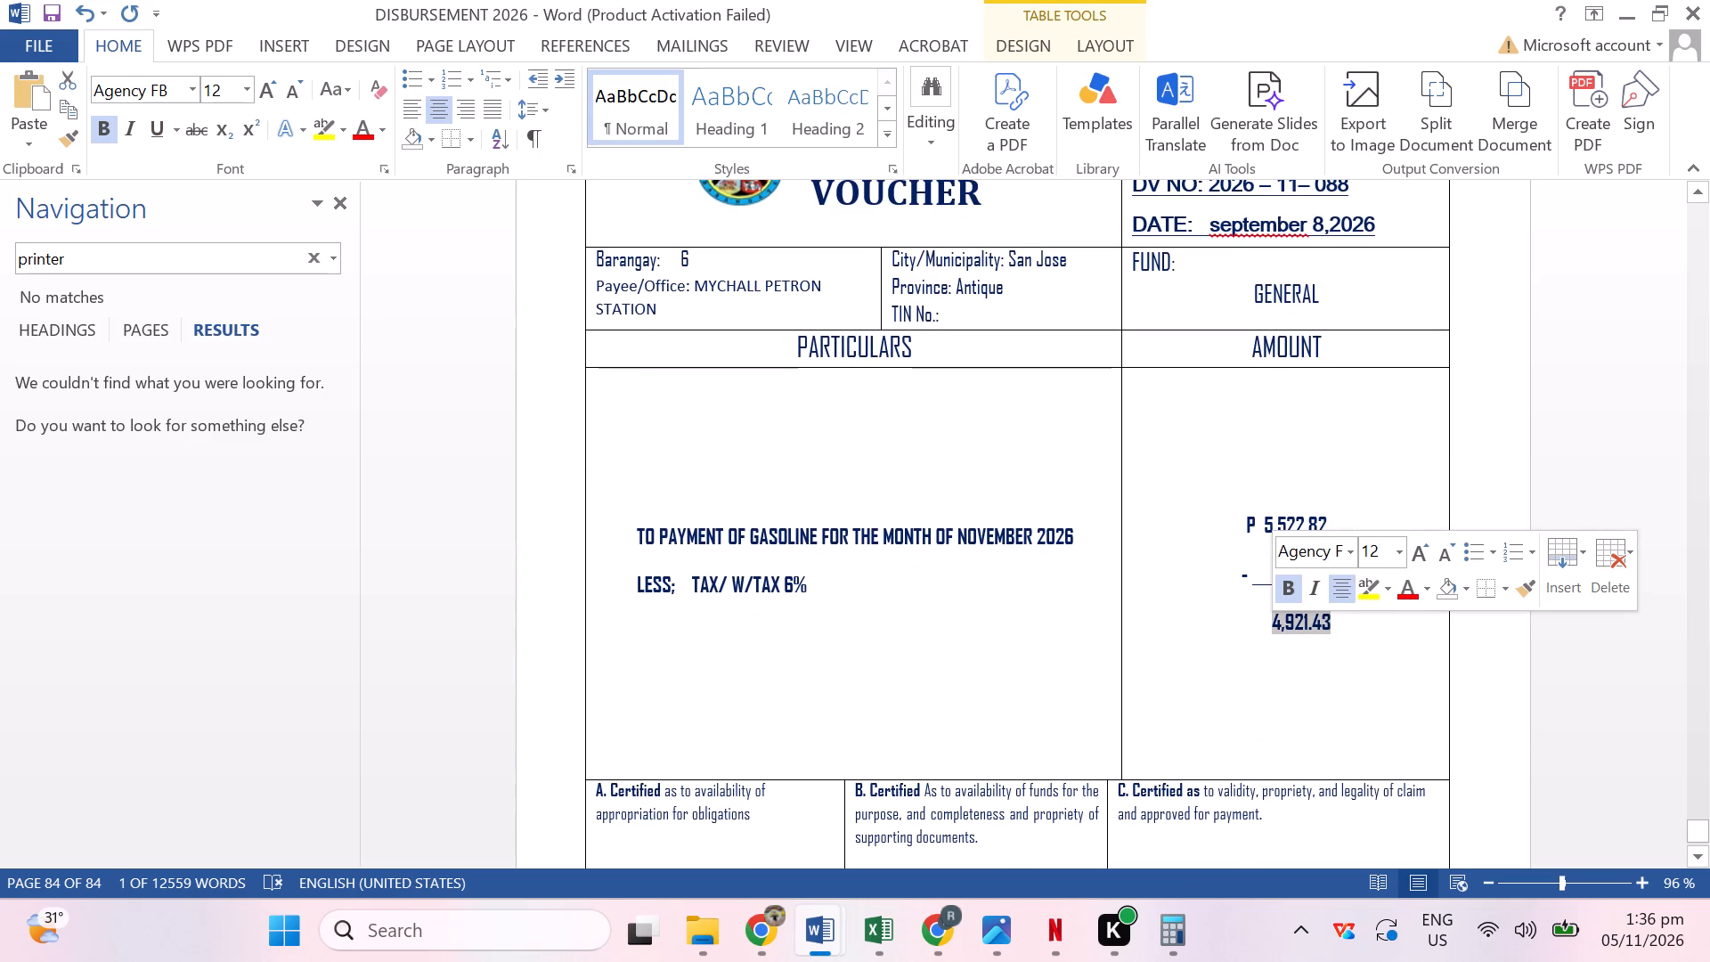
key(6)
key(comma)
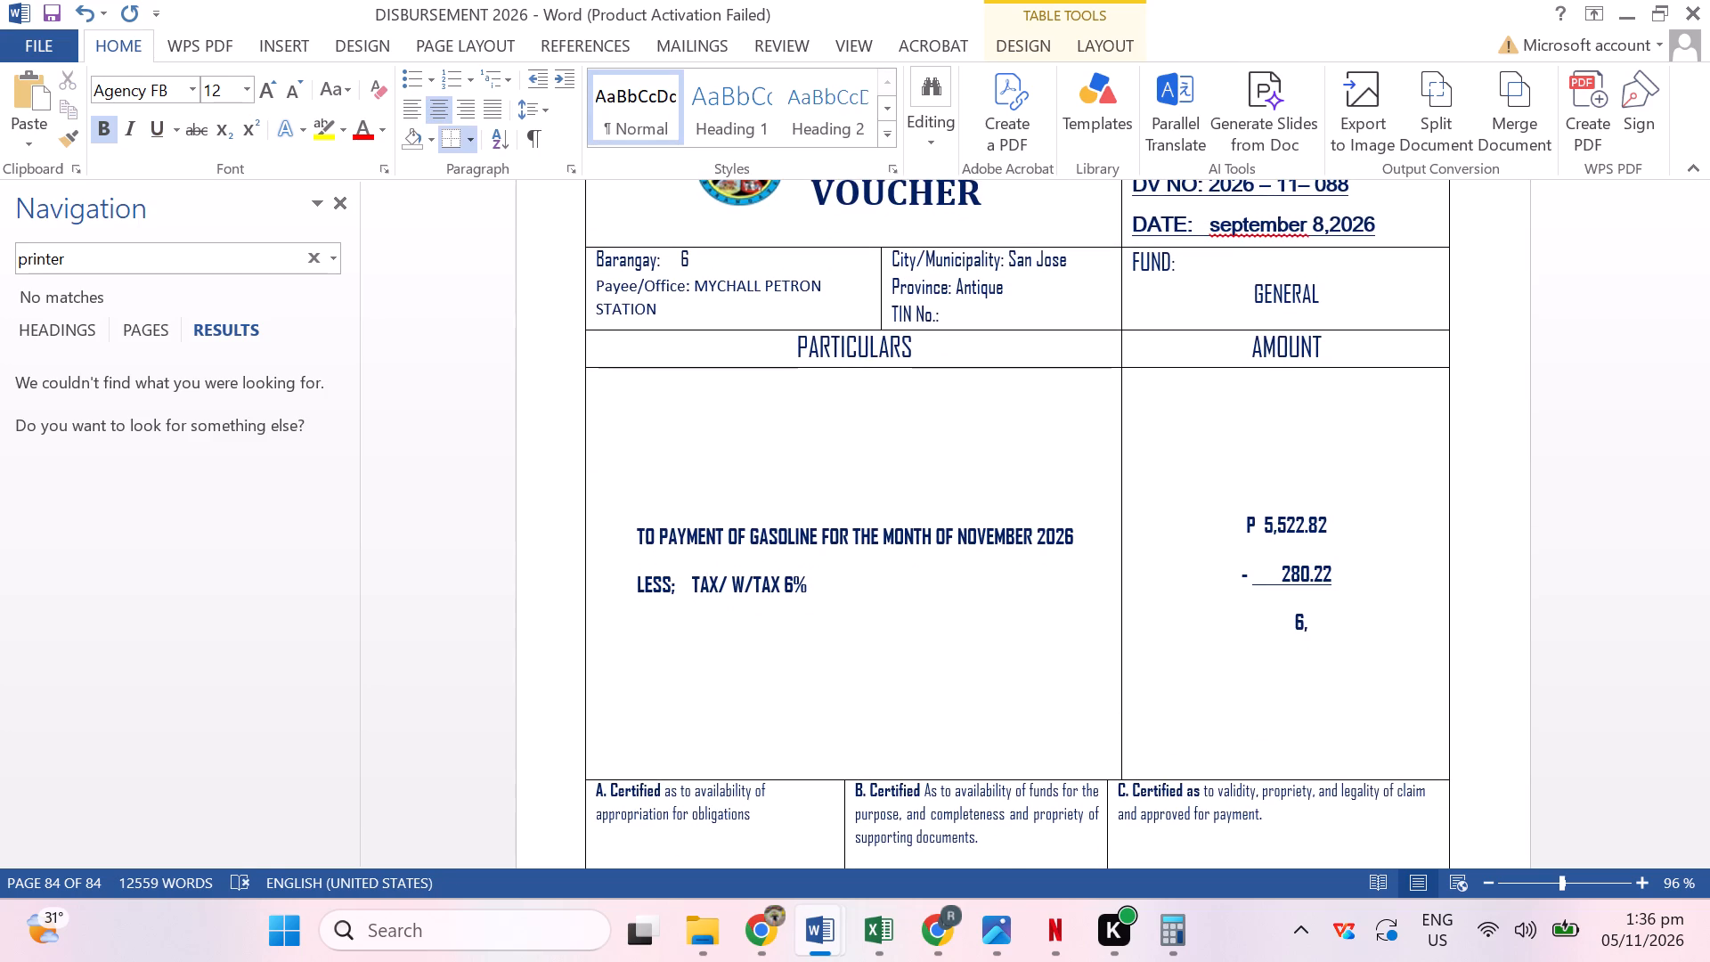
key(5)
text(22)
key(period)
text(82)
click(1225, 709)
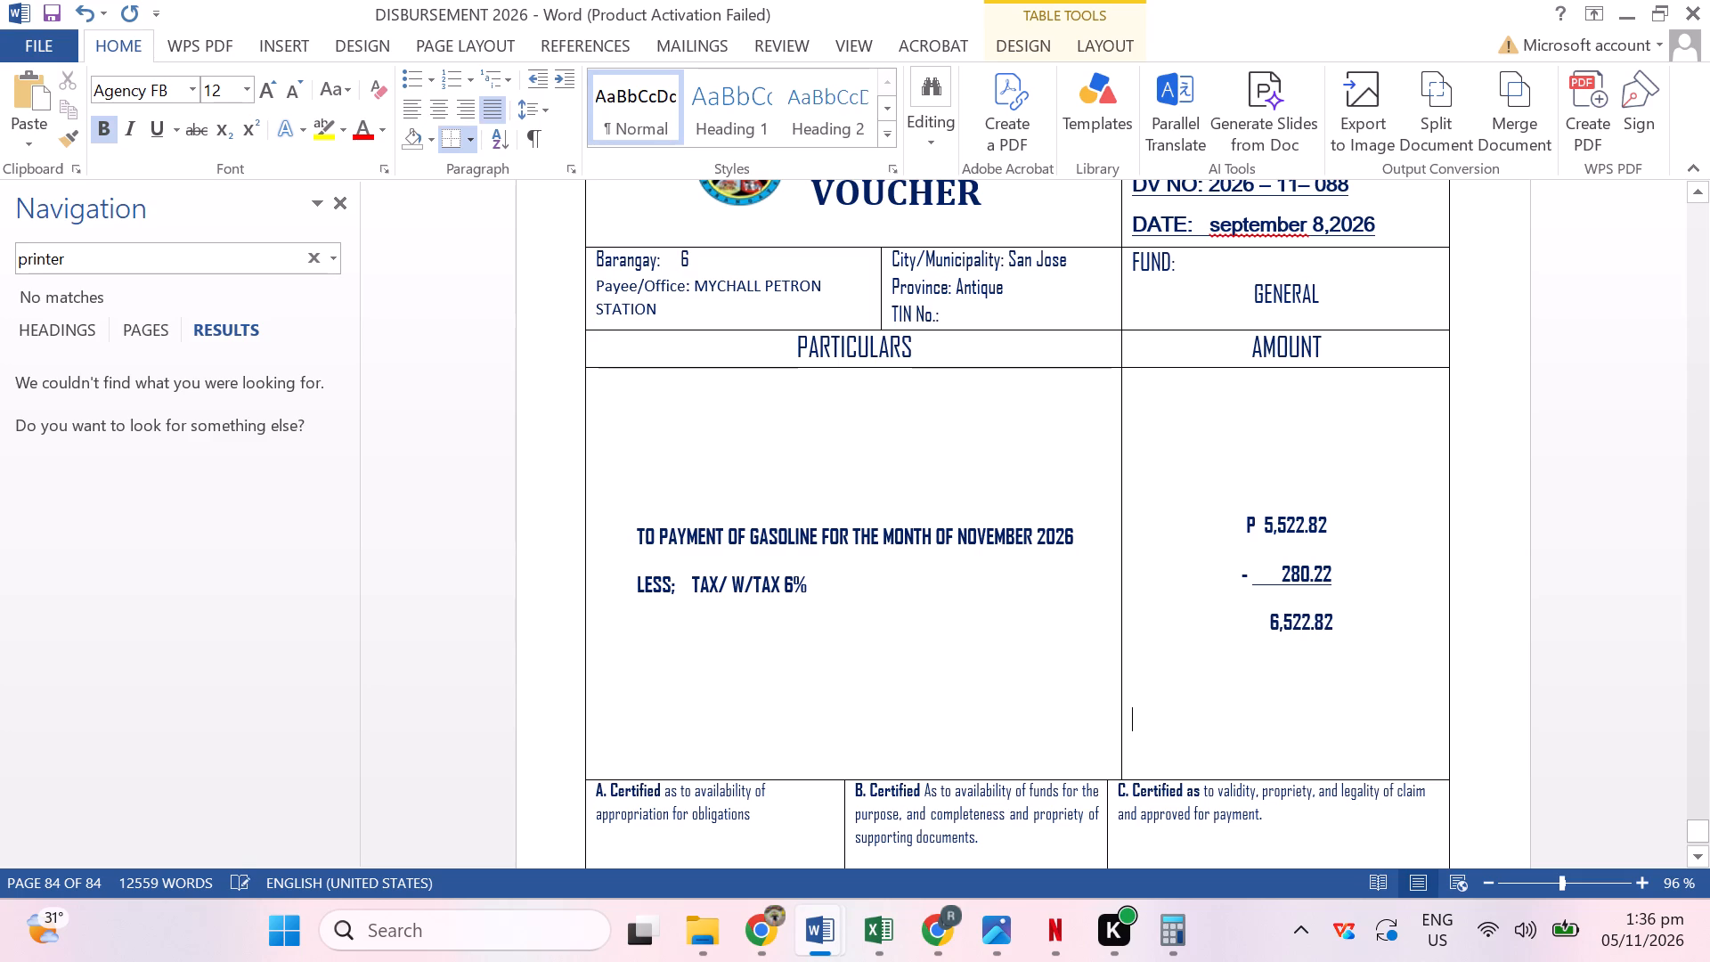
click(1281, 616)
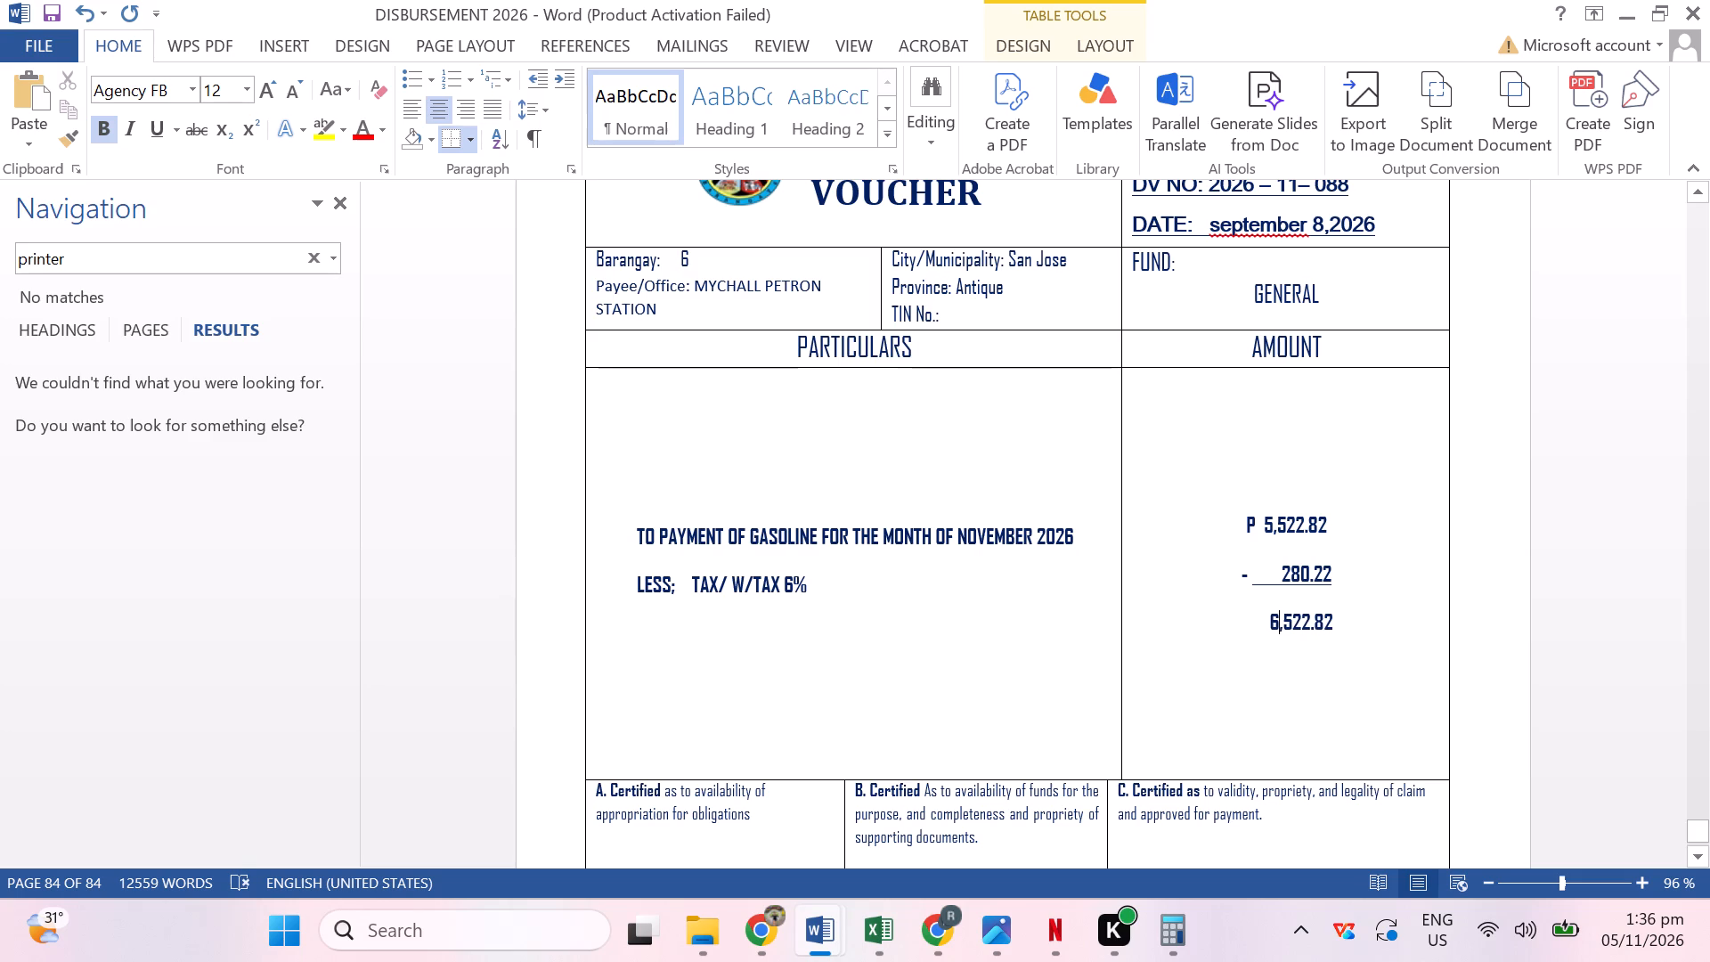
key(BackSpace)
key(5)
Replace the Barangay Treasurer's name in certification section B with the new treasurer's name.
scroll(966, 729, down, 3)
click(790, 731)
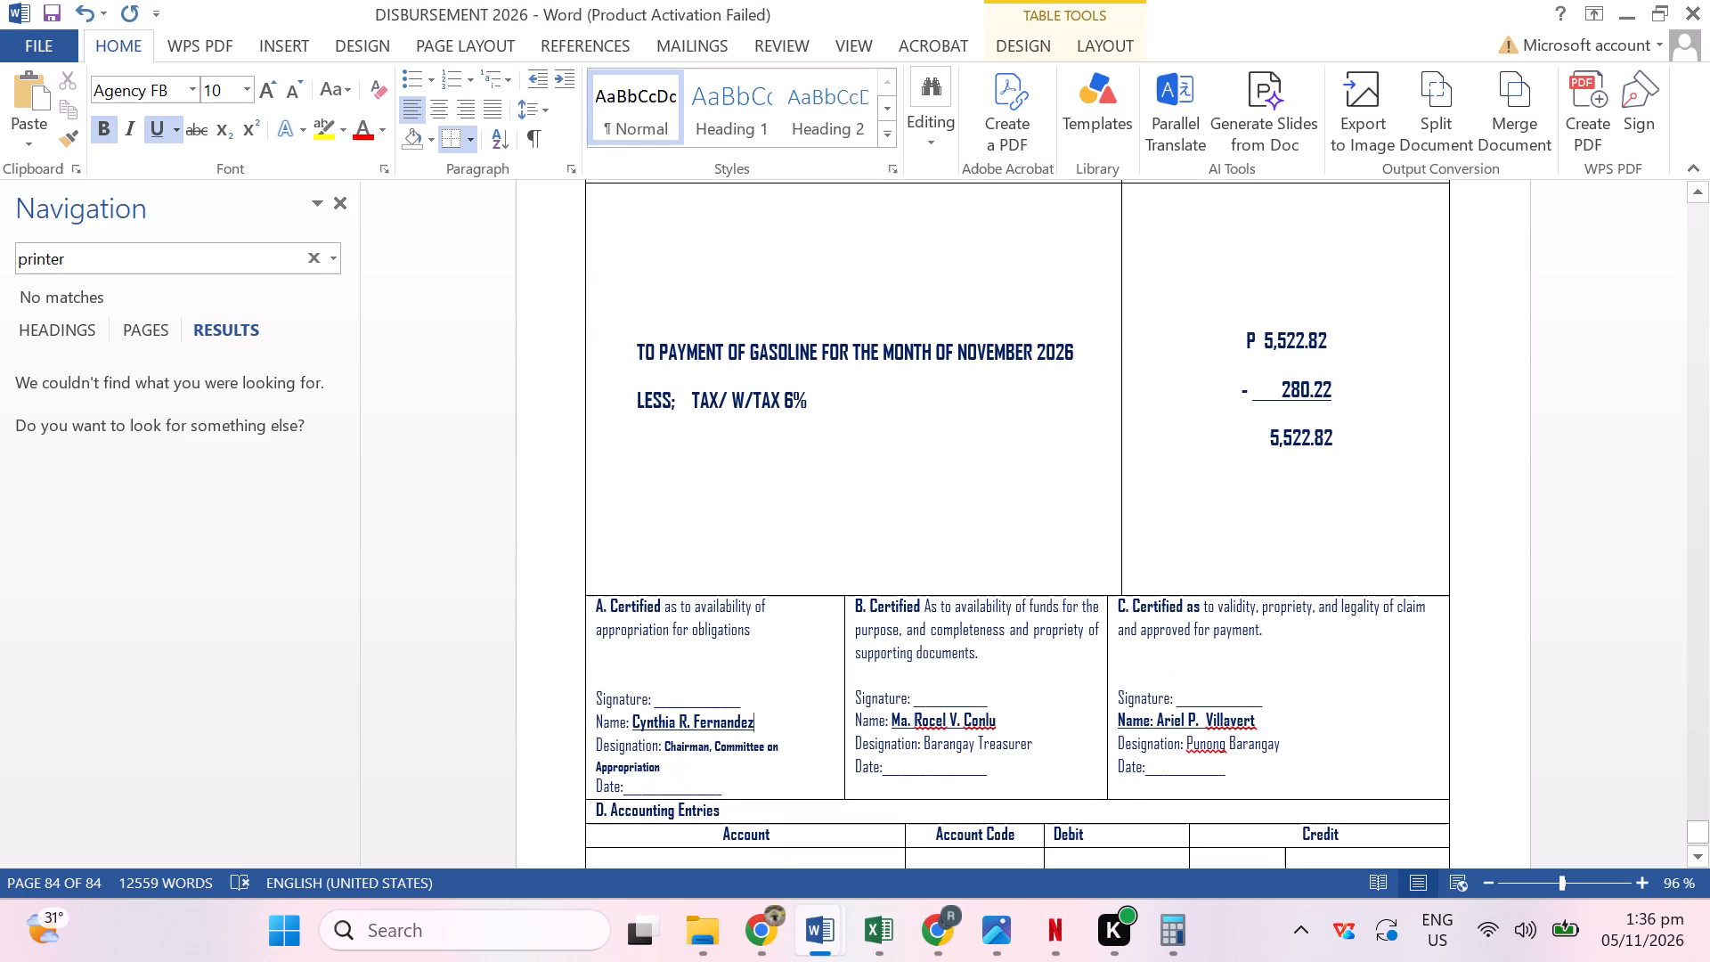
drag(890, 718, 981, 725)
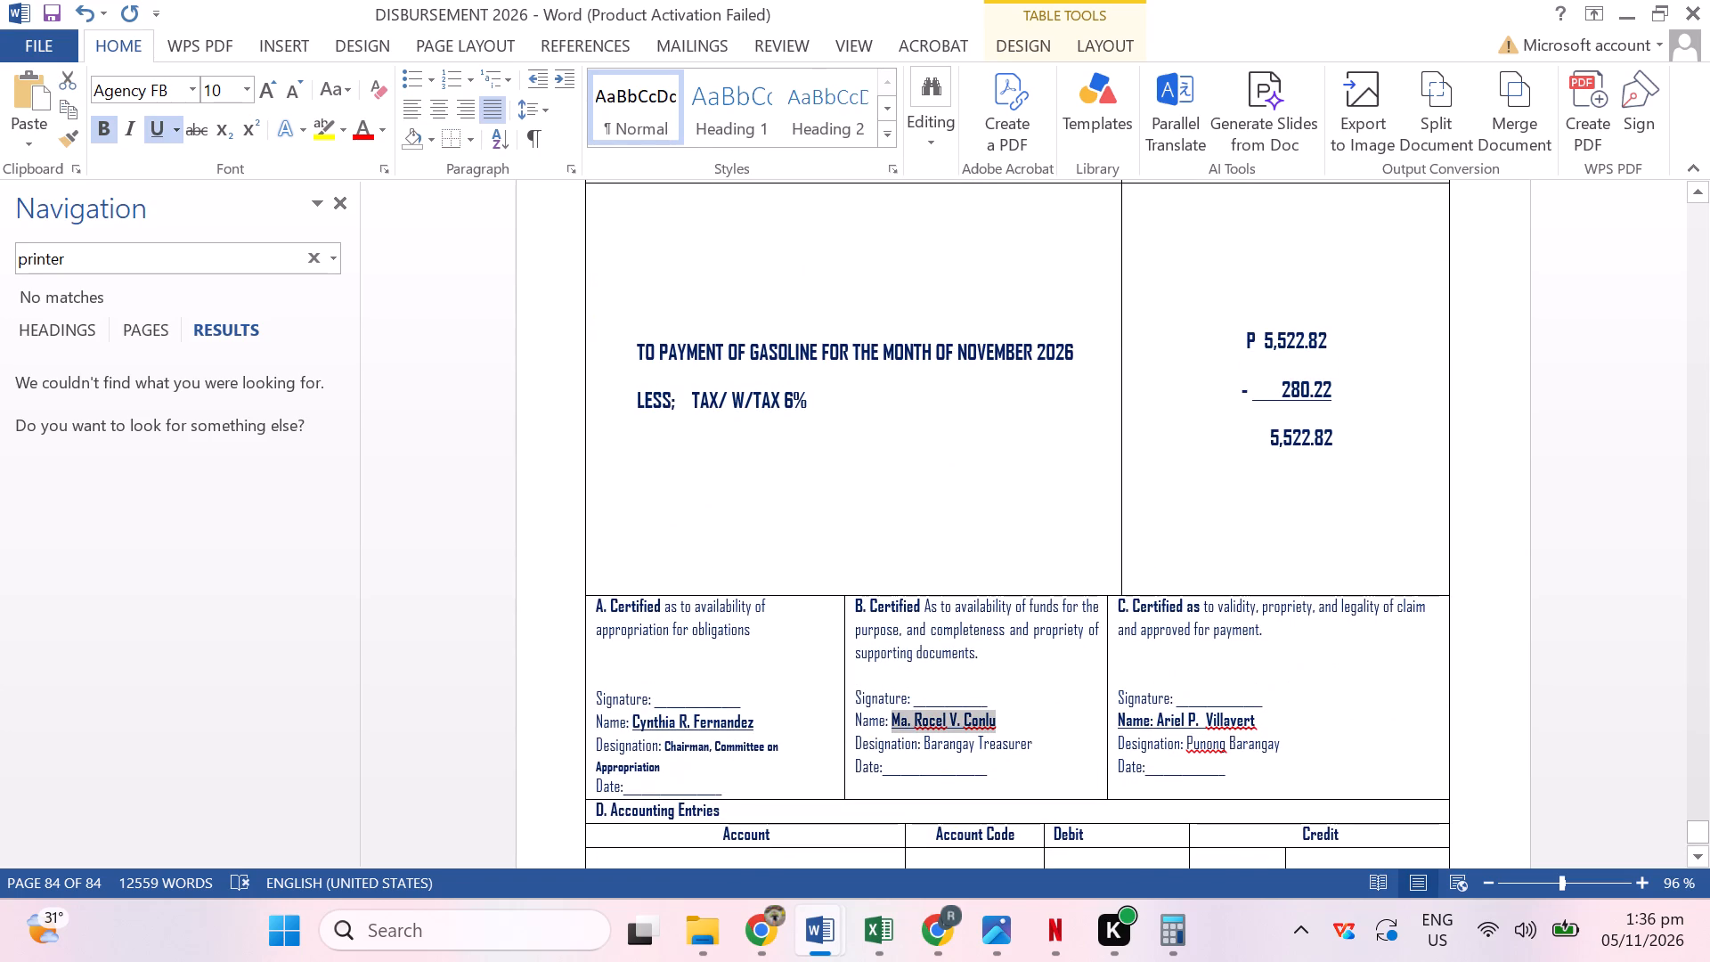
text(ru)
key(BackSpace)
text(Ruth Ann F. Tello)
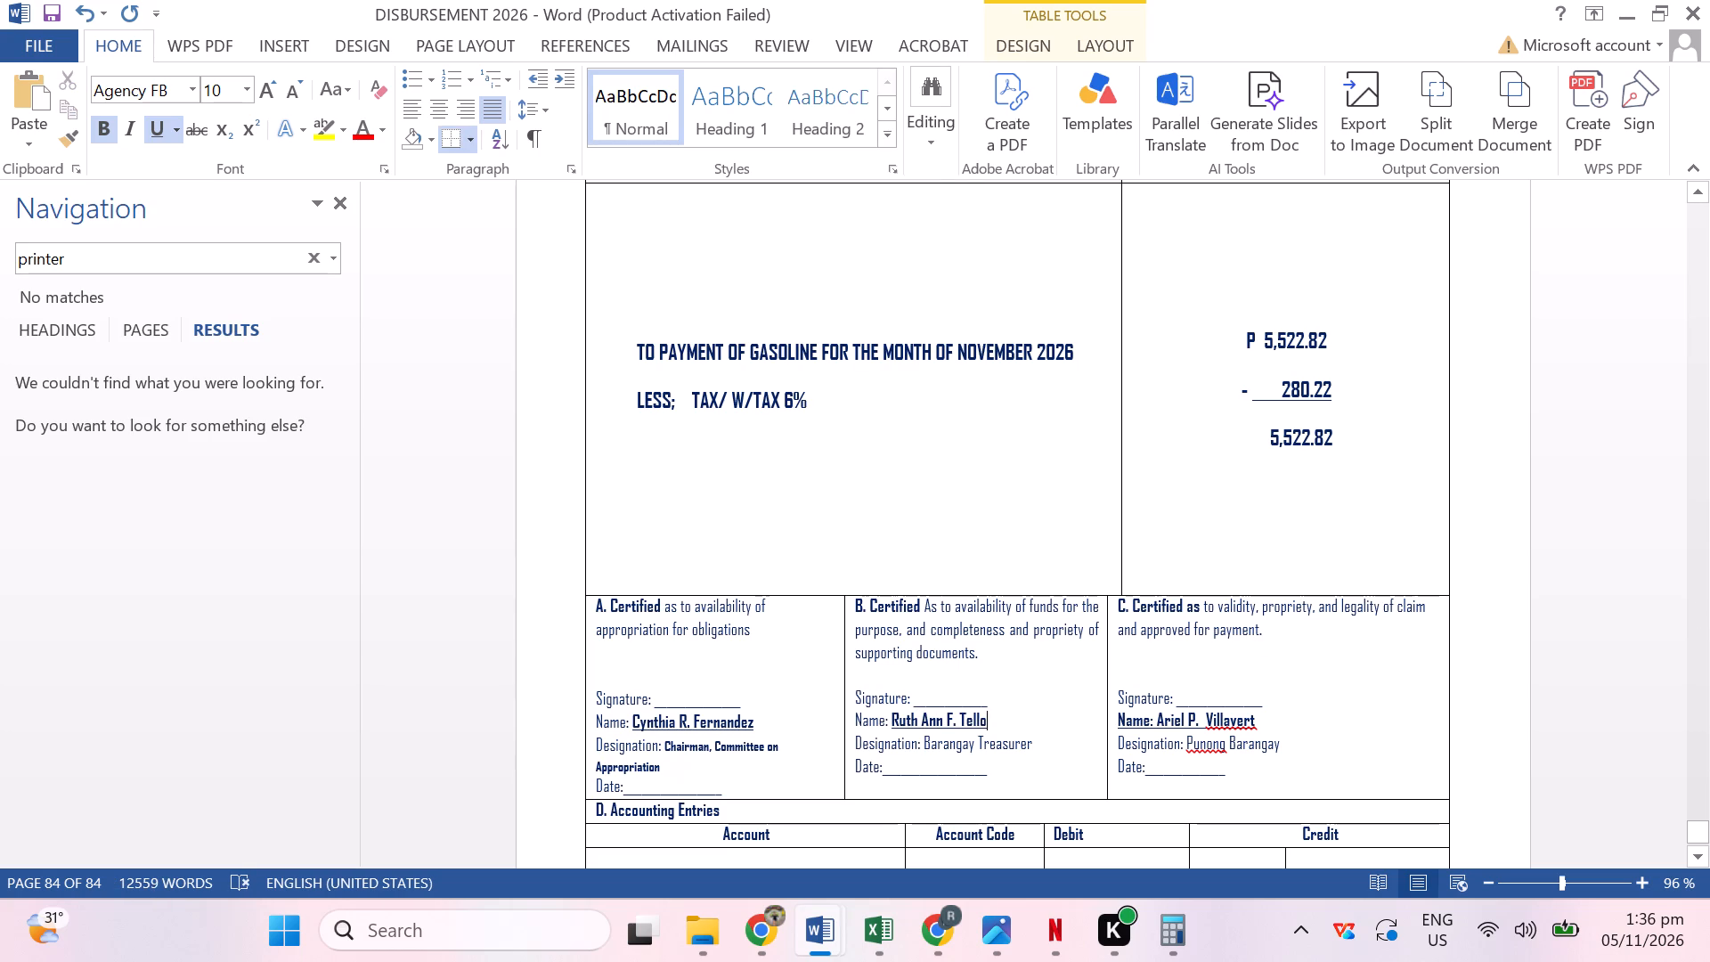
Insert a space after "E." in the "E.Received Payment:" heading of the gasoline voucher.
click(1210, 777)
scroll(1168, 741, down, 4)
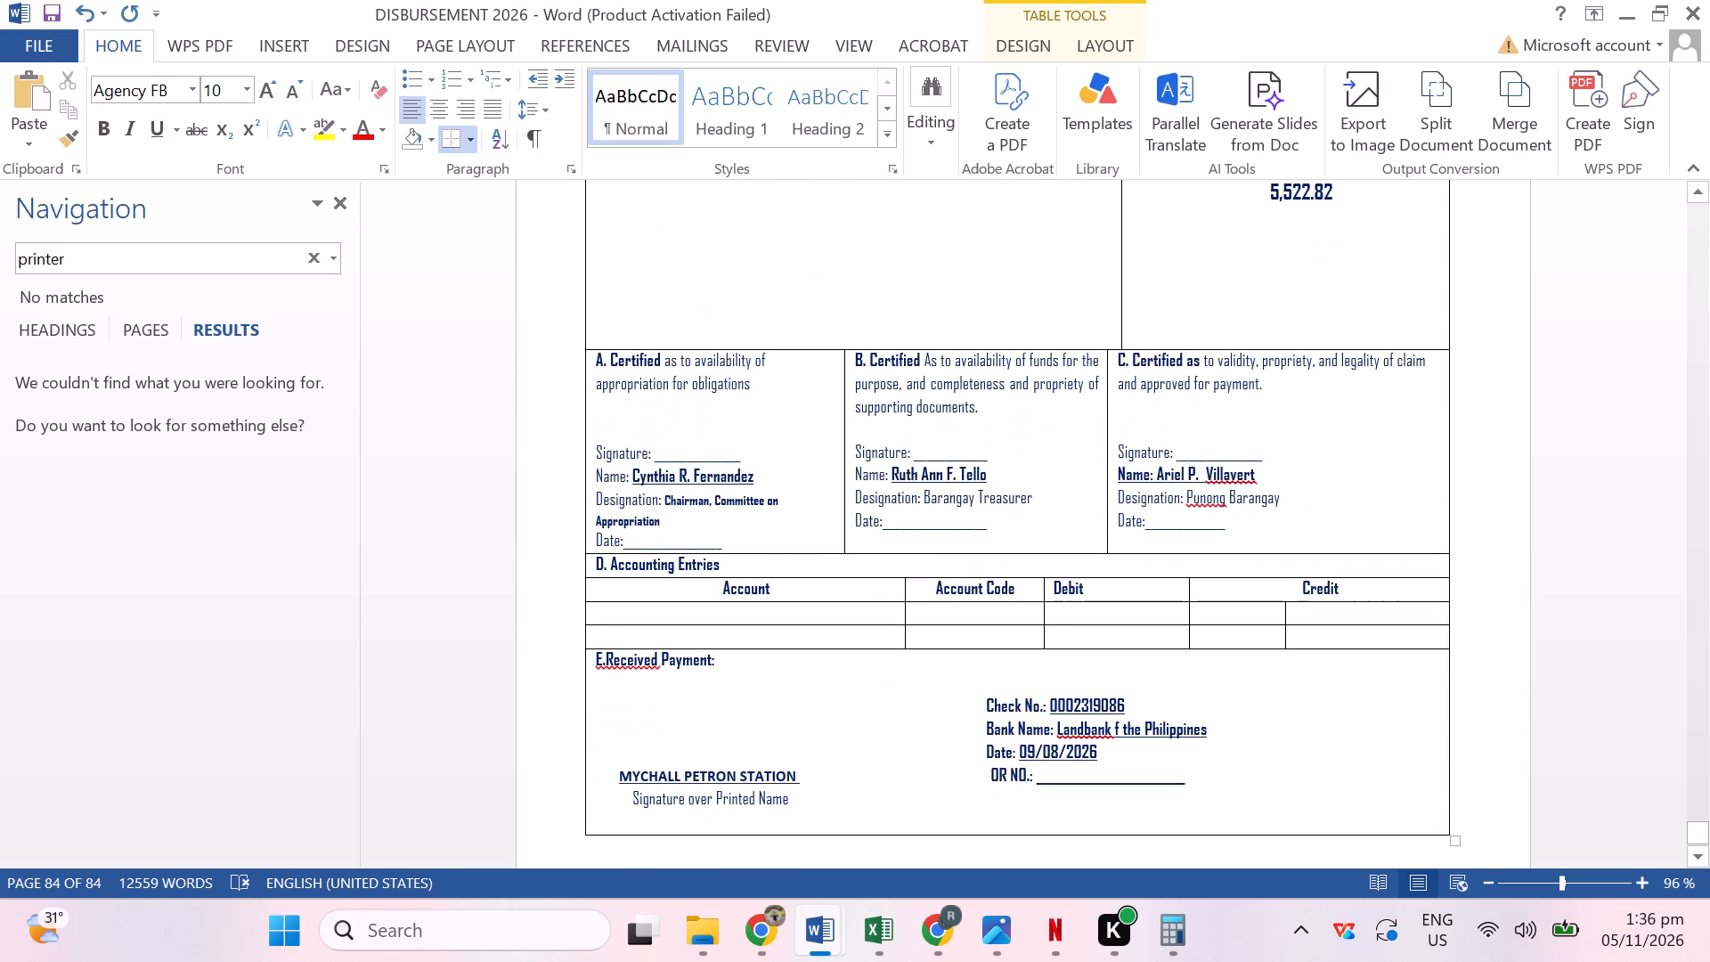
click(607, 664)
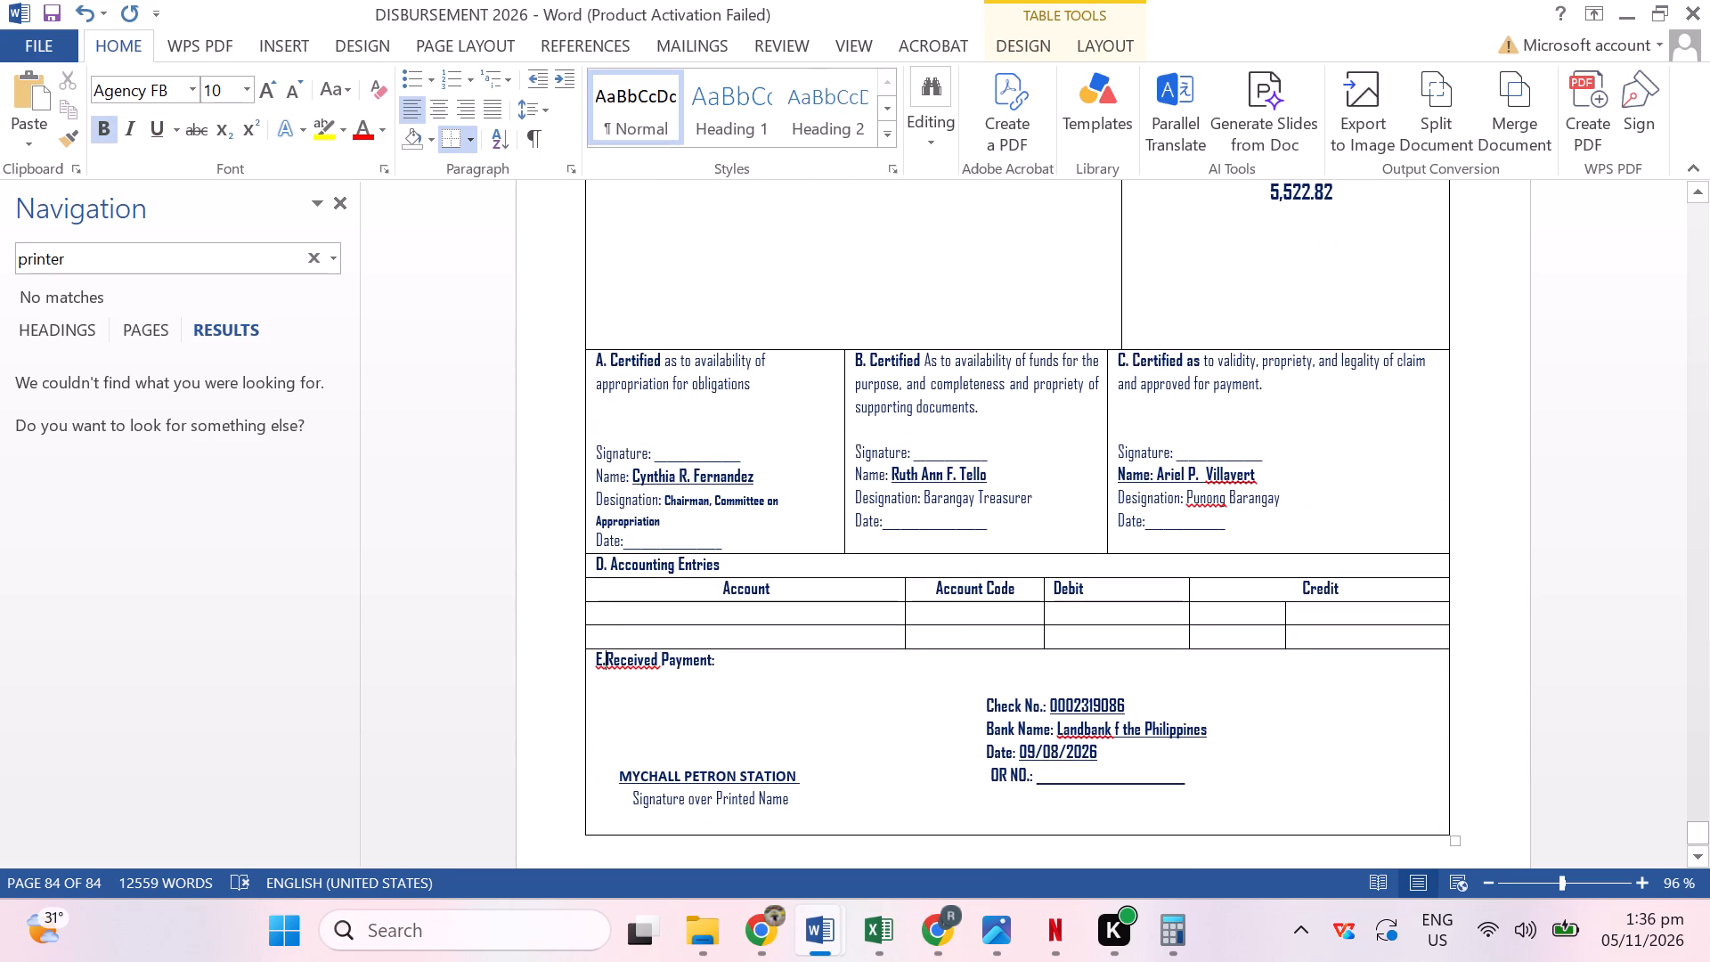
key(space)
Change the check date in the Received Payment section to 11/05/2026.
scroll(831, 738, down, 1)
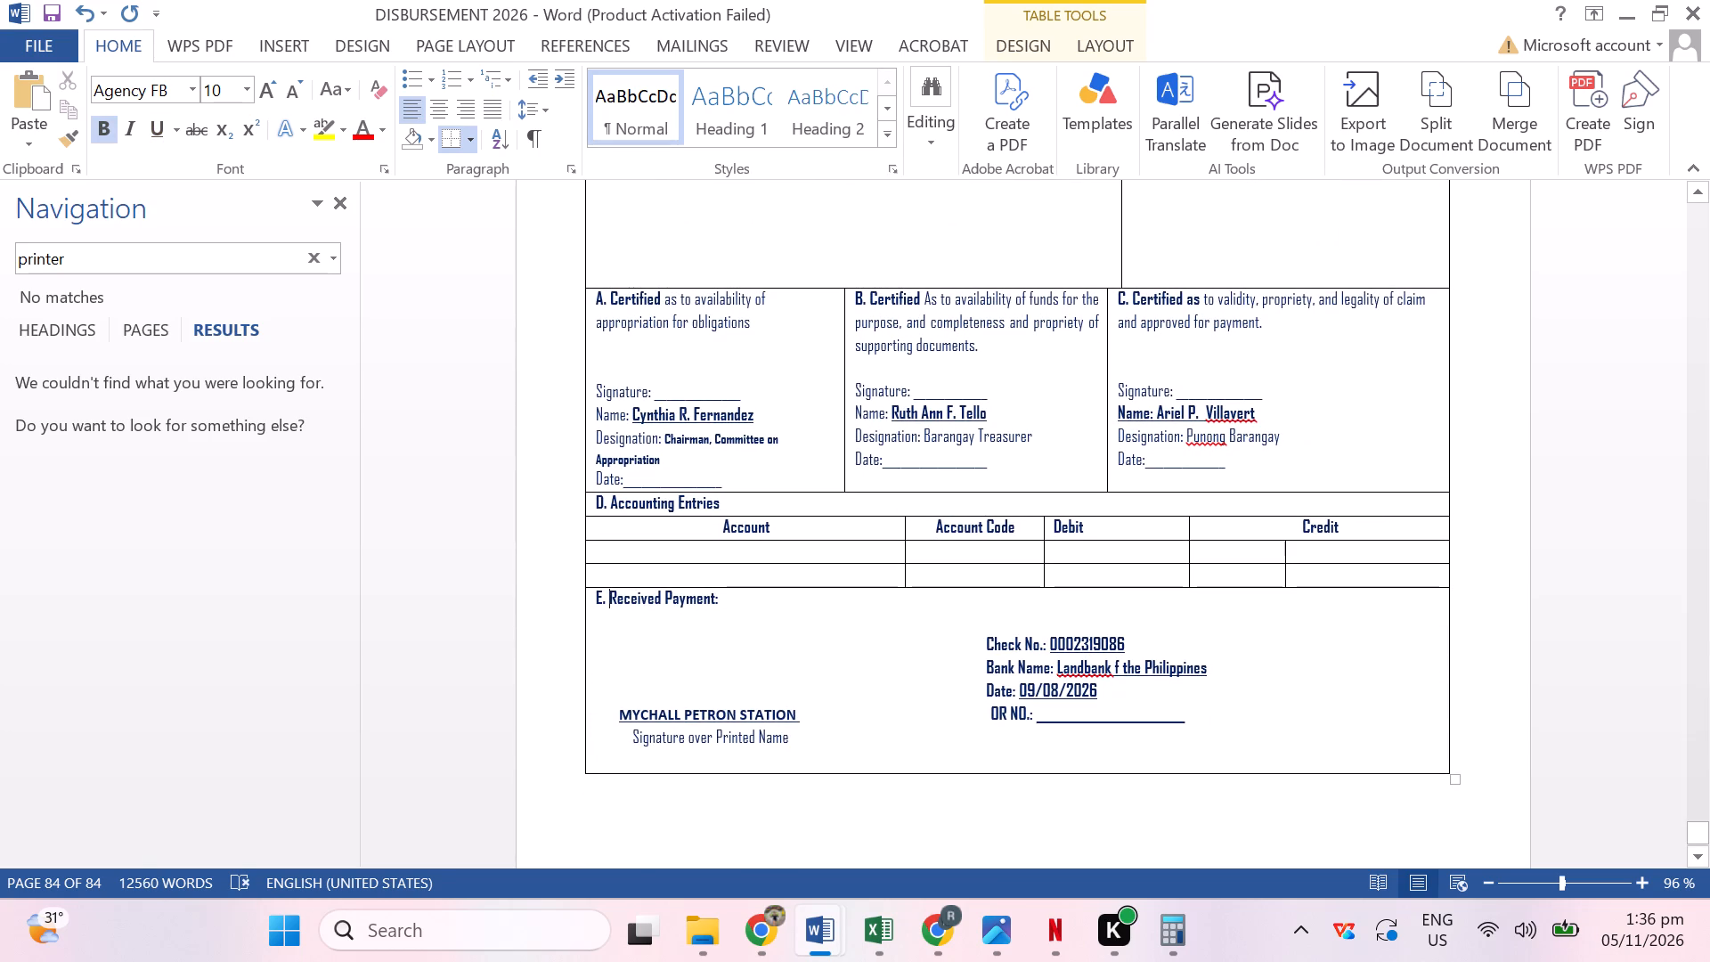
drag(1015, 692, 1025, 694)
click(1102, 706)
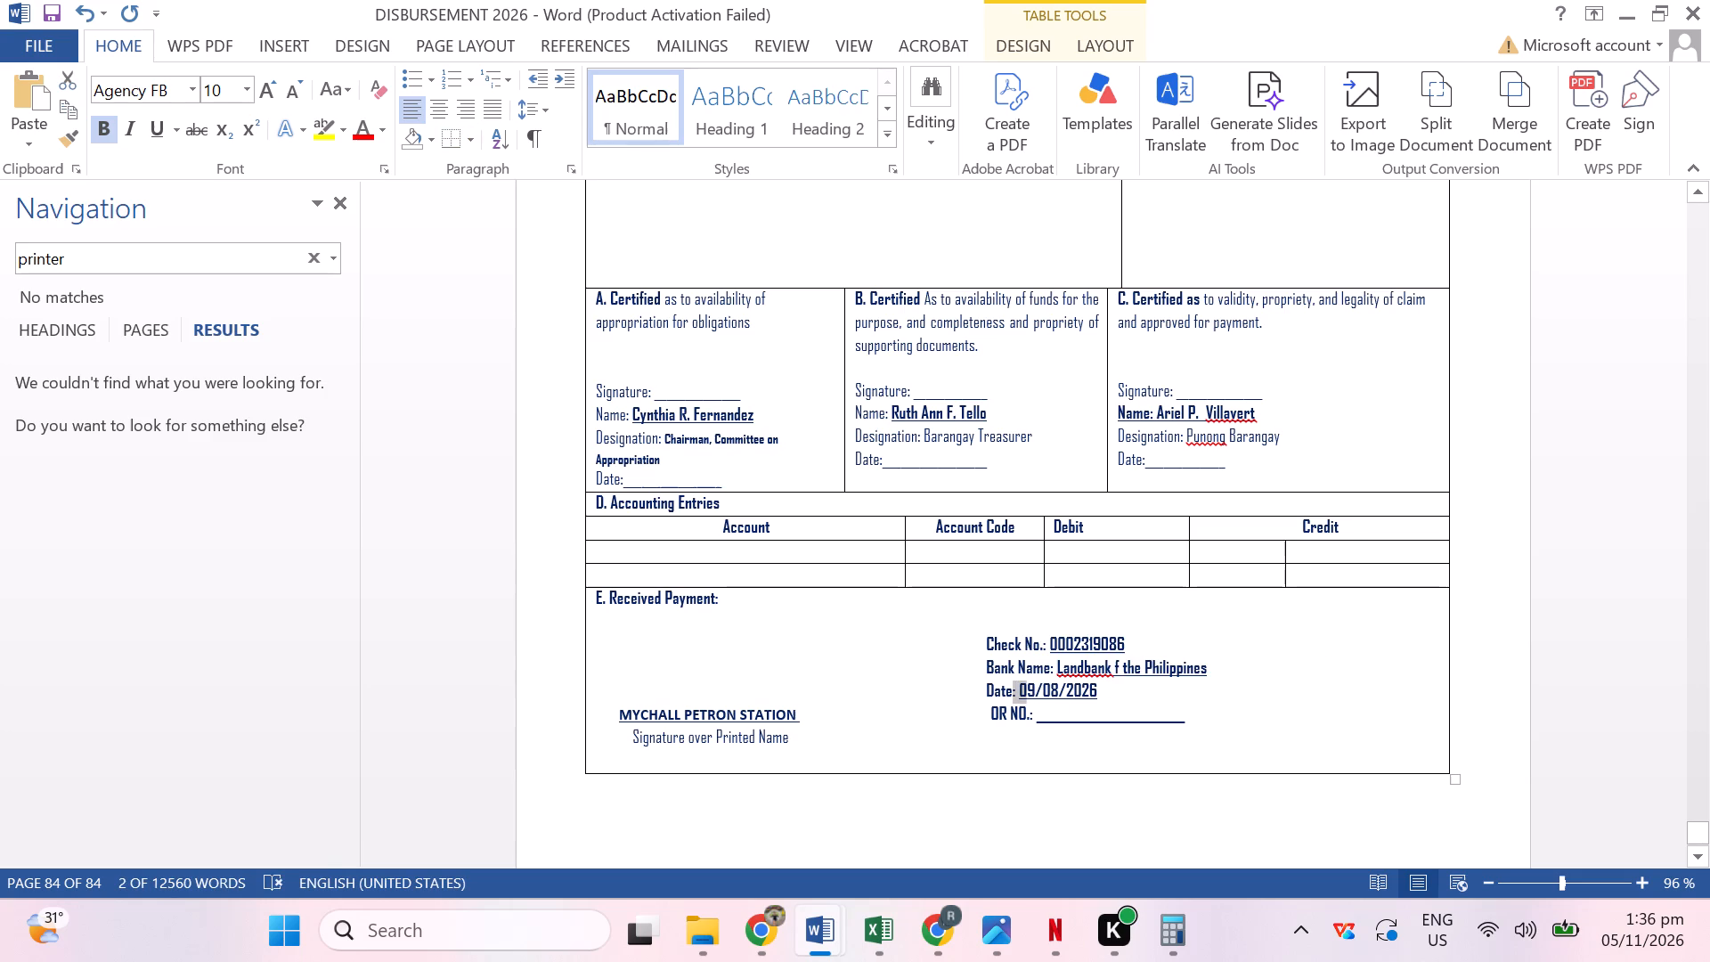
drag(1095, 689, 1027, 690)
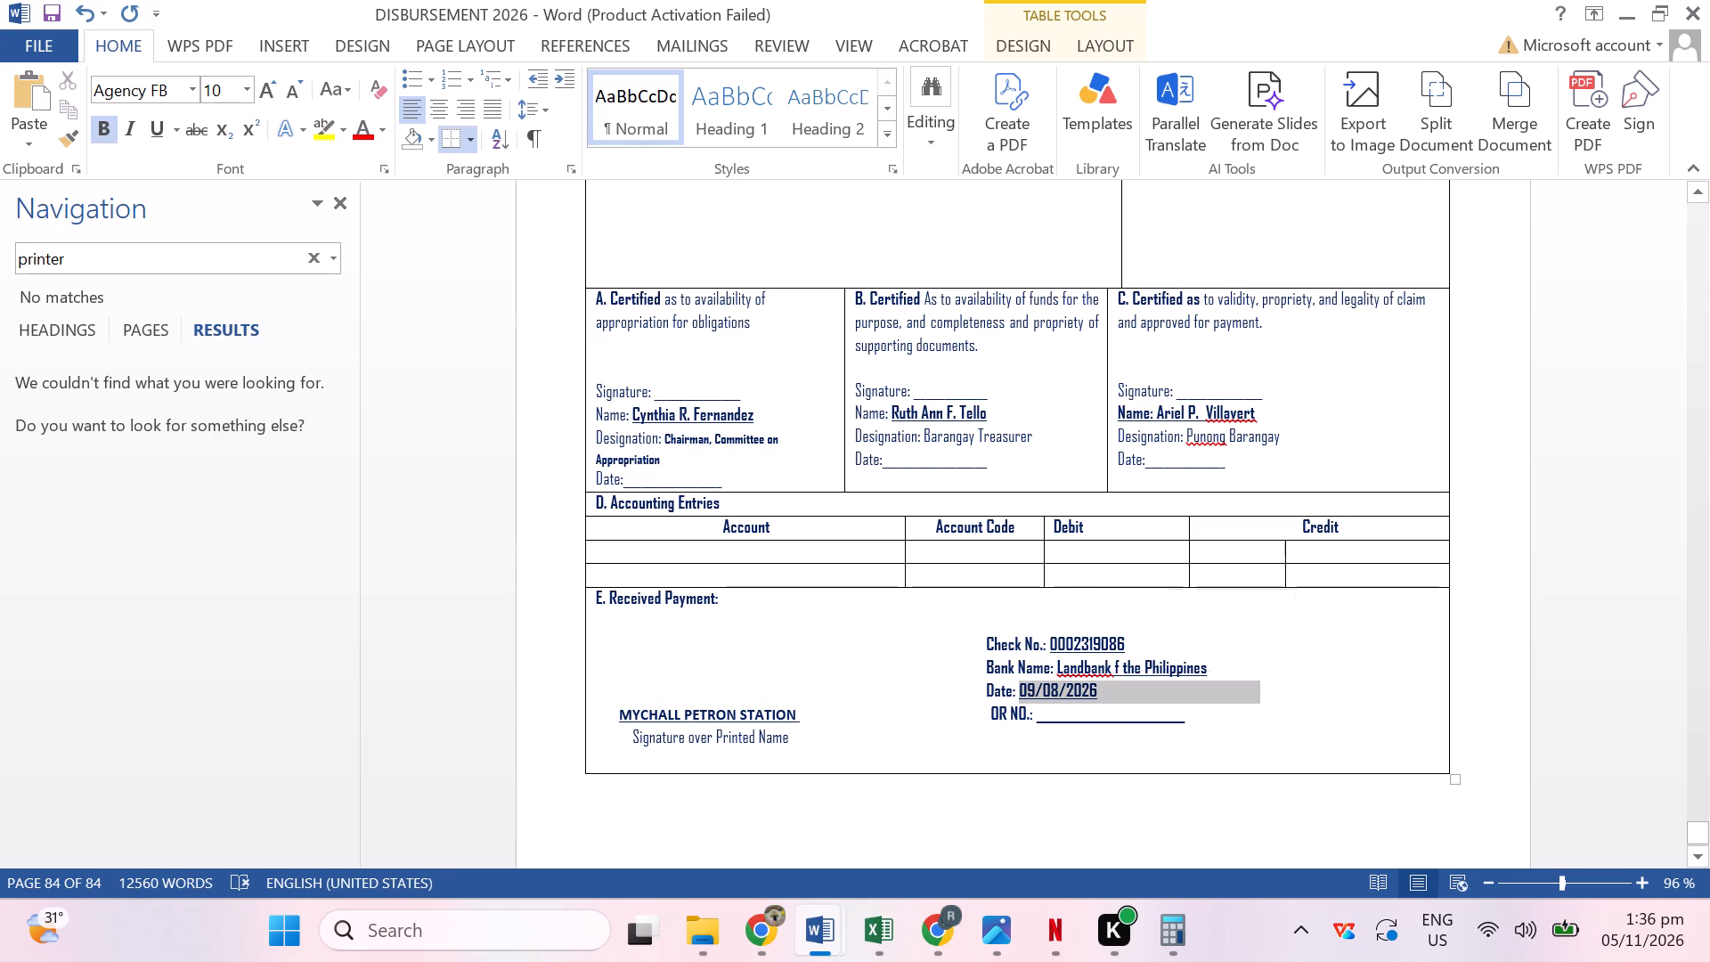
click(1087, 696)
drag(1020, 691, 1035, 686)
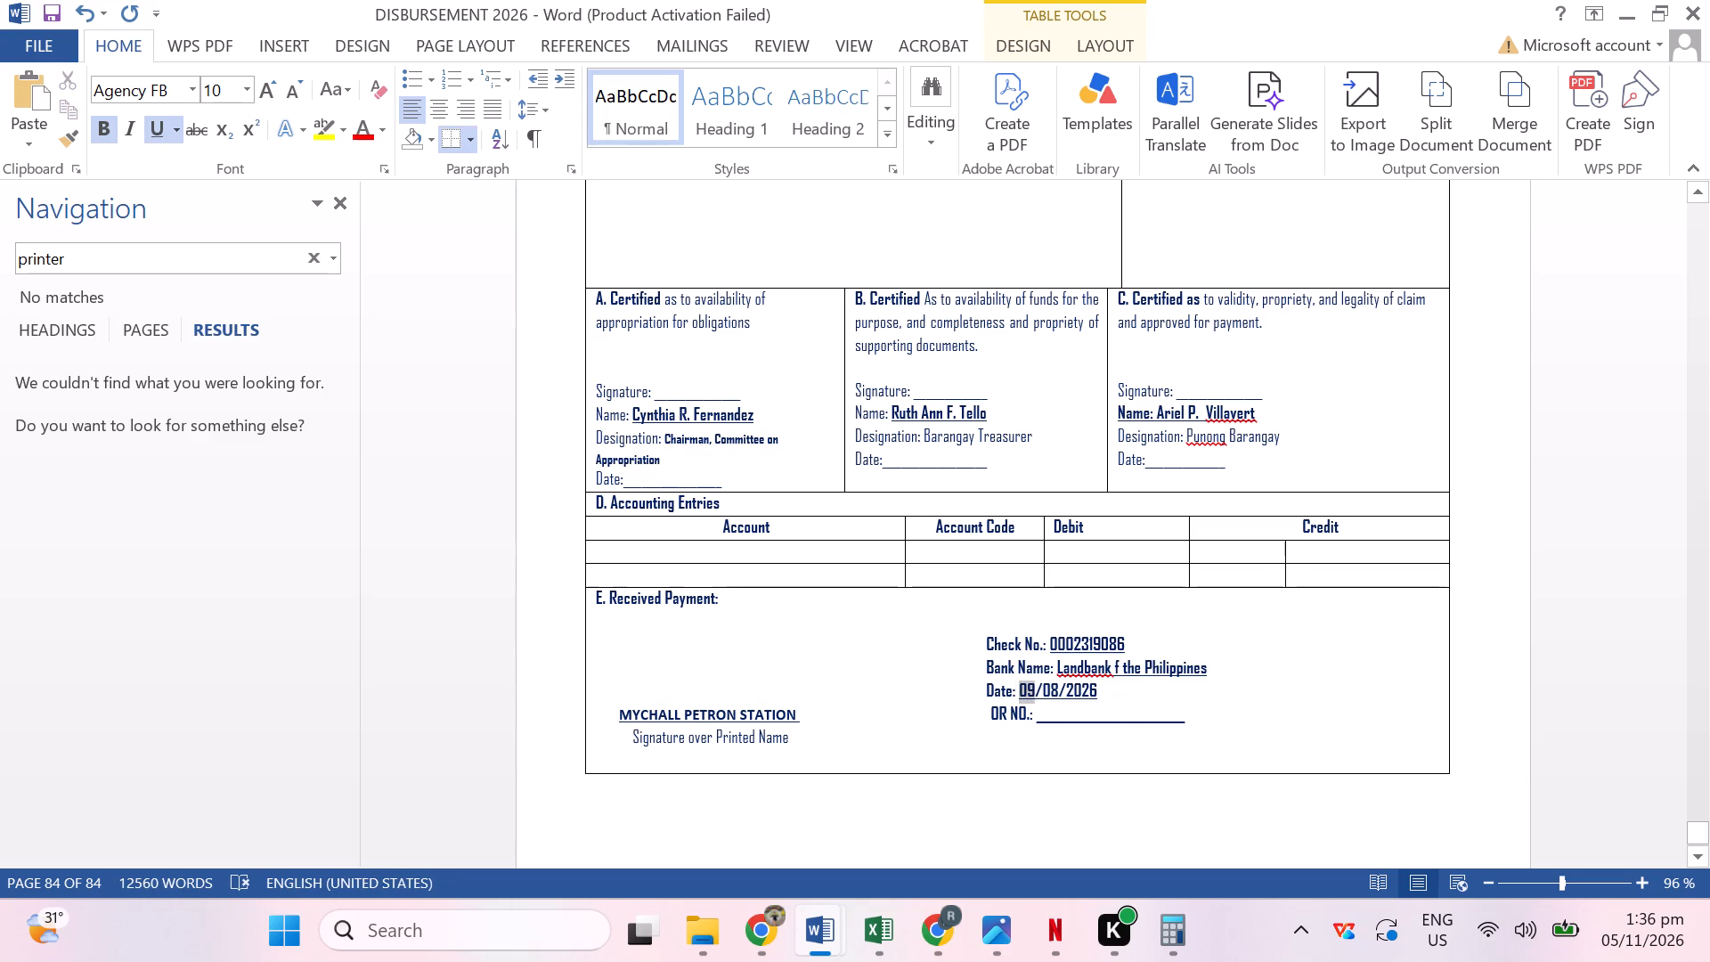
drag(1035, 686, 1058, 688)
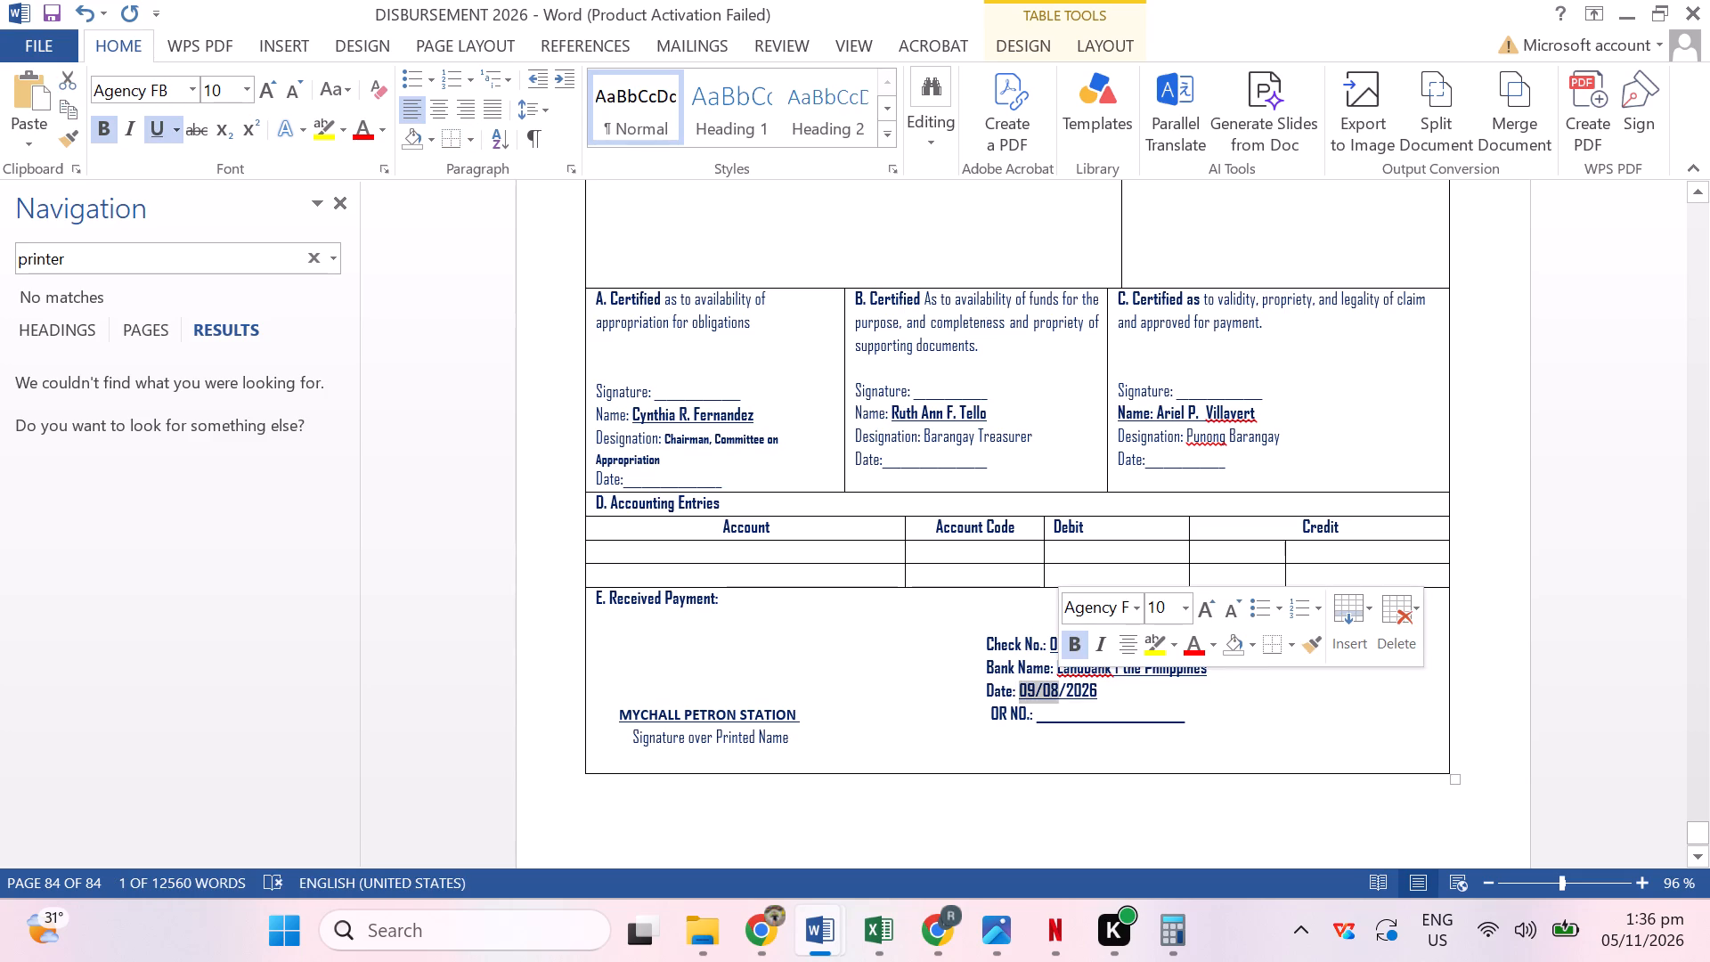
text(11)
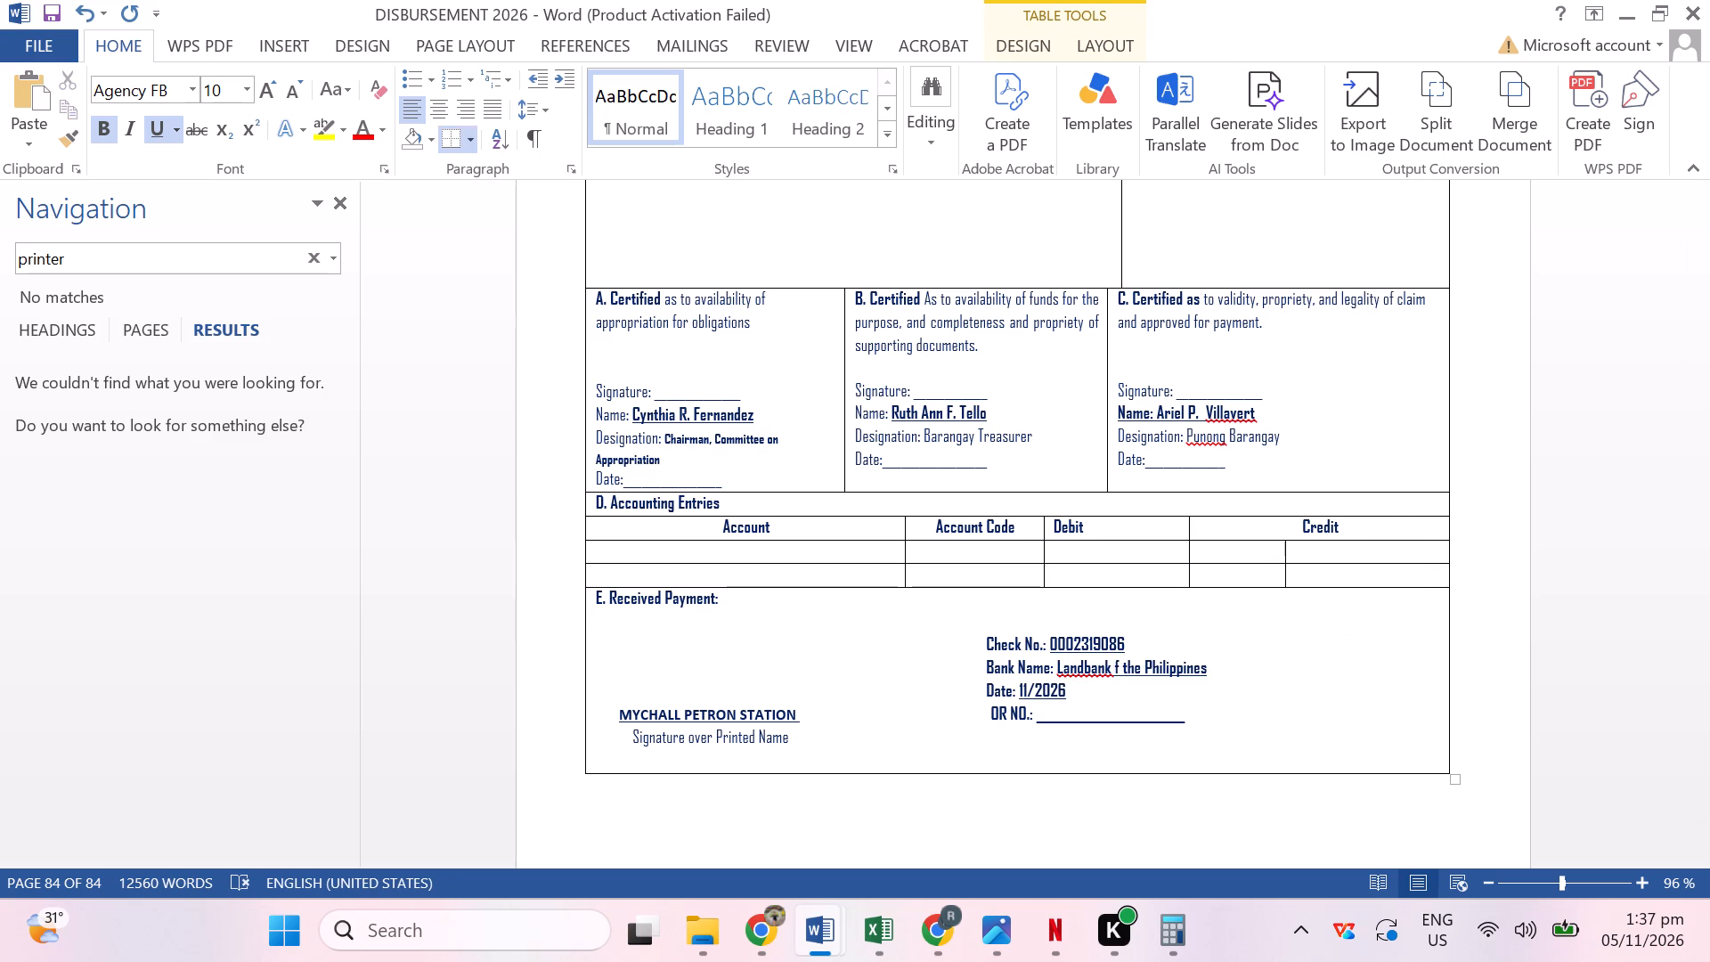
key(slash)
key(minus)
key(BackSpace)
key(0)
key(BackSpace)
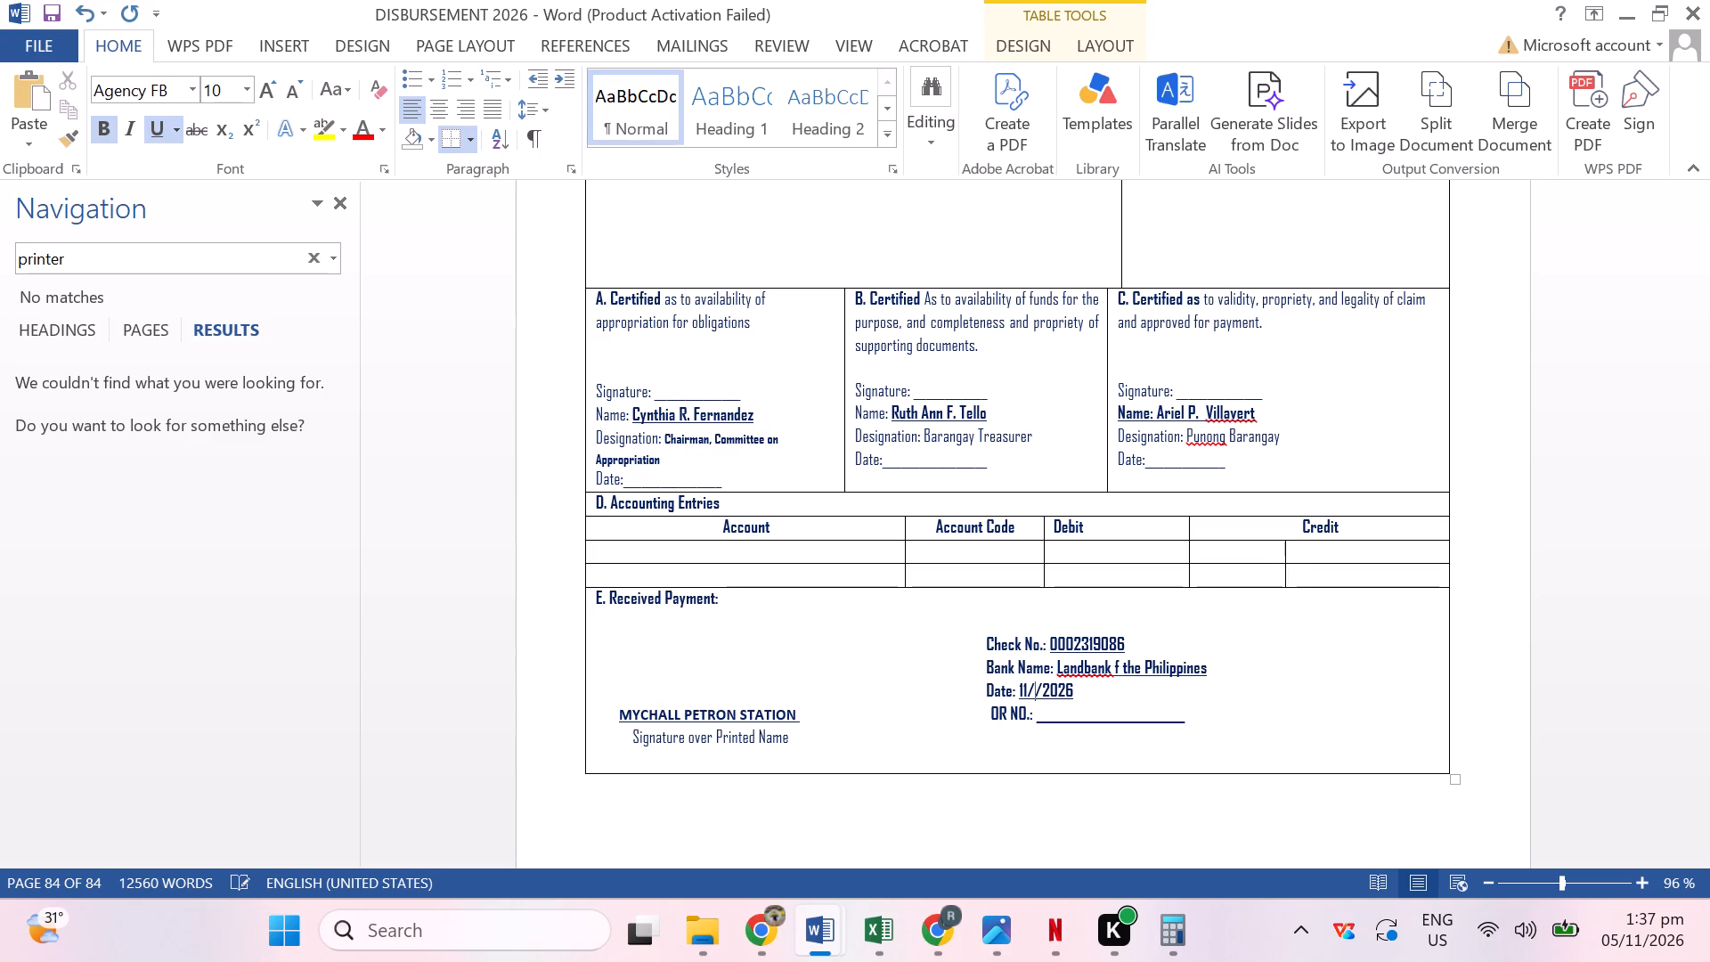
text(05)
Correct the bank name in the Received Payment section to "Landbank of the Philippines".
click(1120, 631)
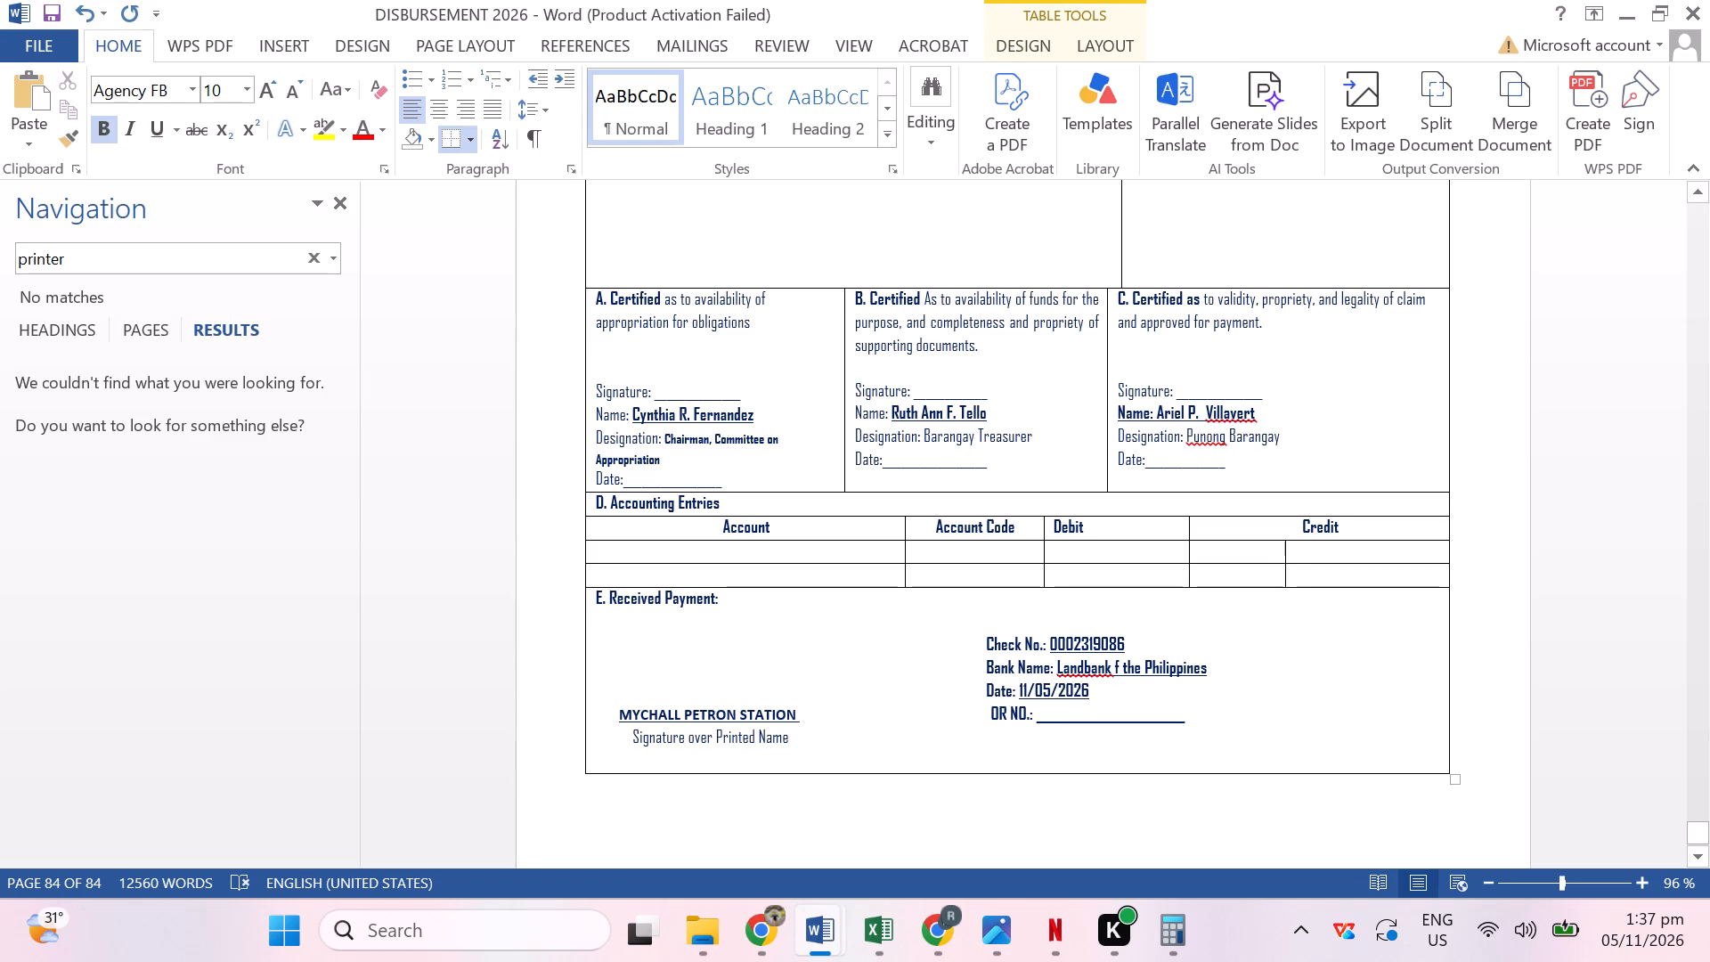
click(1116, 669)
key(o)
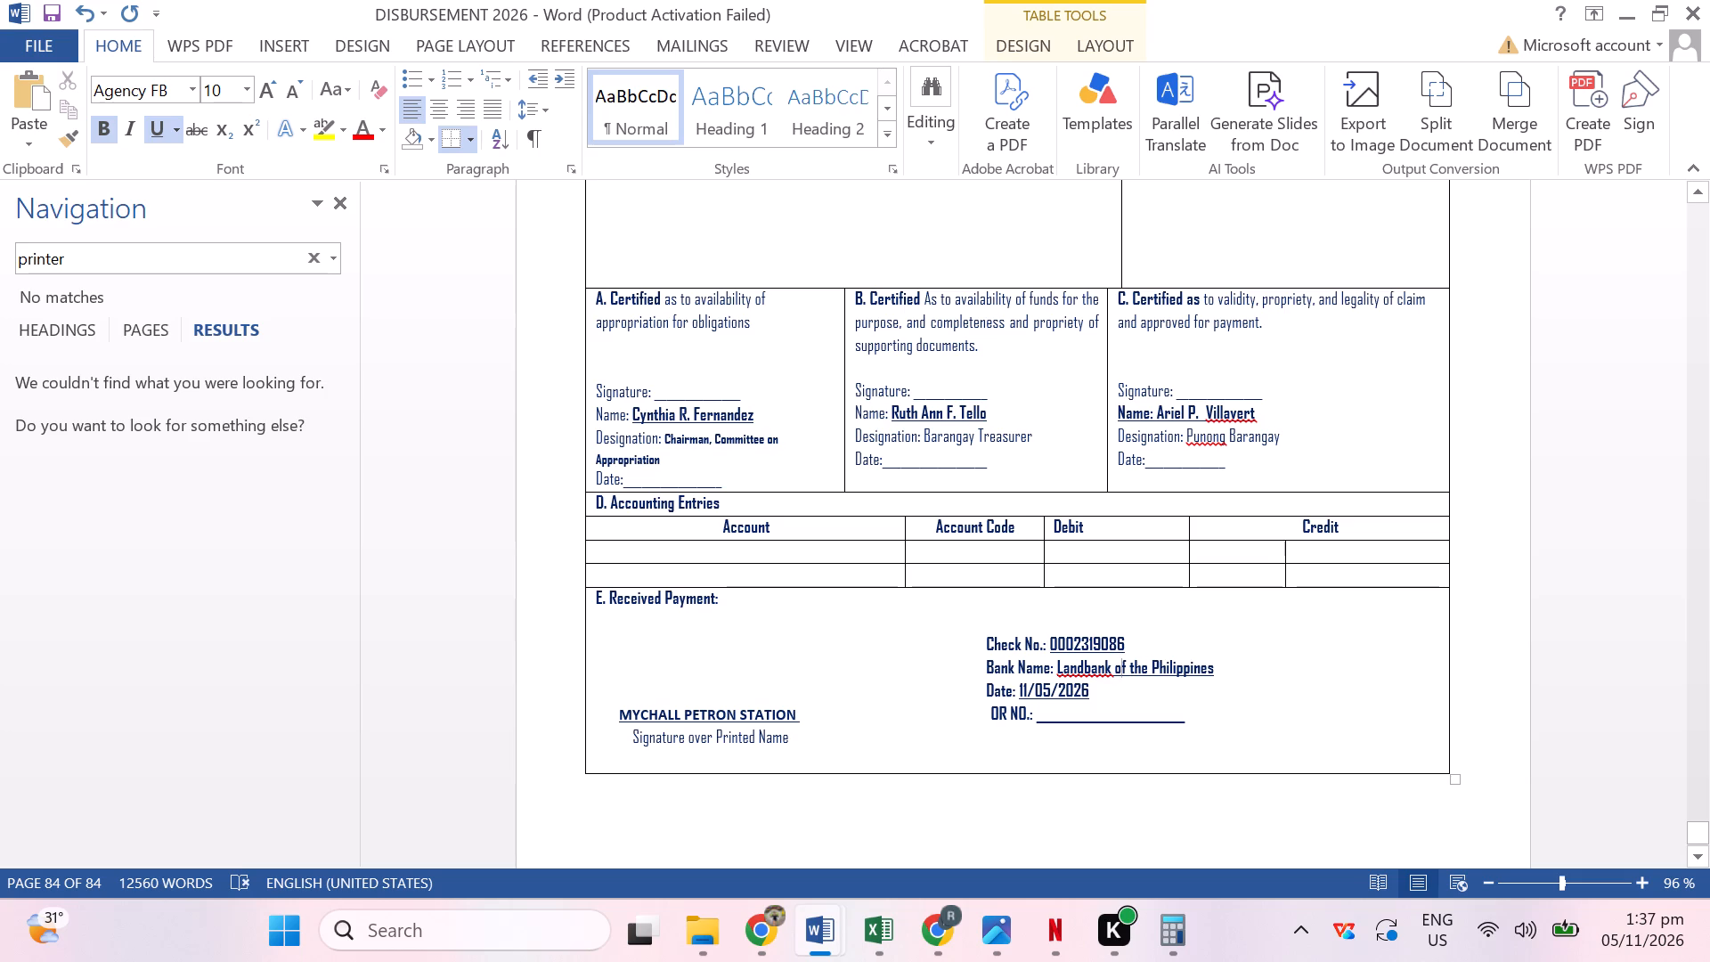
Remove the leading space before "OR NO.:" so it aligns with the check detail lines above.
click(1071, 706)
click(987, 713)
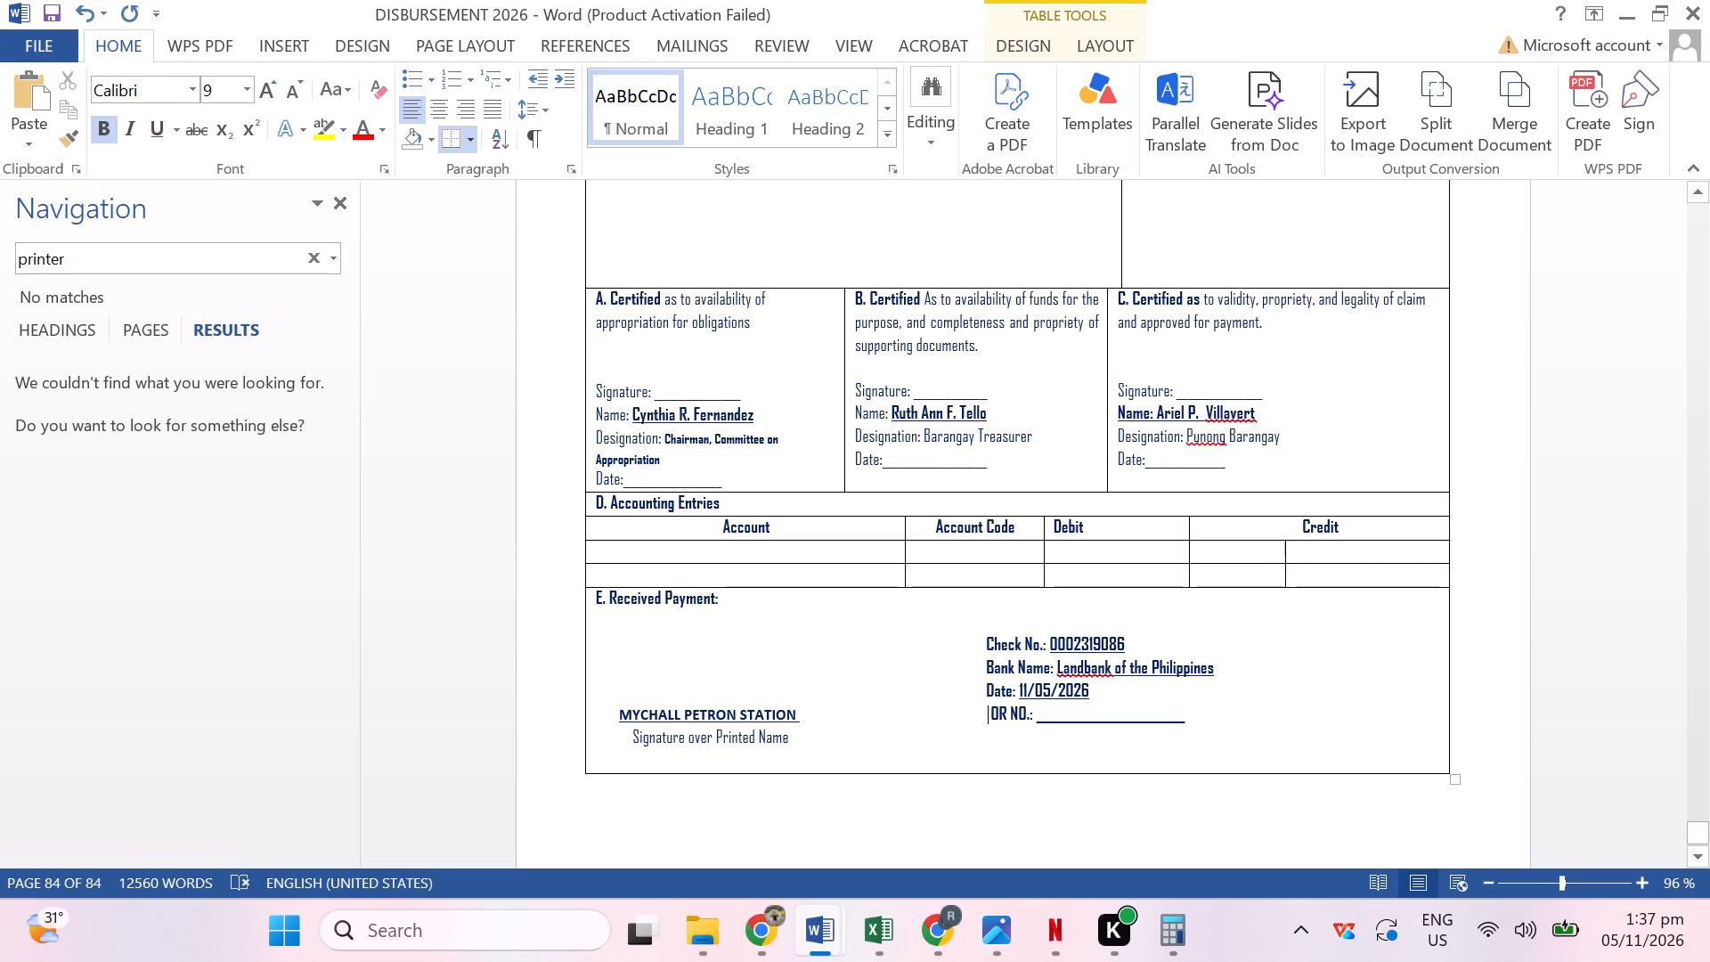
click(990, 711)
key(BackSpace)
Change the date under the gasoline voucher's DV number to November 5, 2026, with a space after the comma.
scroll(1183, 680, up, 1)
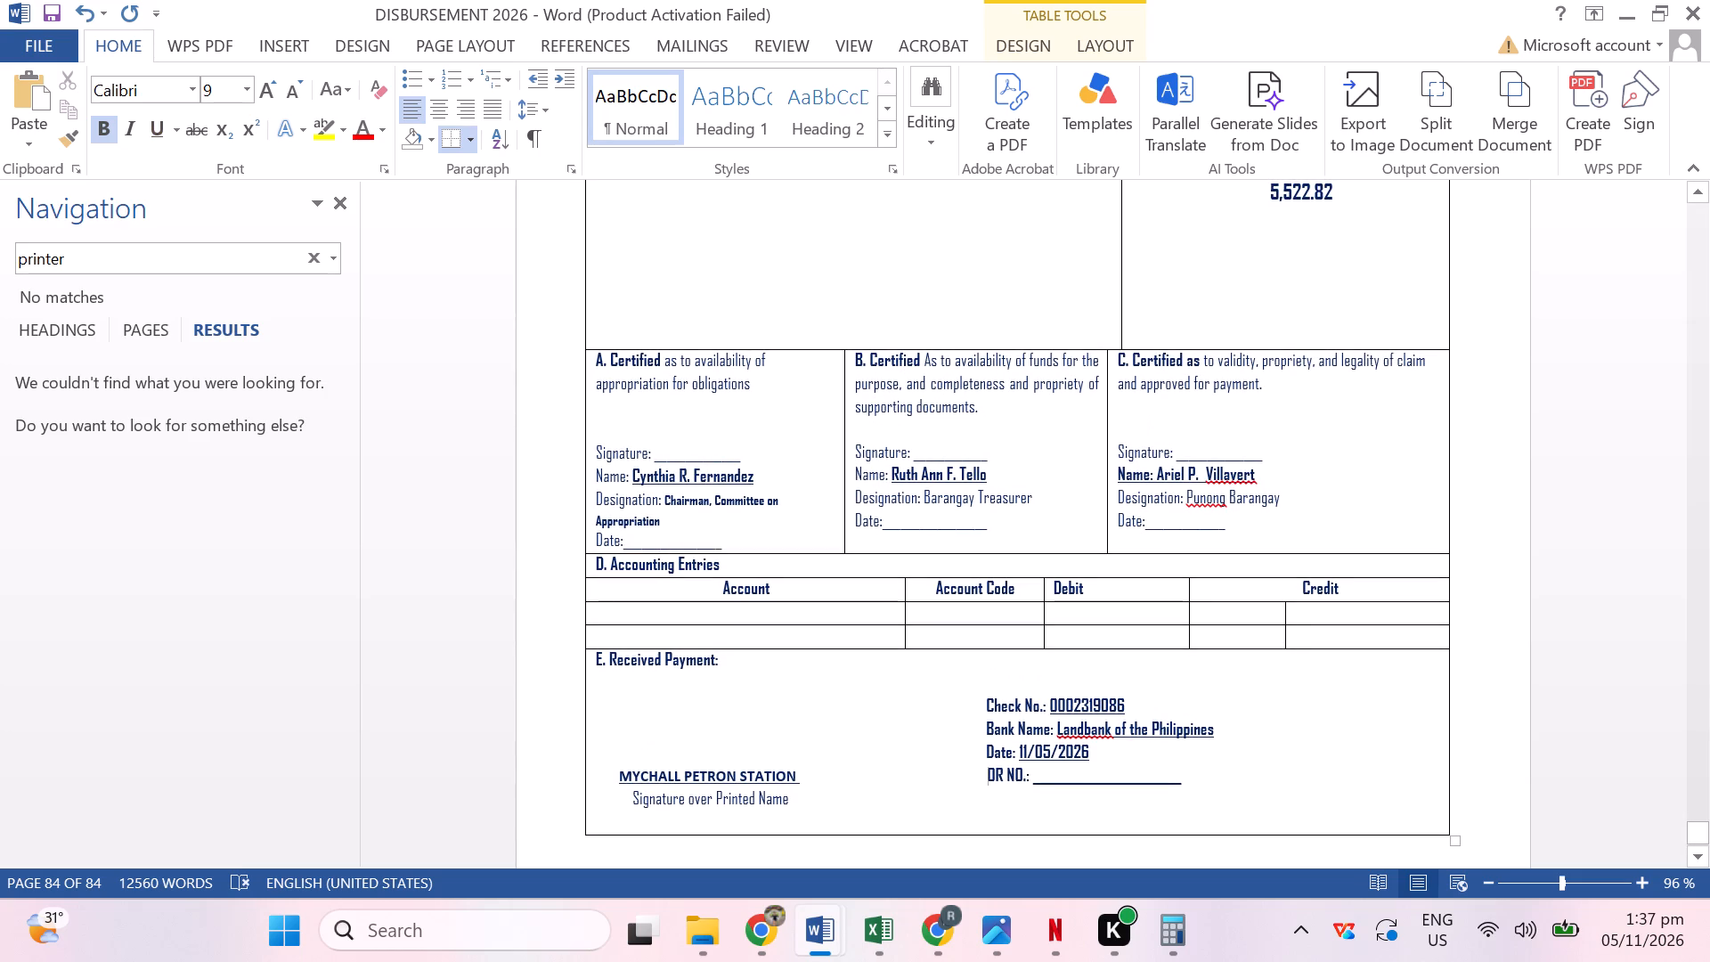
scroll(749, 689, up, 3)
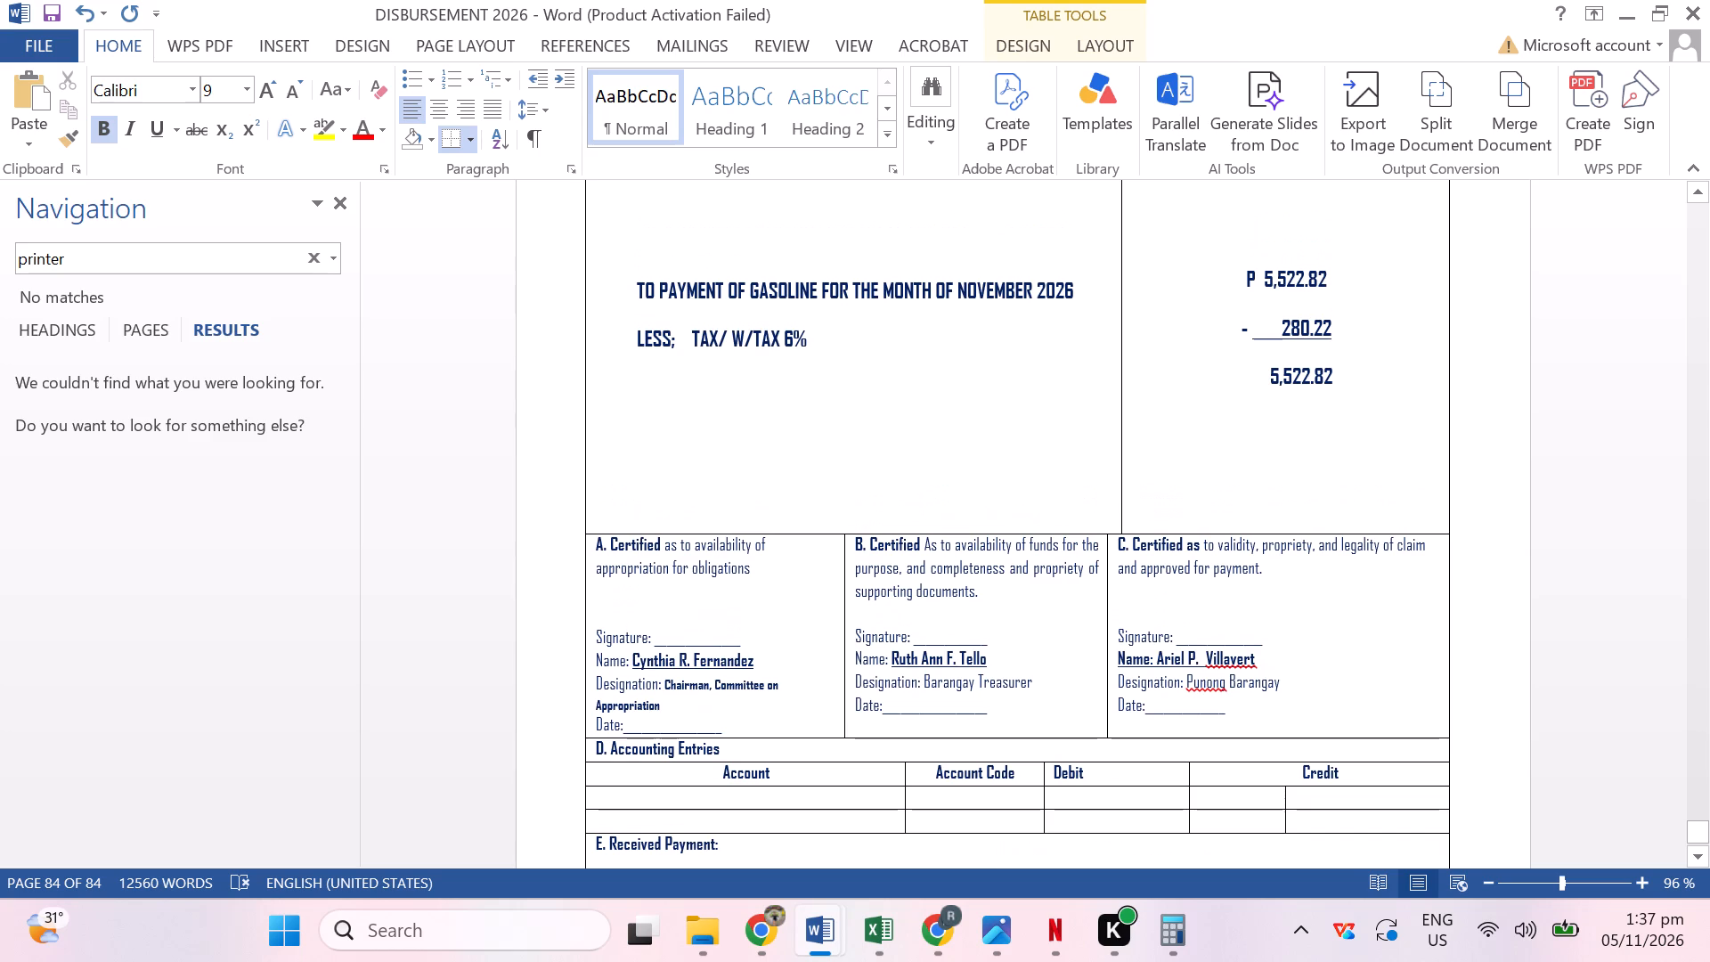
scroll(750, 681, up, 7)
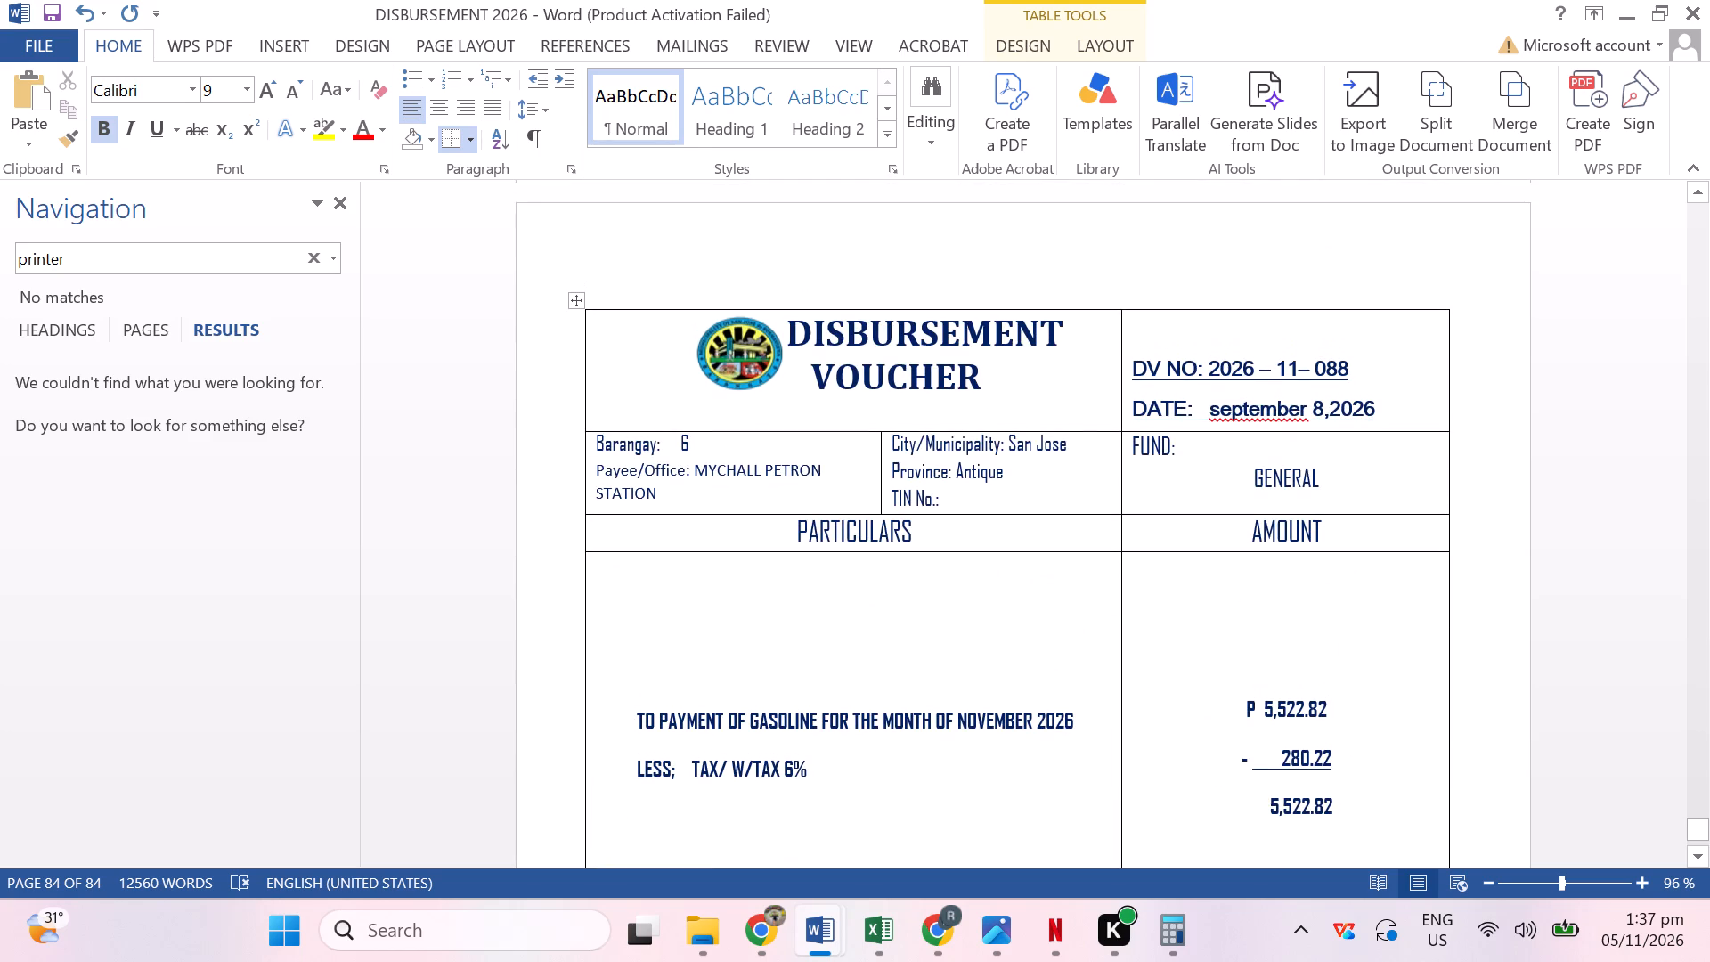
drag(1209, 404, 1304, 407)
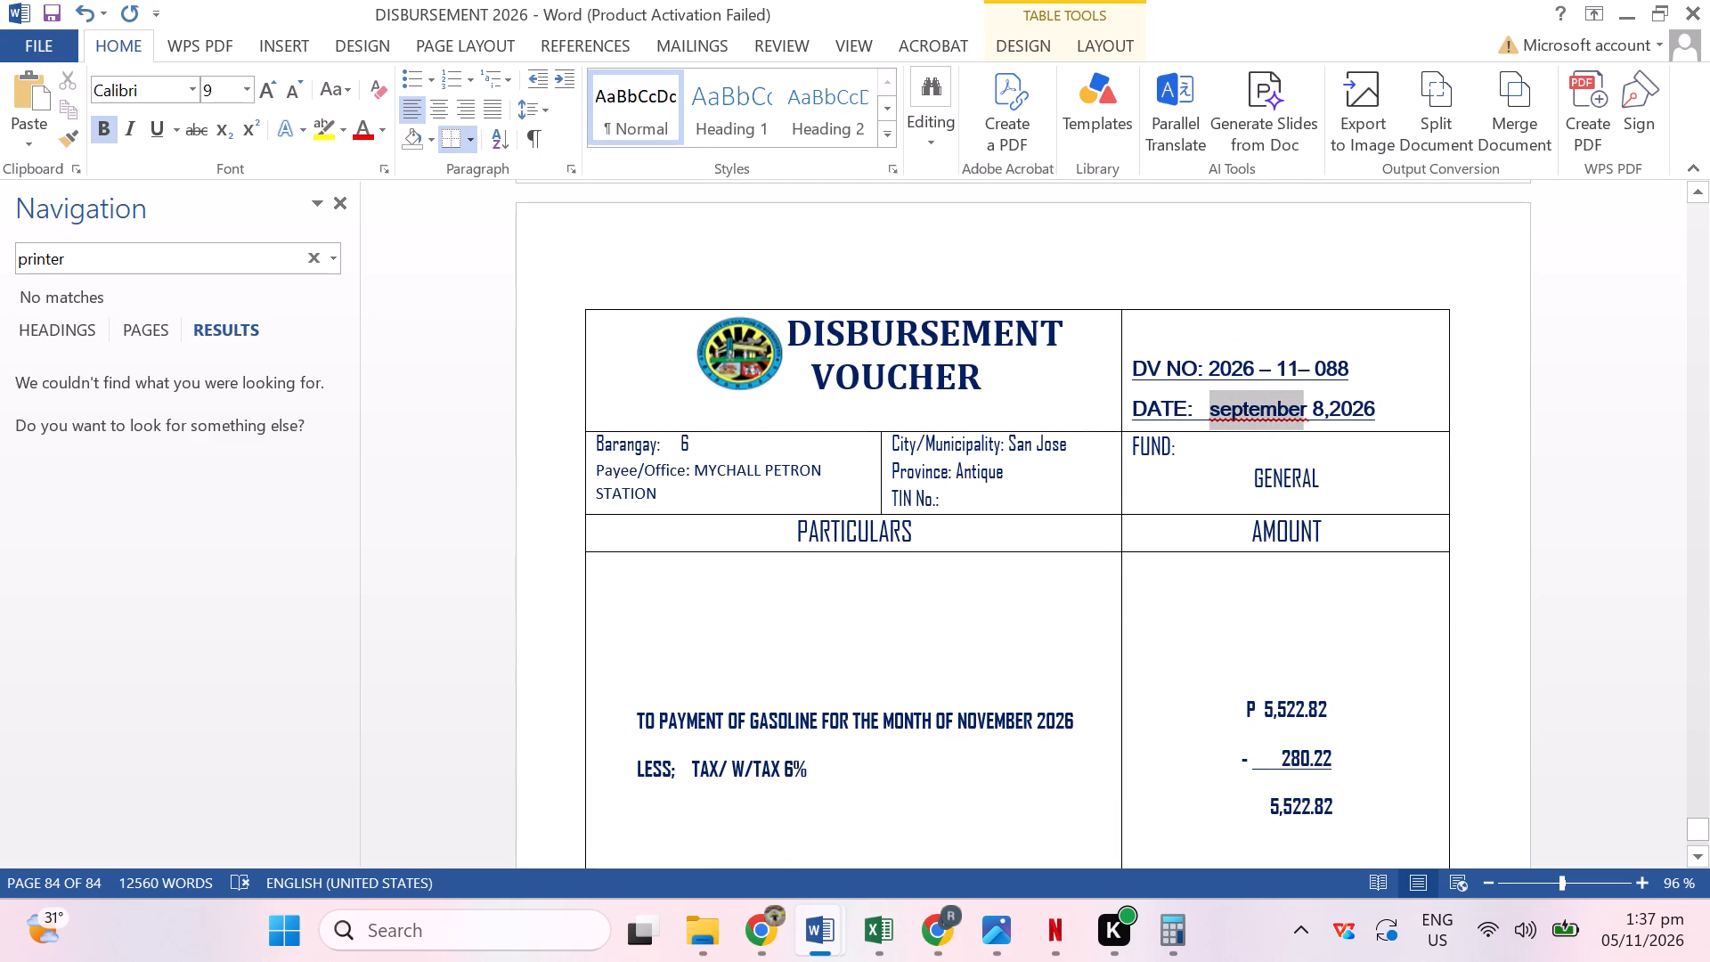
drag(1304, 407, 1305, 407)
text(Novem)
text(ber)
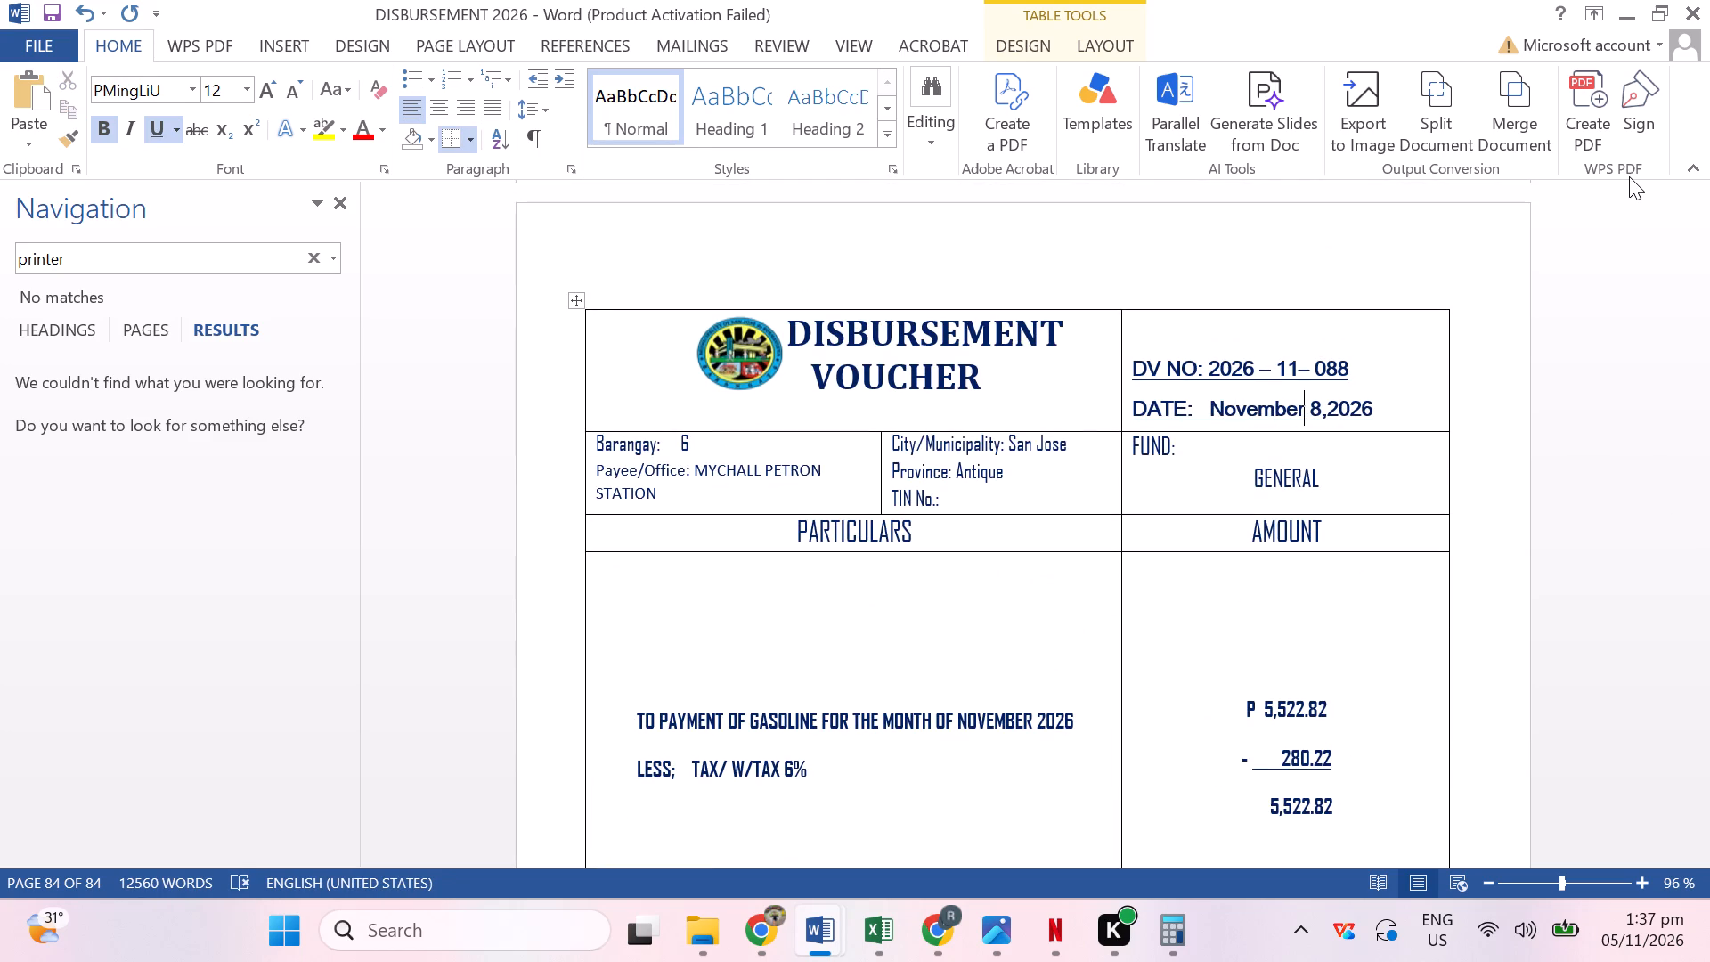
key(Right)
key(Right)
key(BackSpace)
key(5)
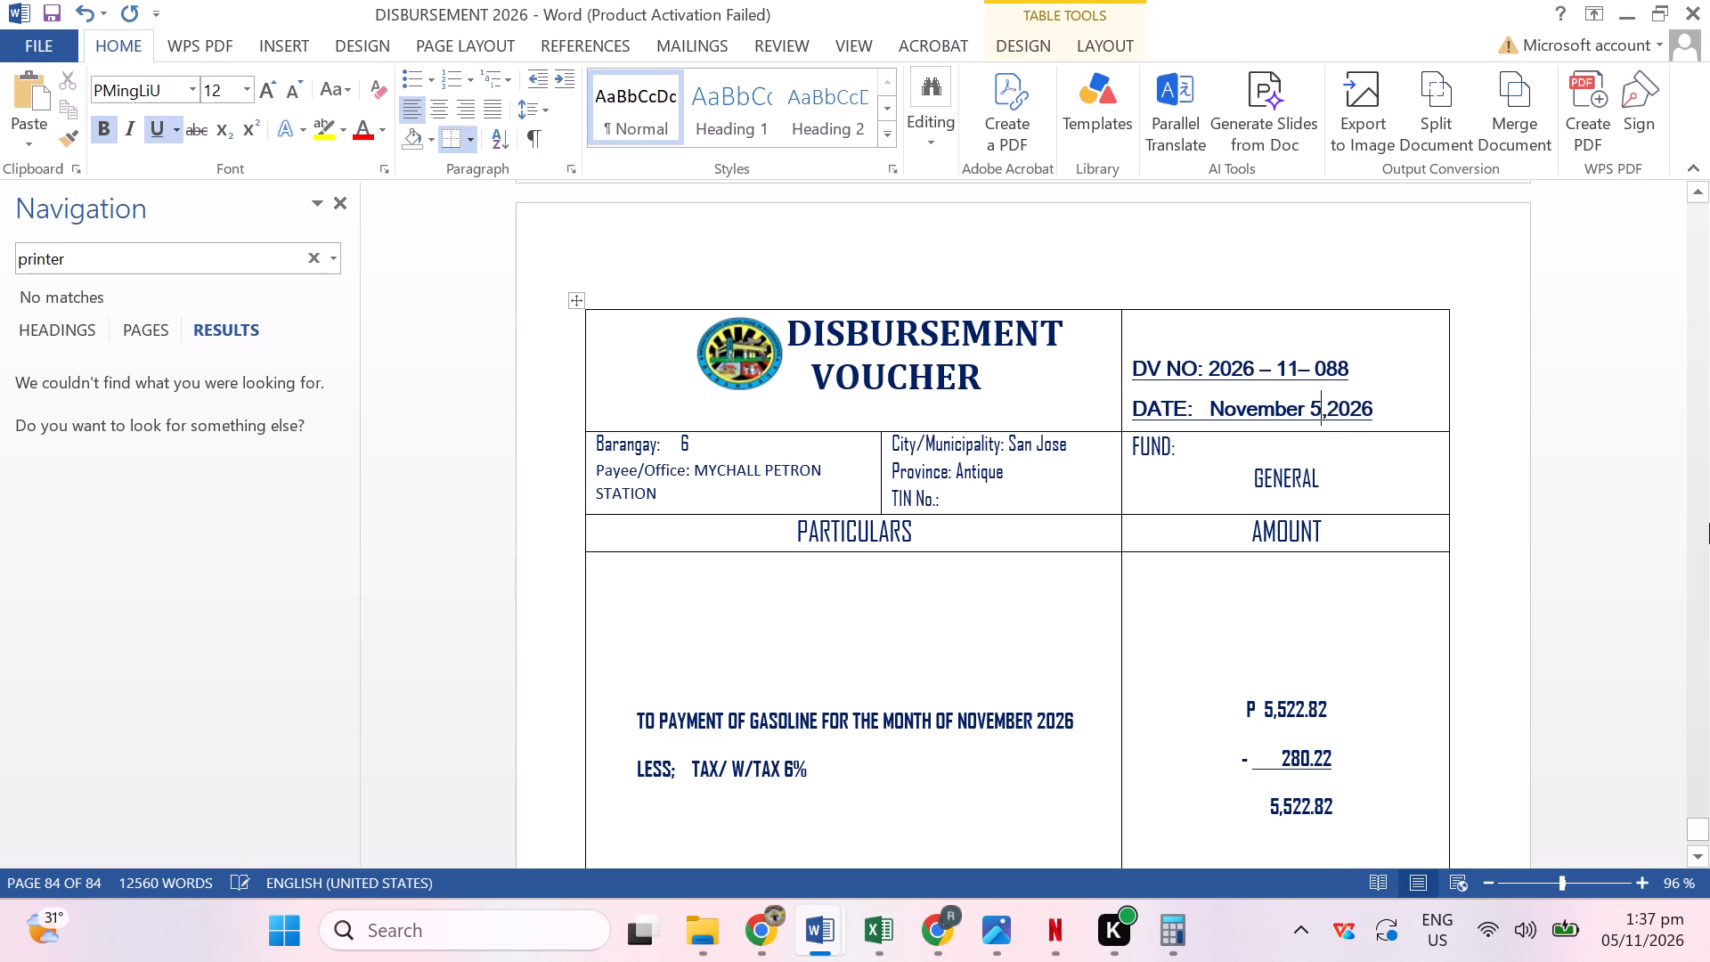
click(1330, 415)
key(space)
Widen the Barangay and Payee/Office cell slightly so the payee line fits on one line.
drag(881, 468, 901, 461)
click(811, 567)
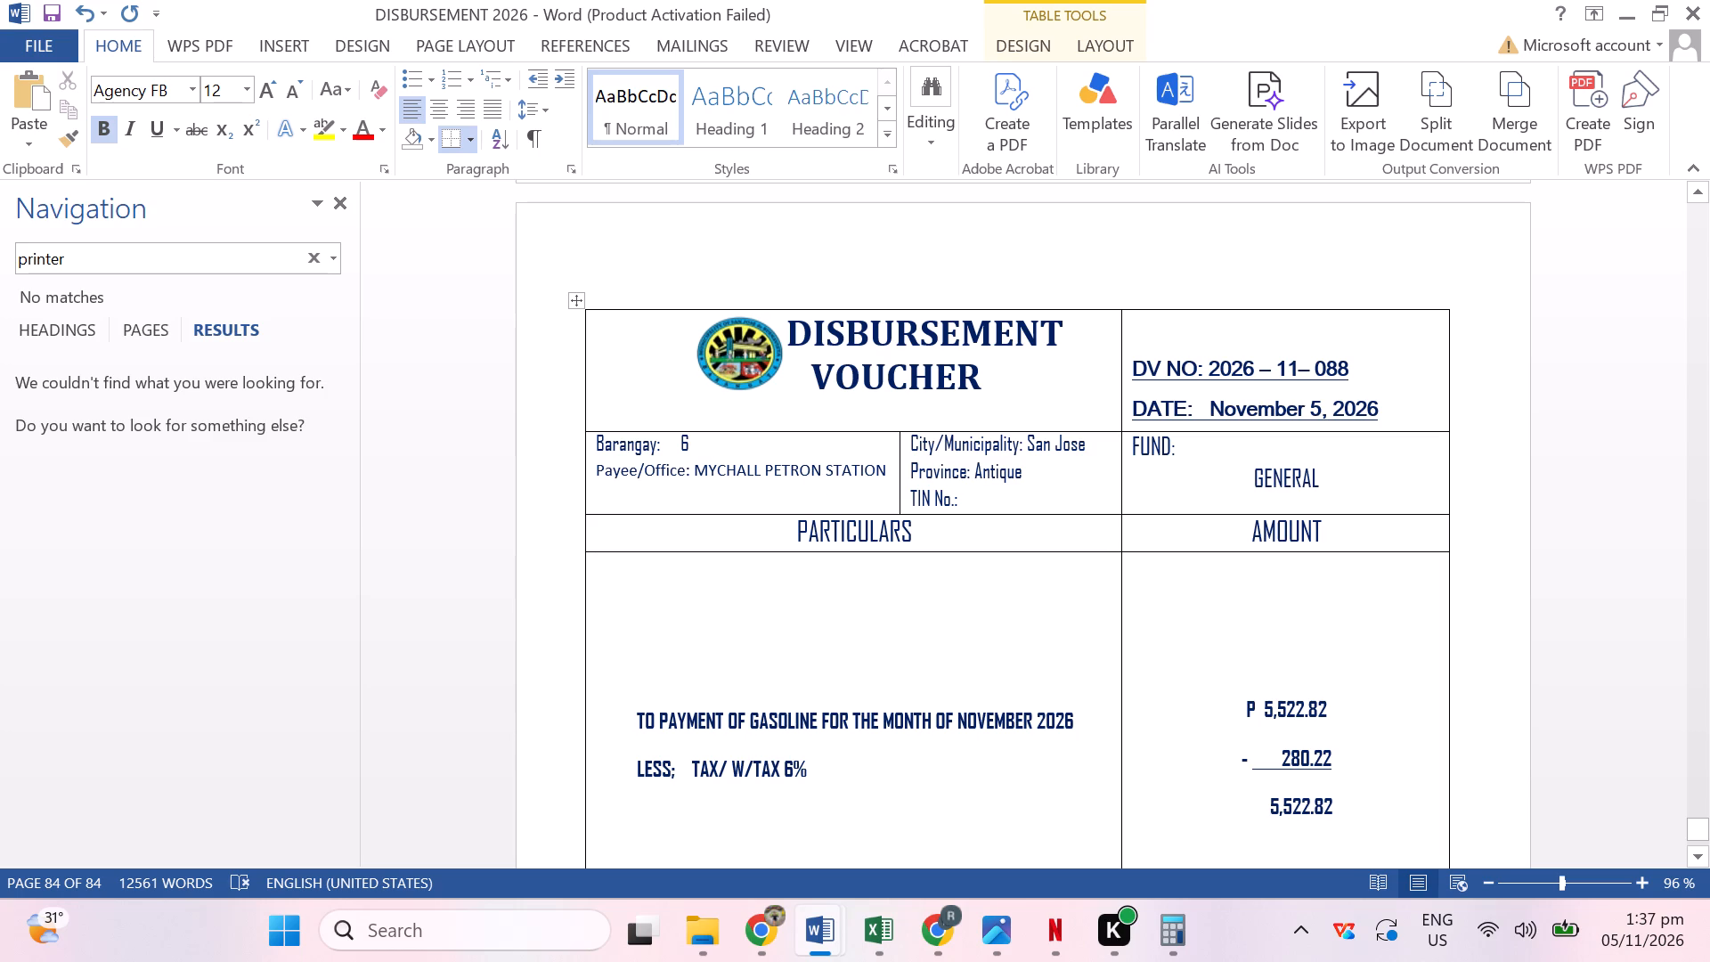
Make the "Payee/Office: MYCHALL PETRON STATION" line bold.
drag(596, 472, 867, 464)
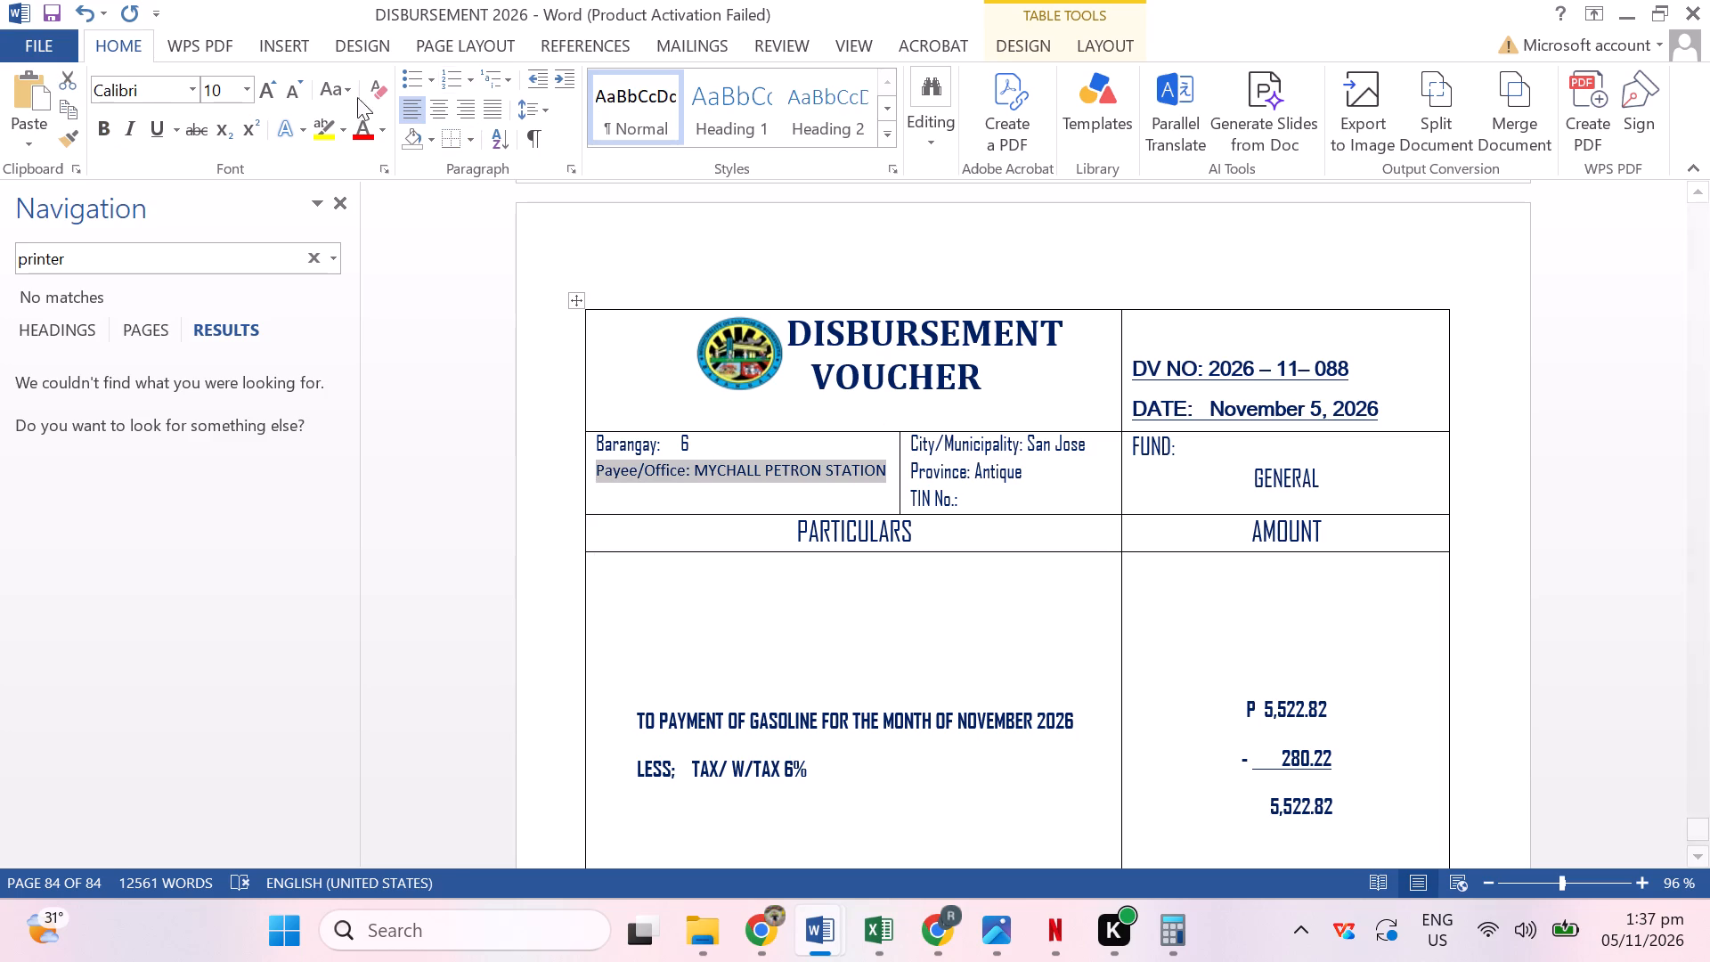
click(103, 128)
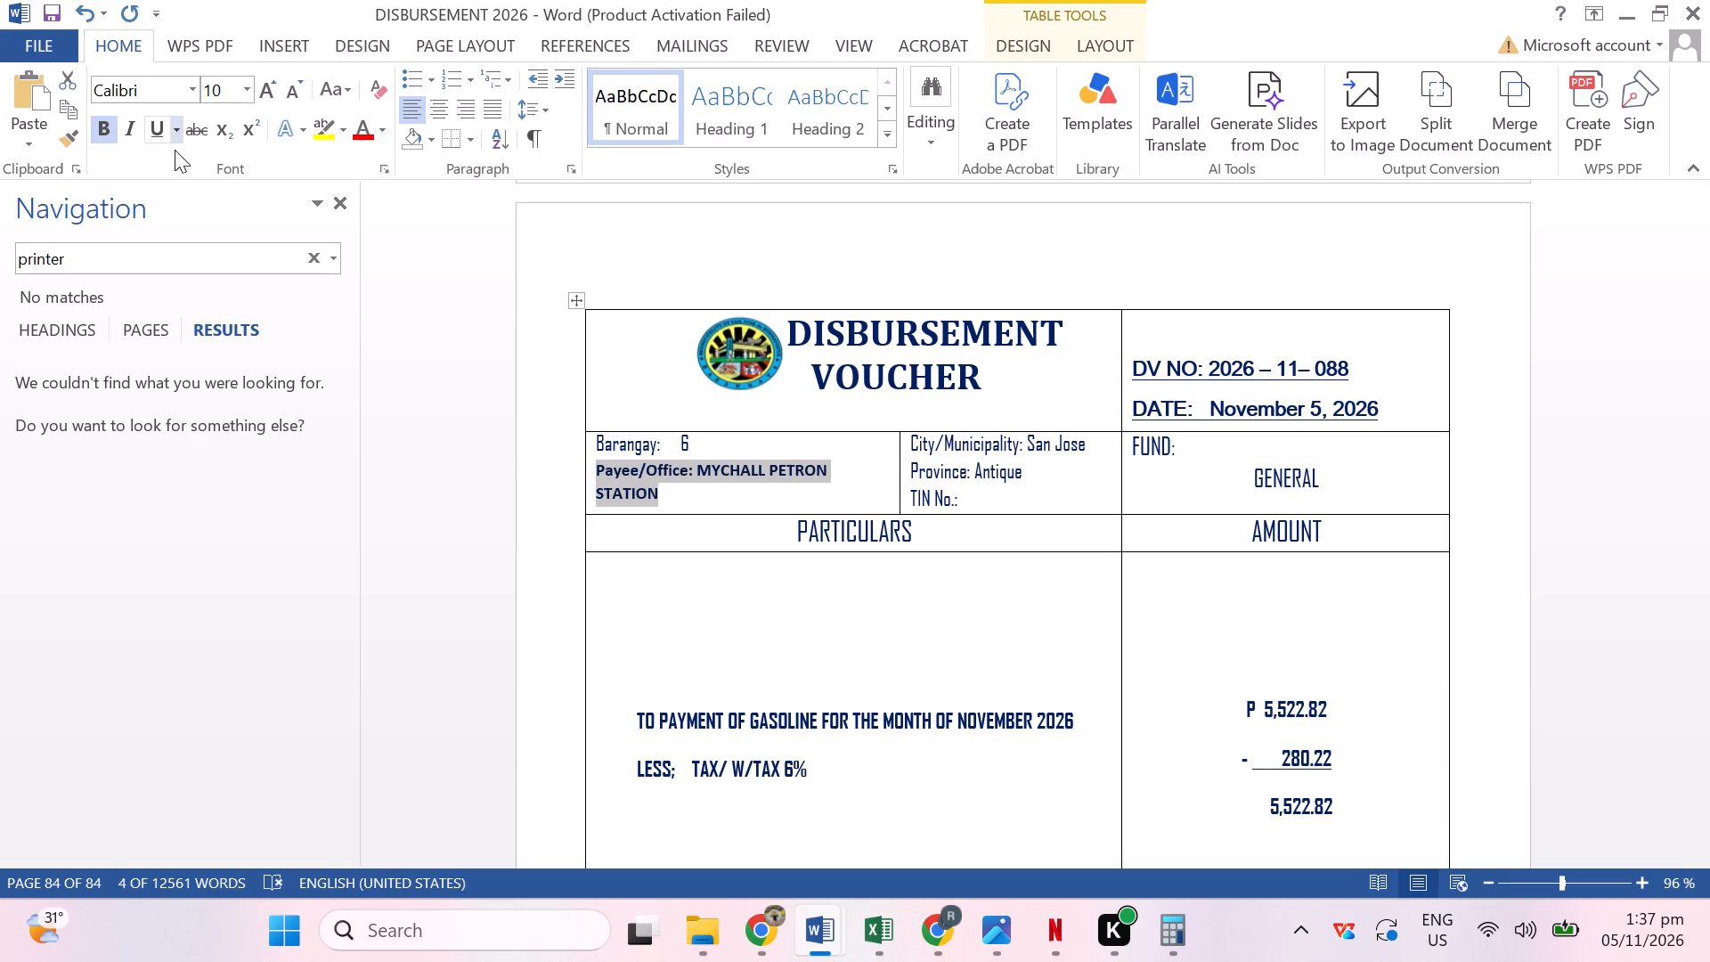
click(811, 573)
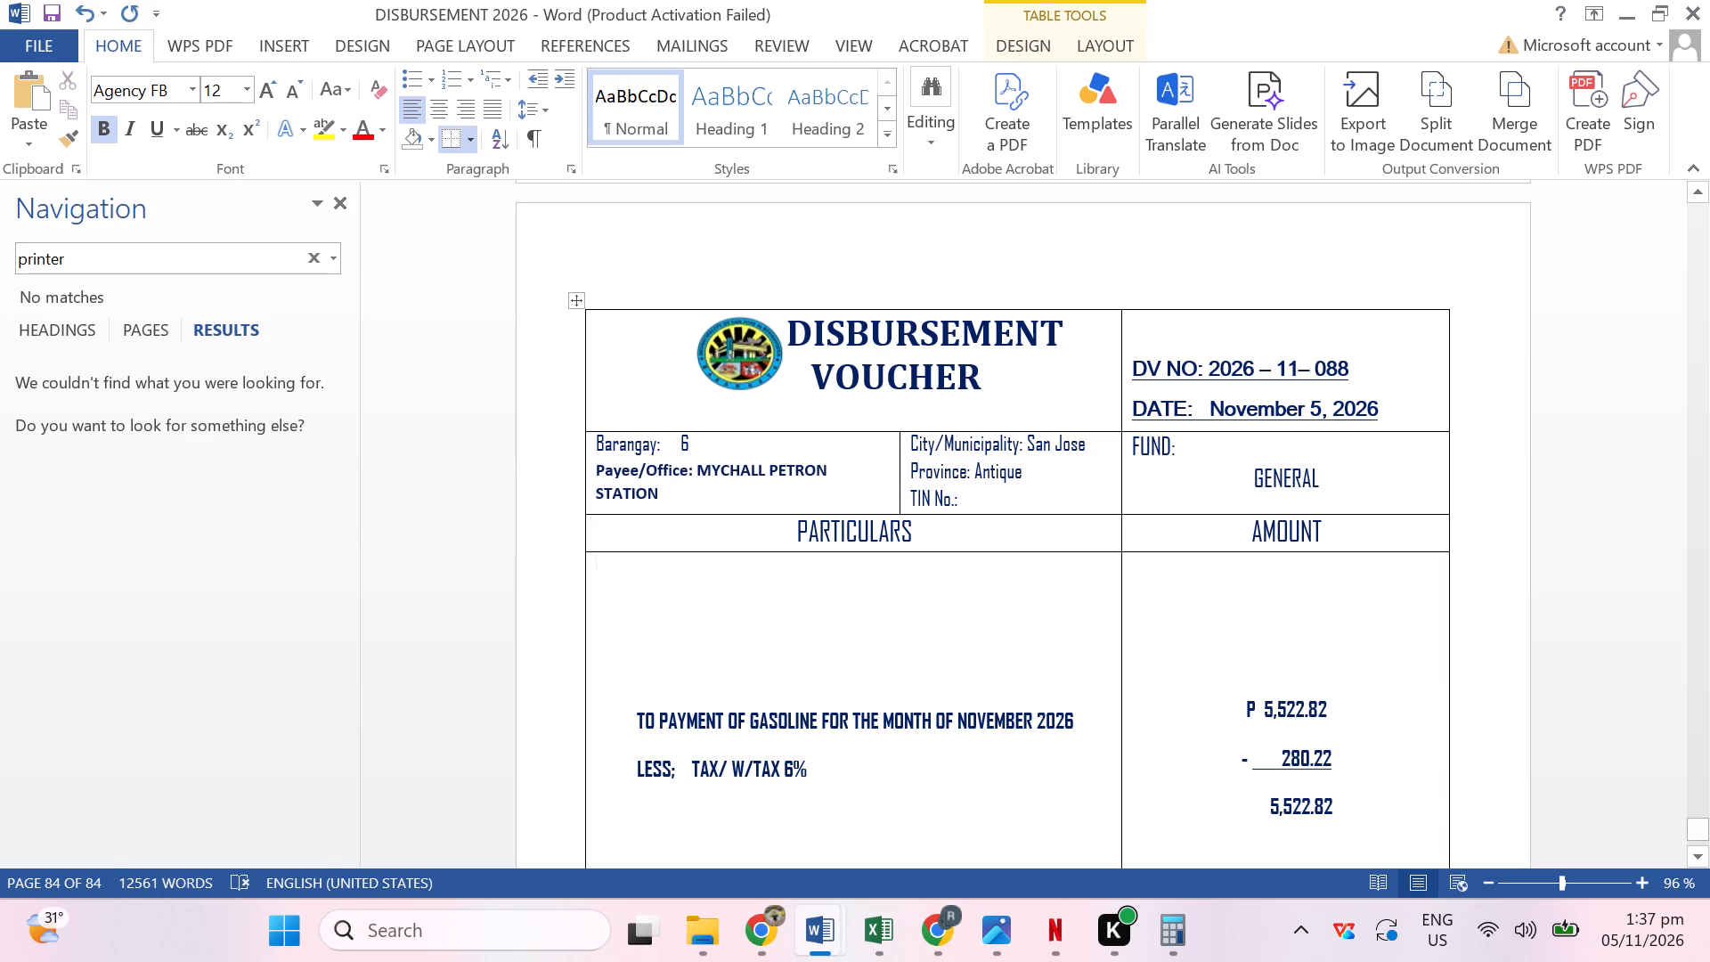
Ignore all spelling flags for the word "Punong" in certification section C's designation.
scroll(974, 536, down, 2)
scroll(789, 532, down, 3)
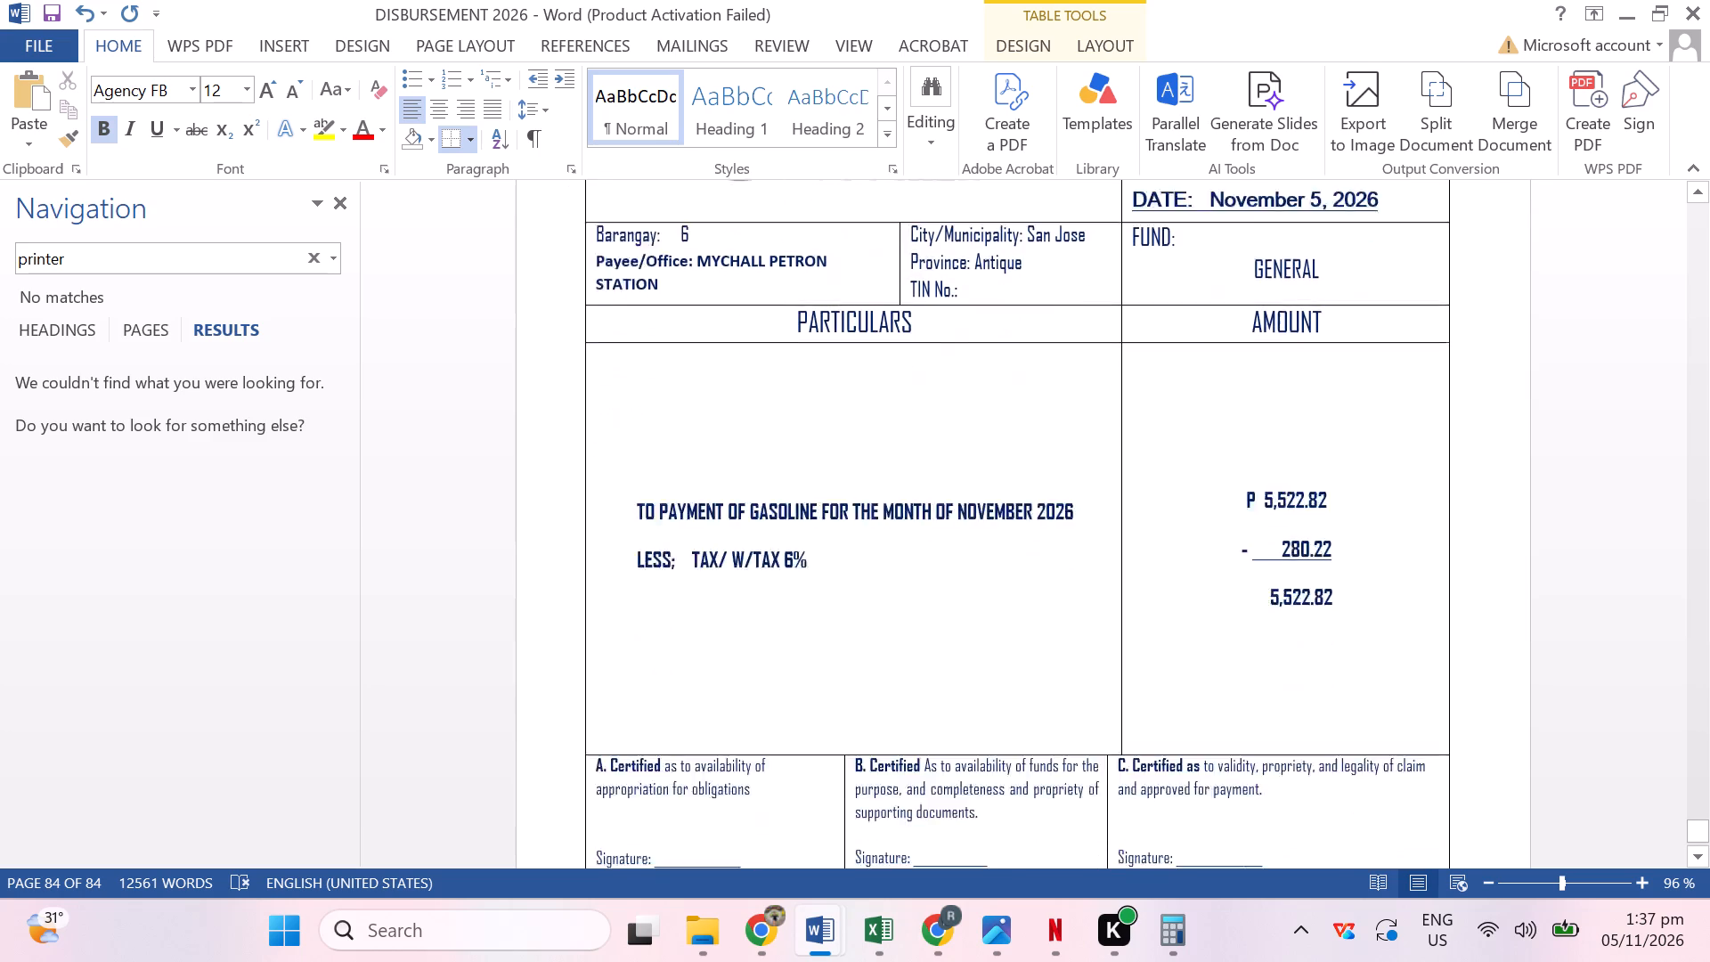
scroll(789, 532, down, 2)
click(939, 591)
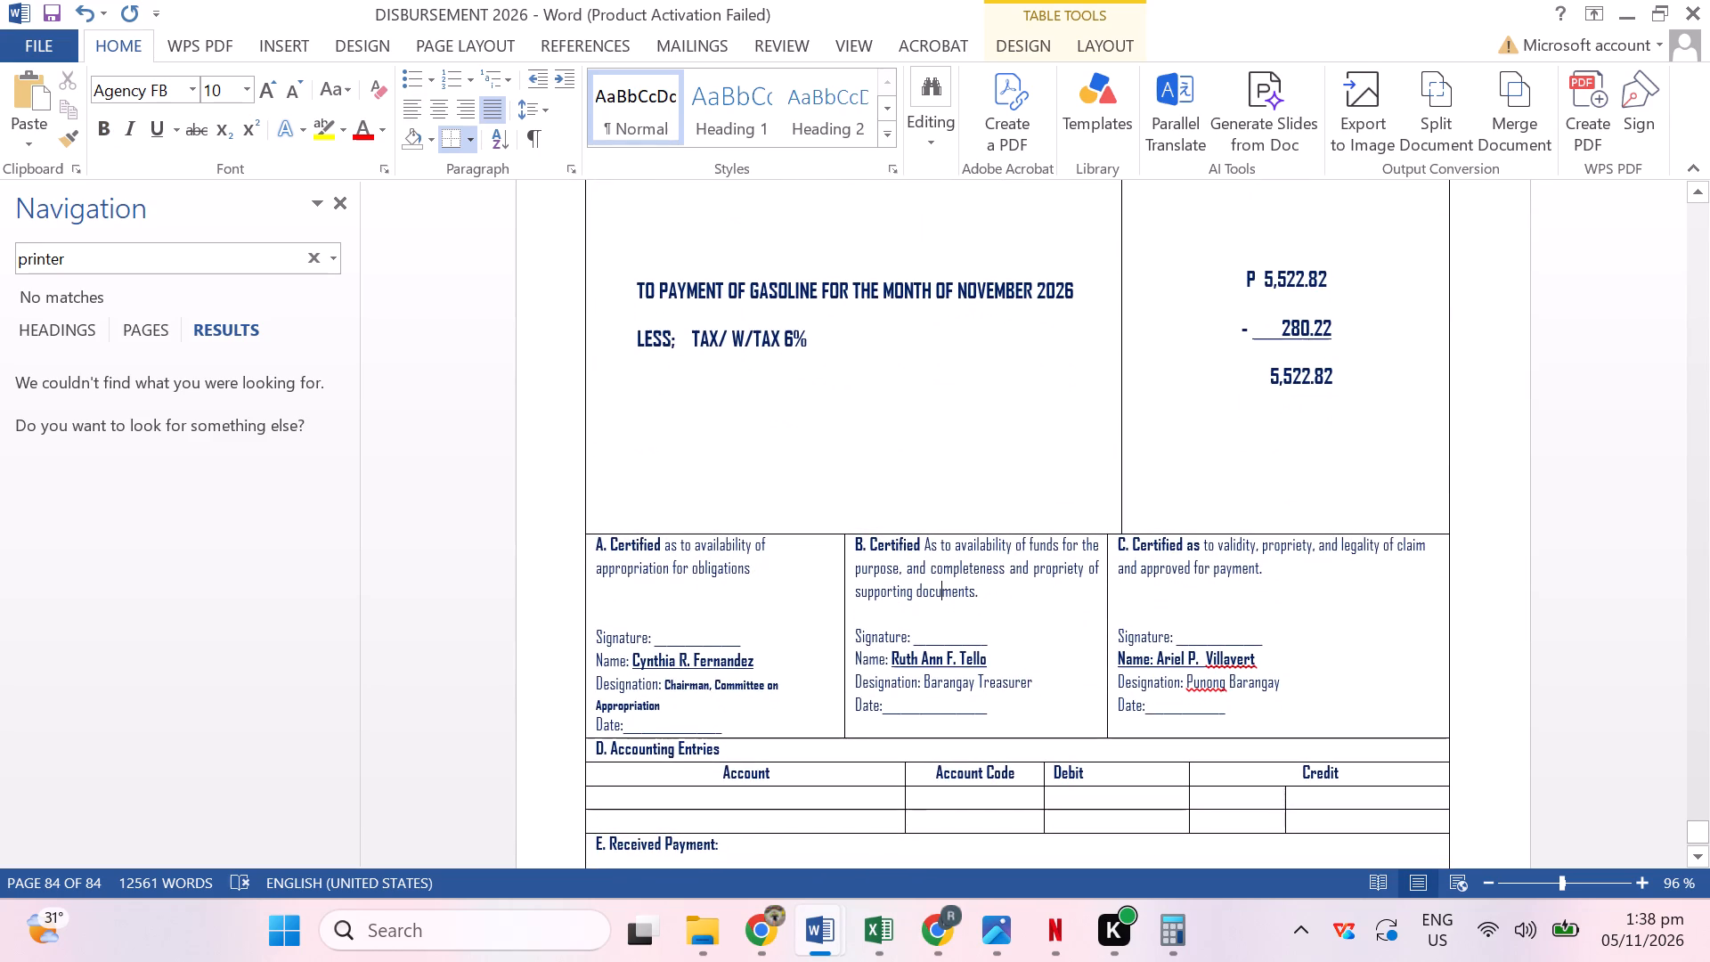
scroll(878, 589, down, 1)
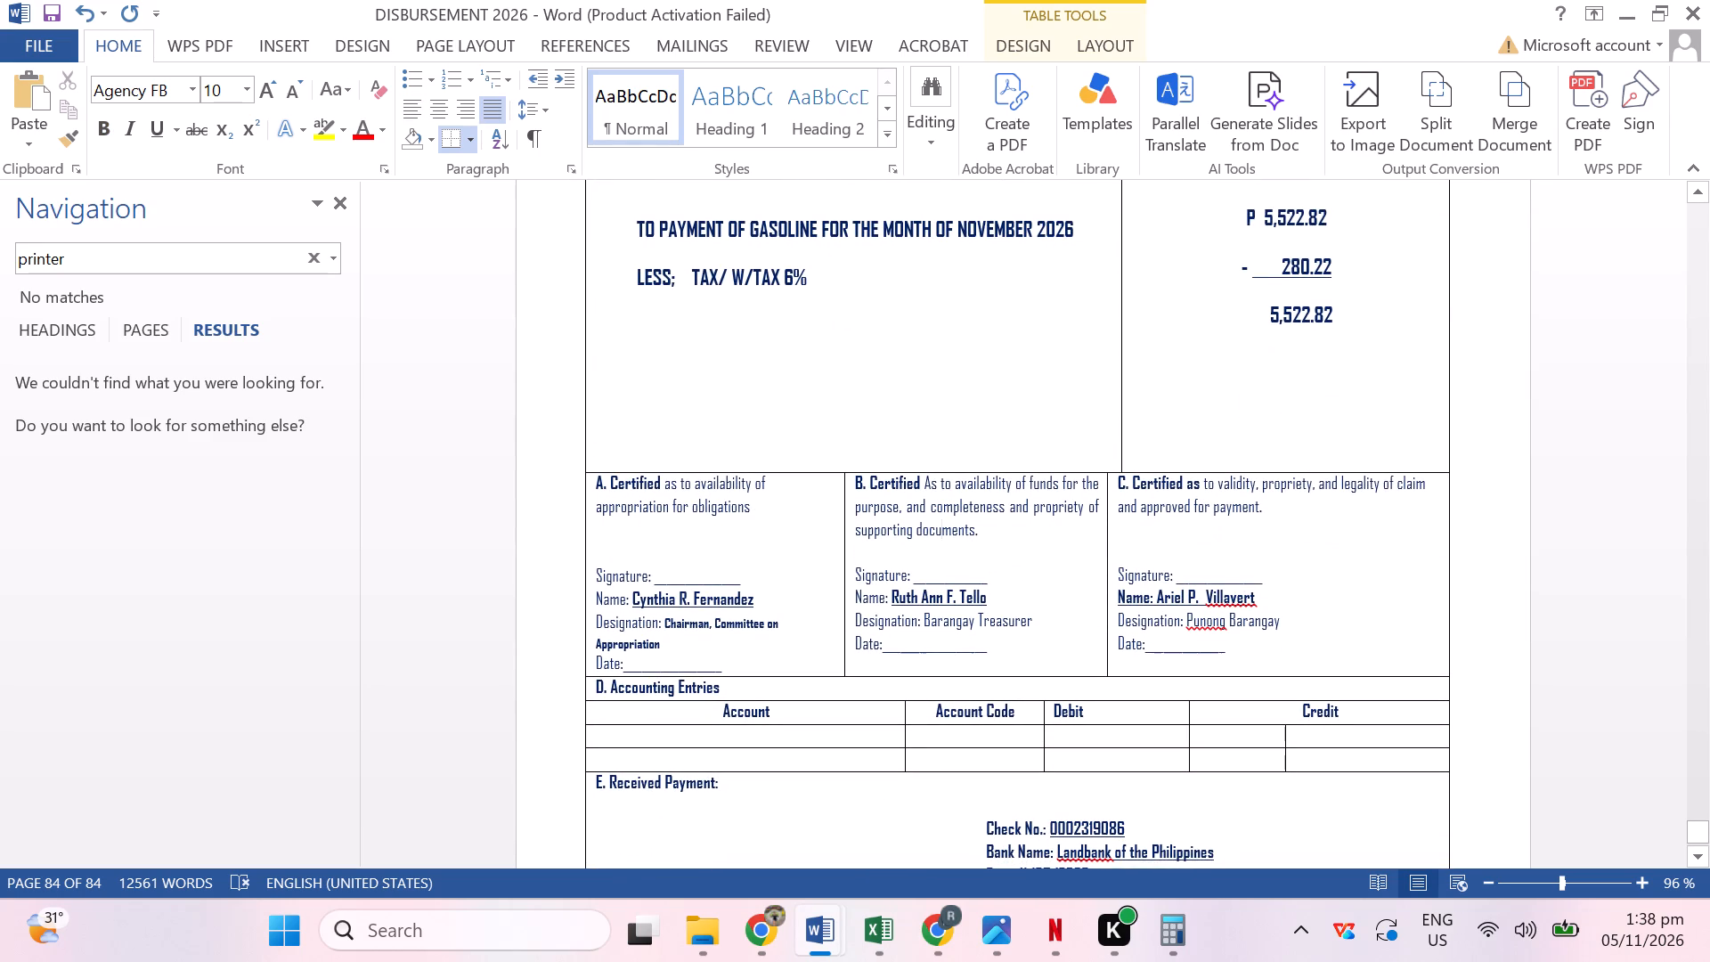
right_click(1204, 625)
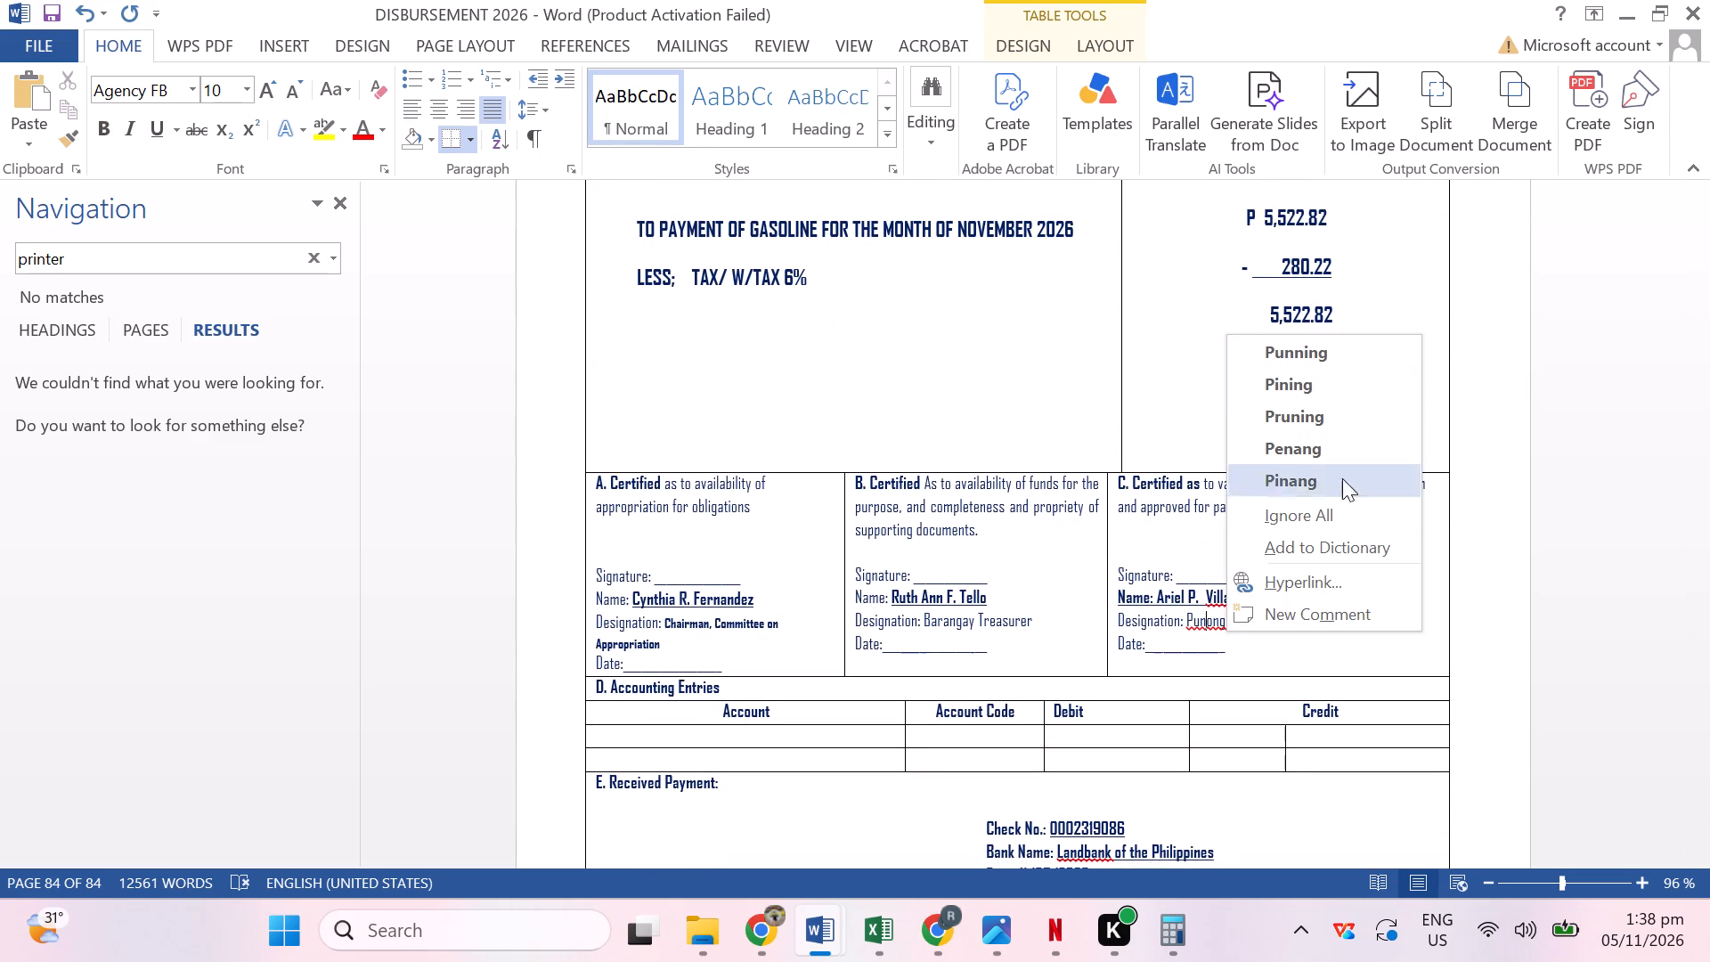
click(1326, 518)
Ignore all spelling flags for the word "Landbank" in the Received Payment section's bank name.
scroll(1085, 701, down, 3)
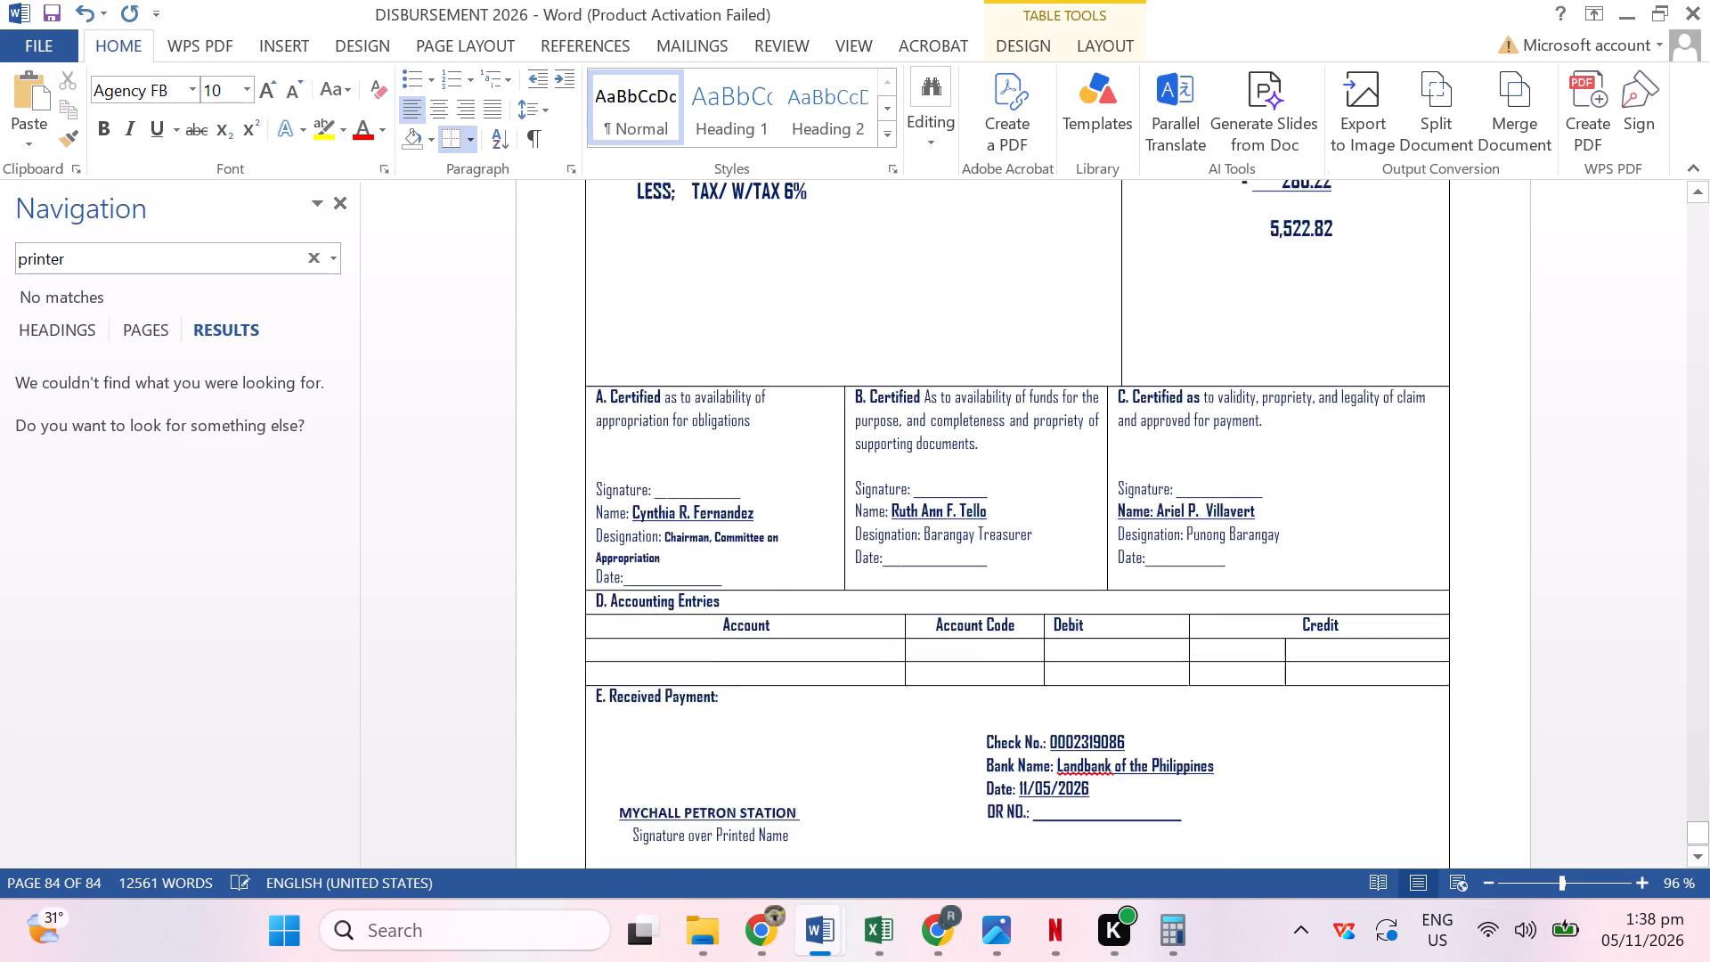
right_click(1086, 670)
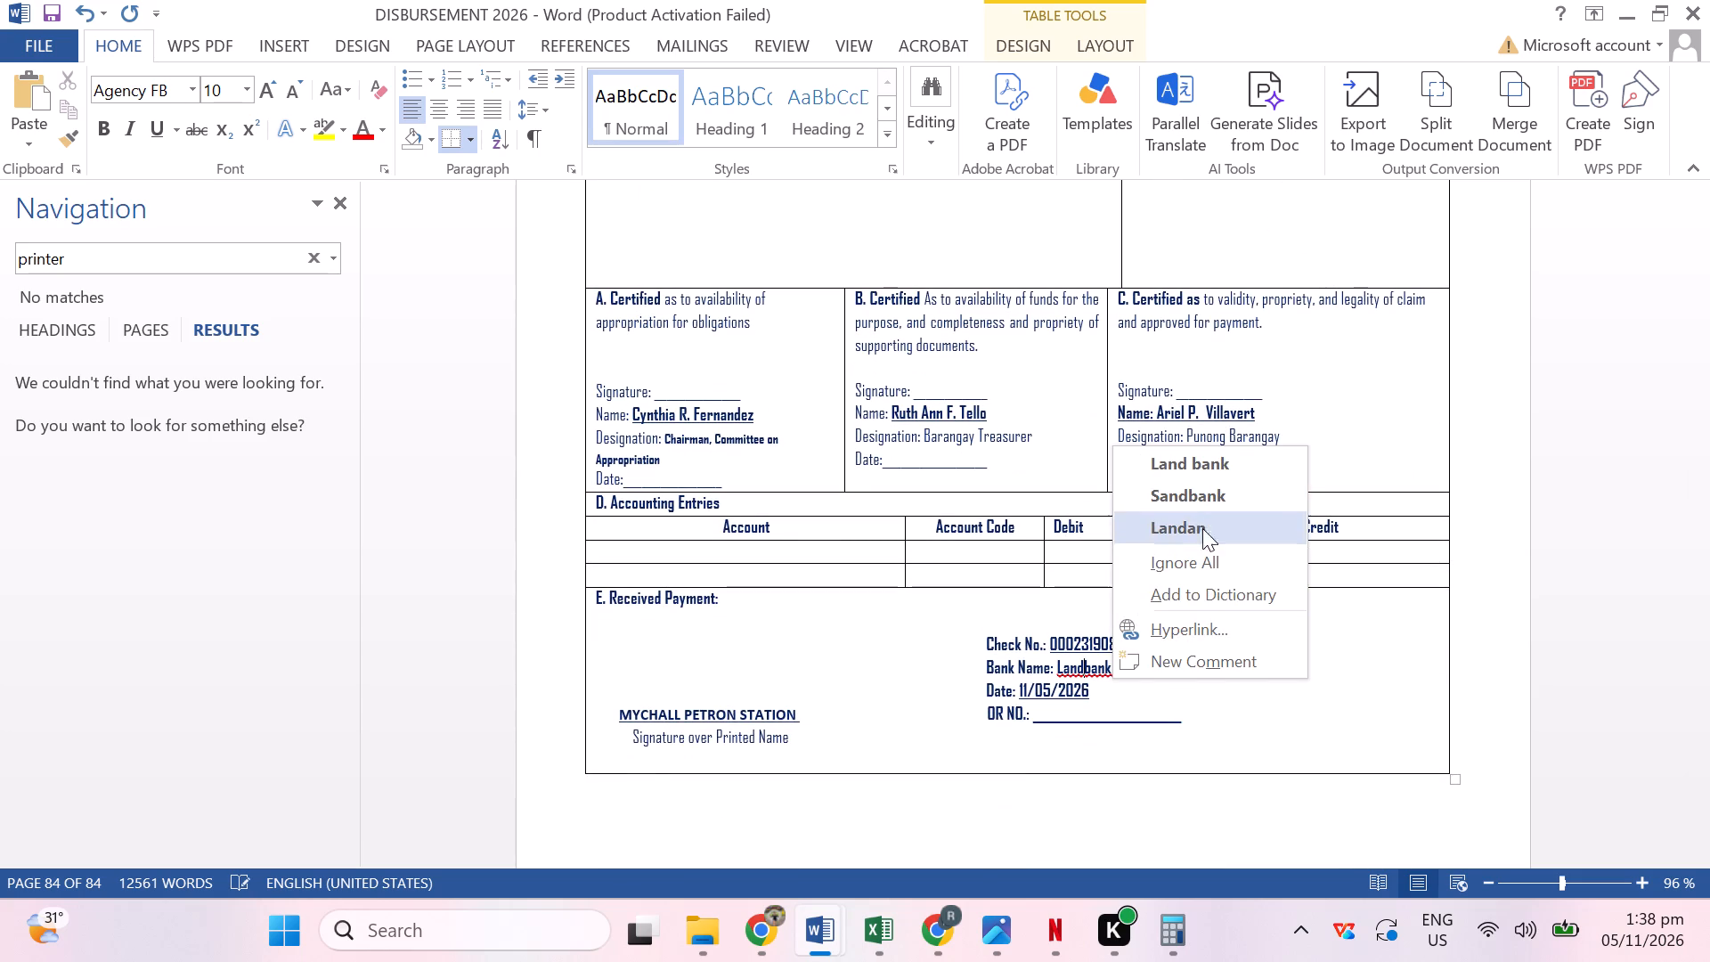
click(1208, 558)
click(902, 721)
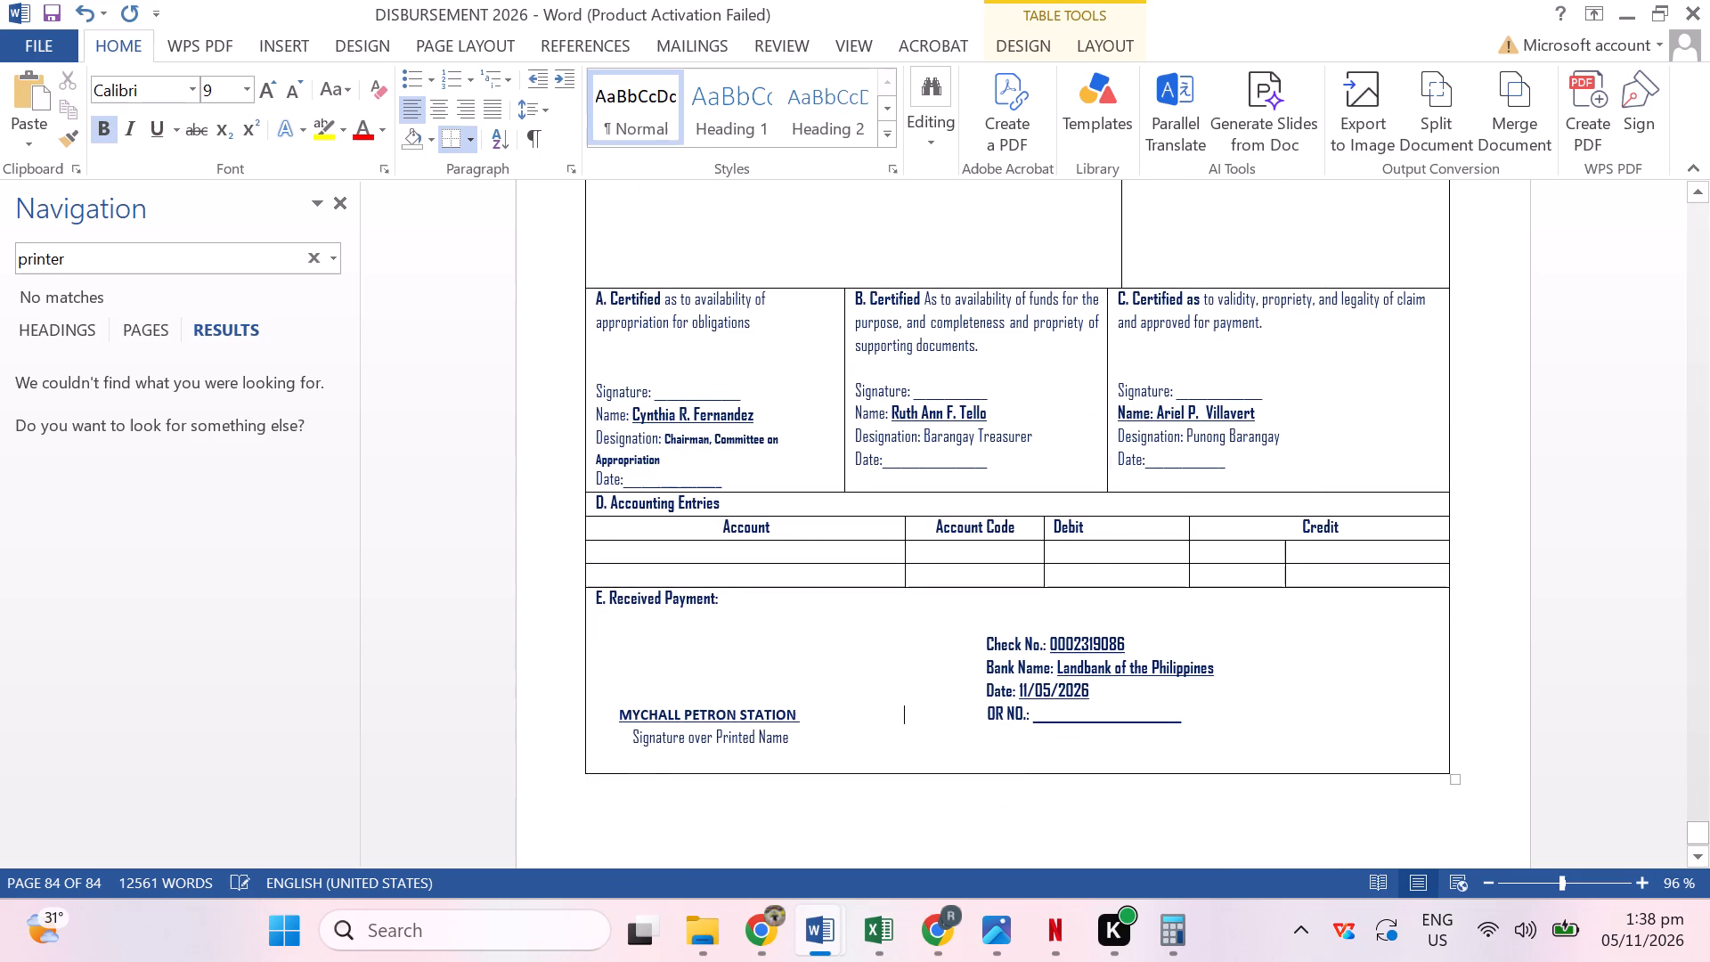
Set the font size of "MYCHALL PETRON STATION" above "Signature over Printed Name" to 11.
scroll(885, 689, down, 7)
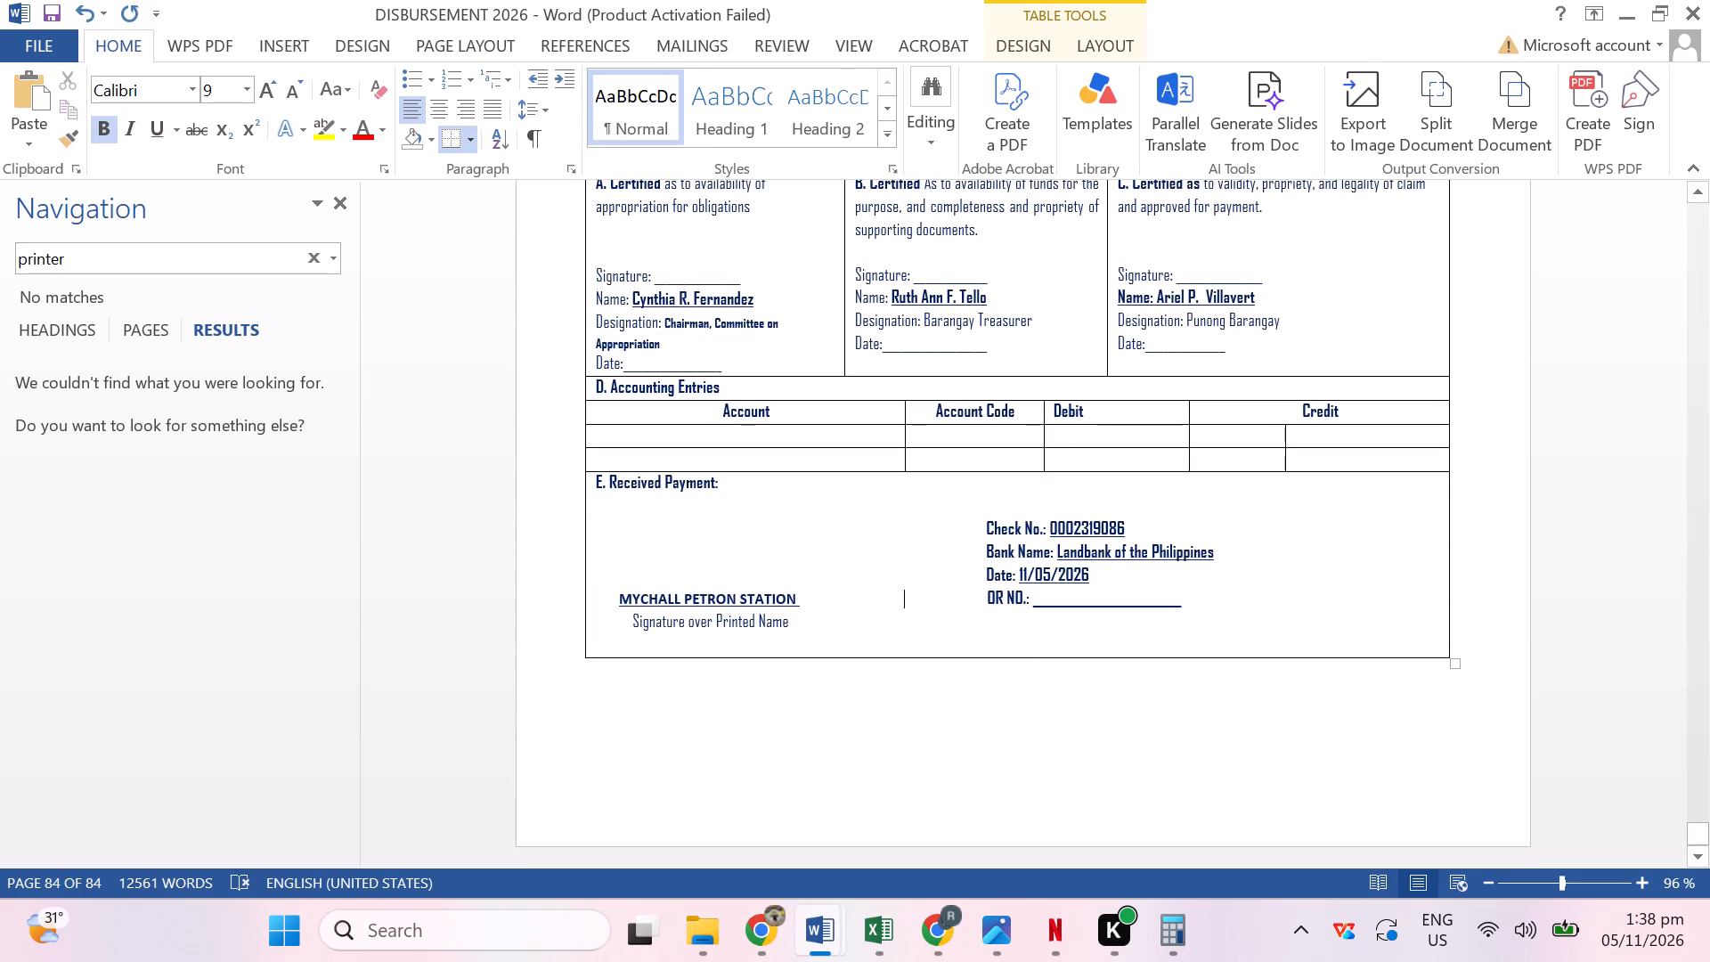
click(627, 592)
click(616, 594)
drag(616, 594, 709, 586)
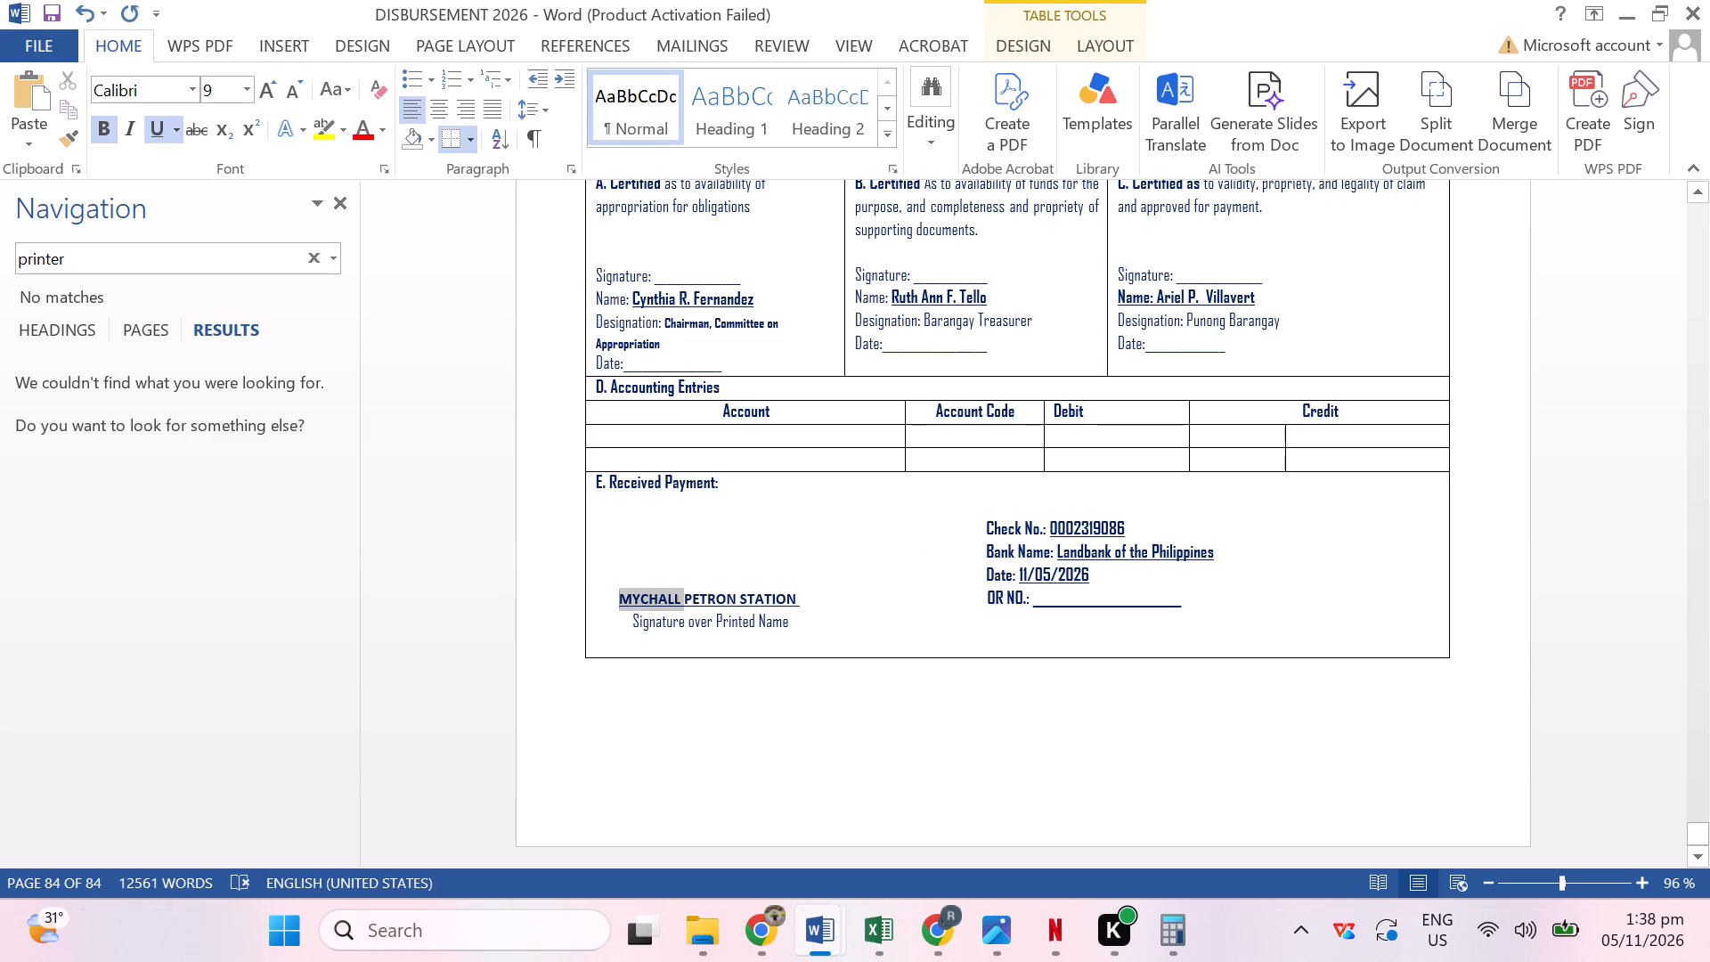
drag(709, 586, 785, 597)
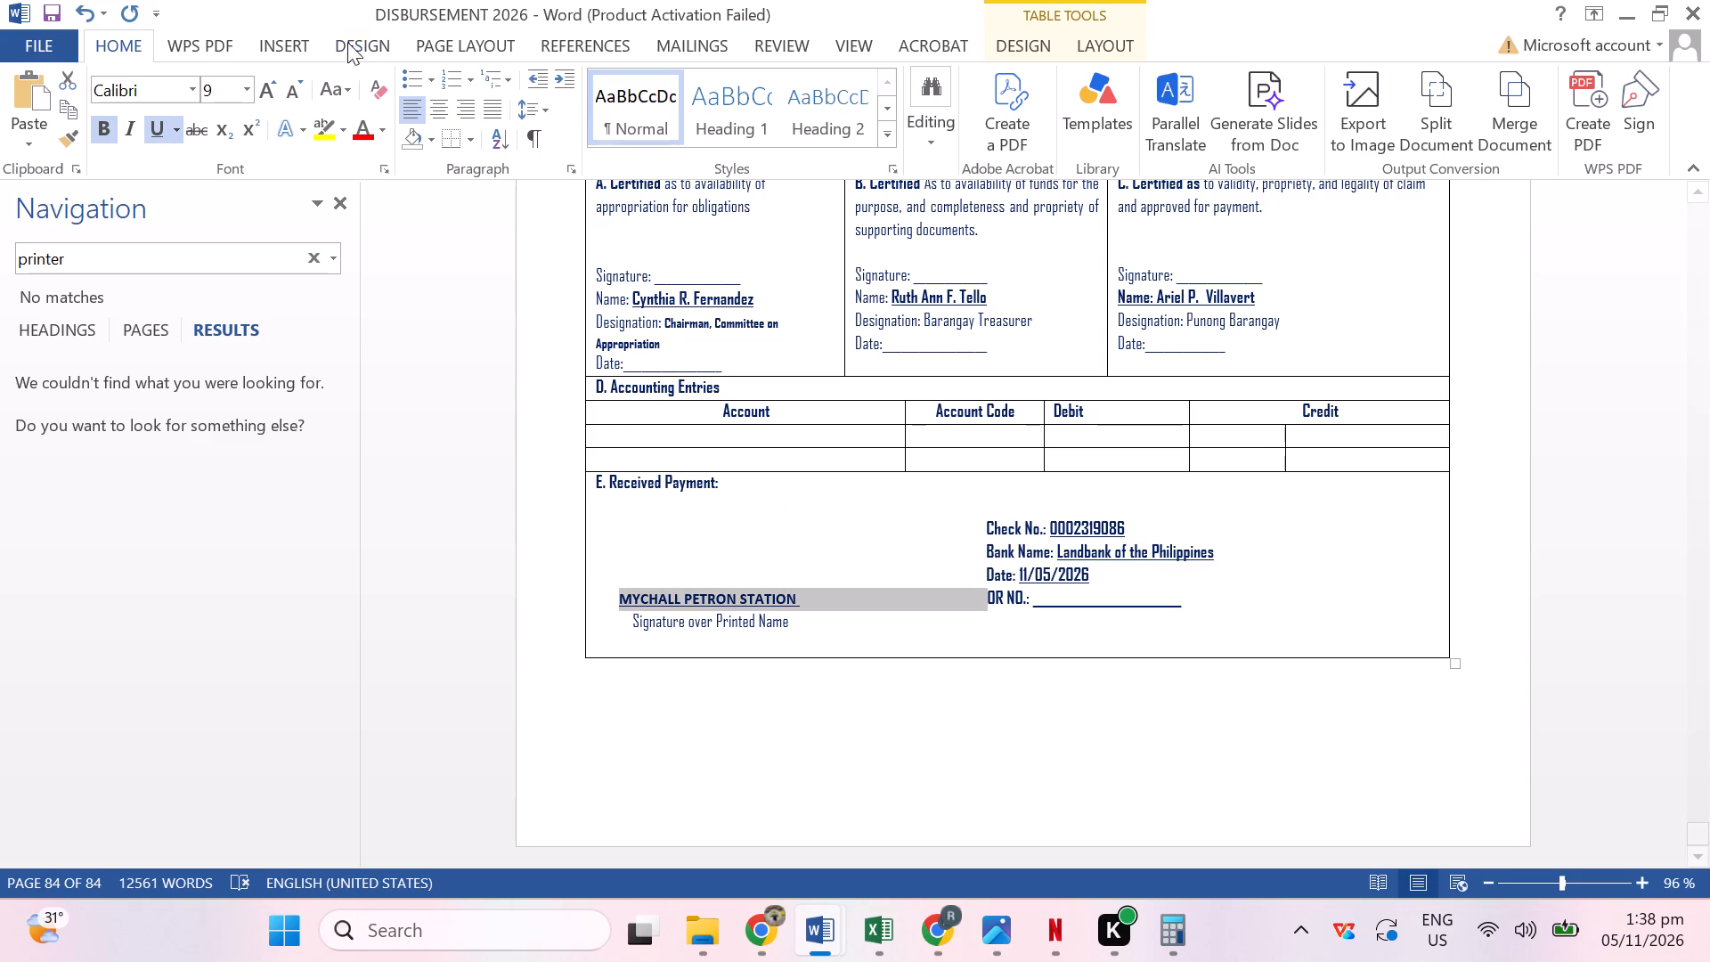
click(247, 91)
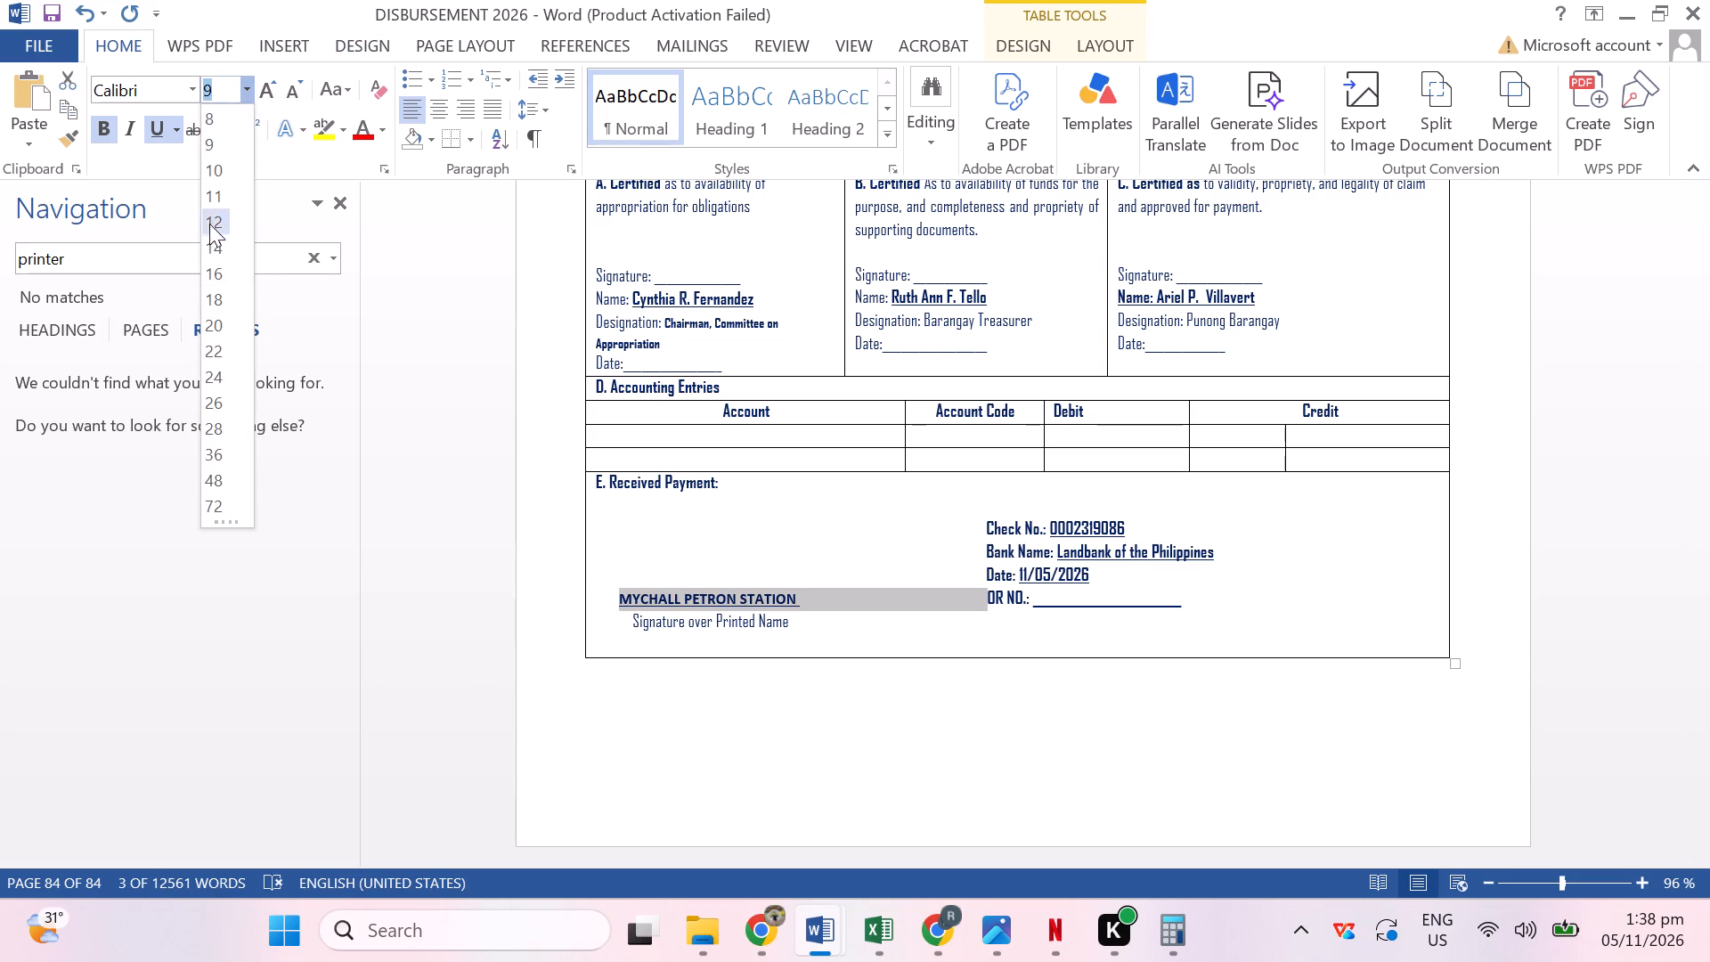
click(212, 202)
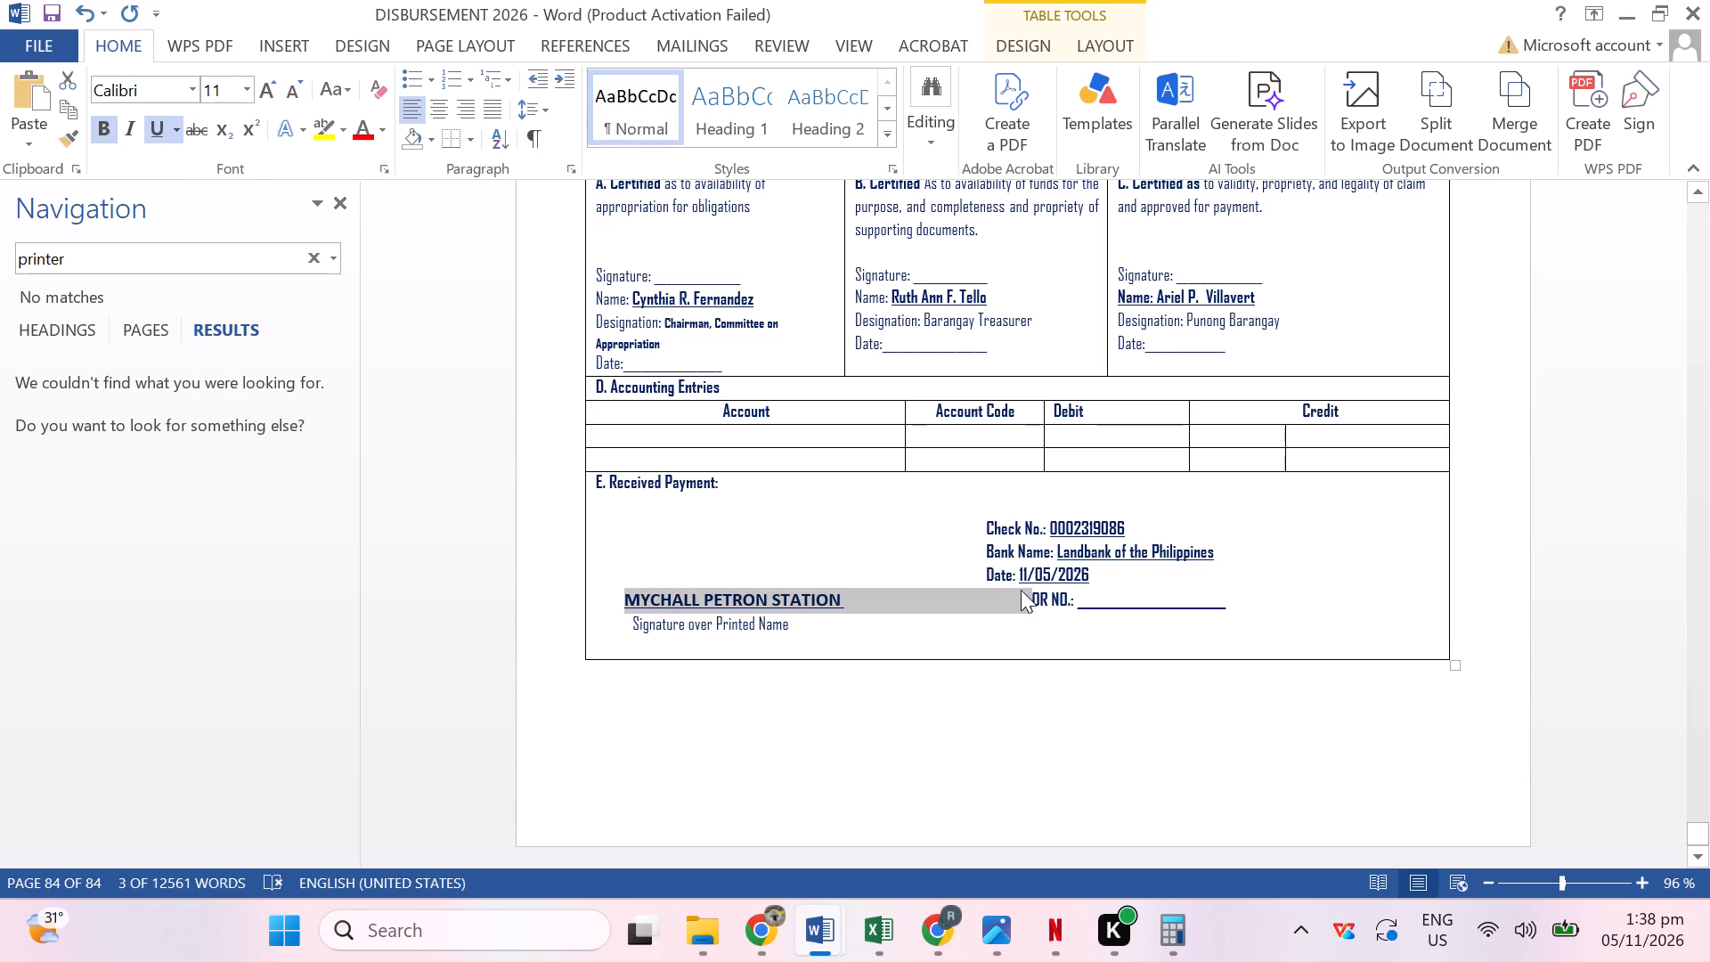
Remove the extra spaces before "OR NO.:" so it lines up with the Date line above it.
click(1006, 598)
click(1025, 601)
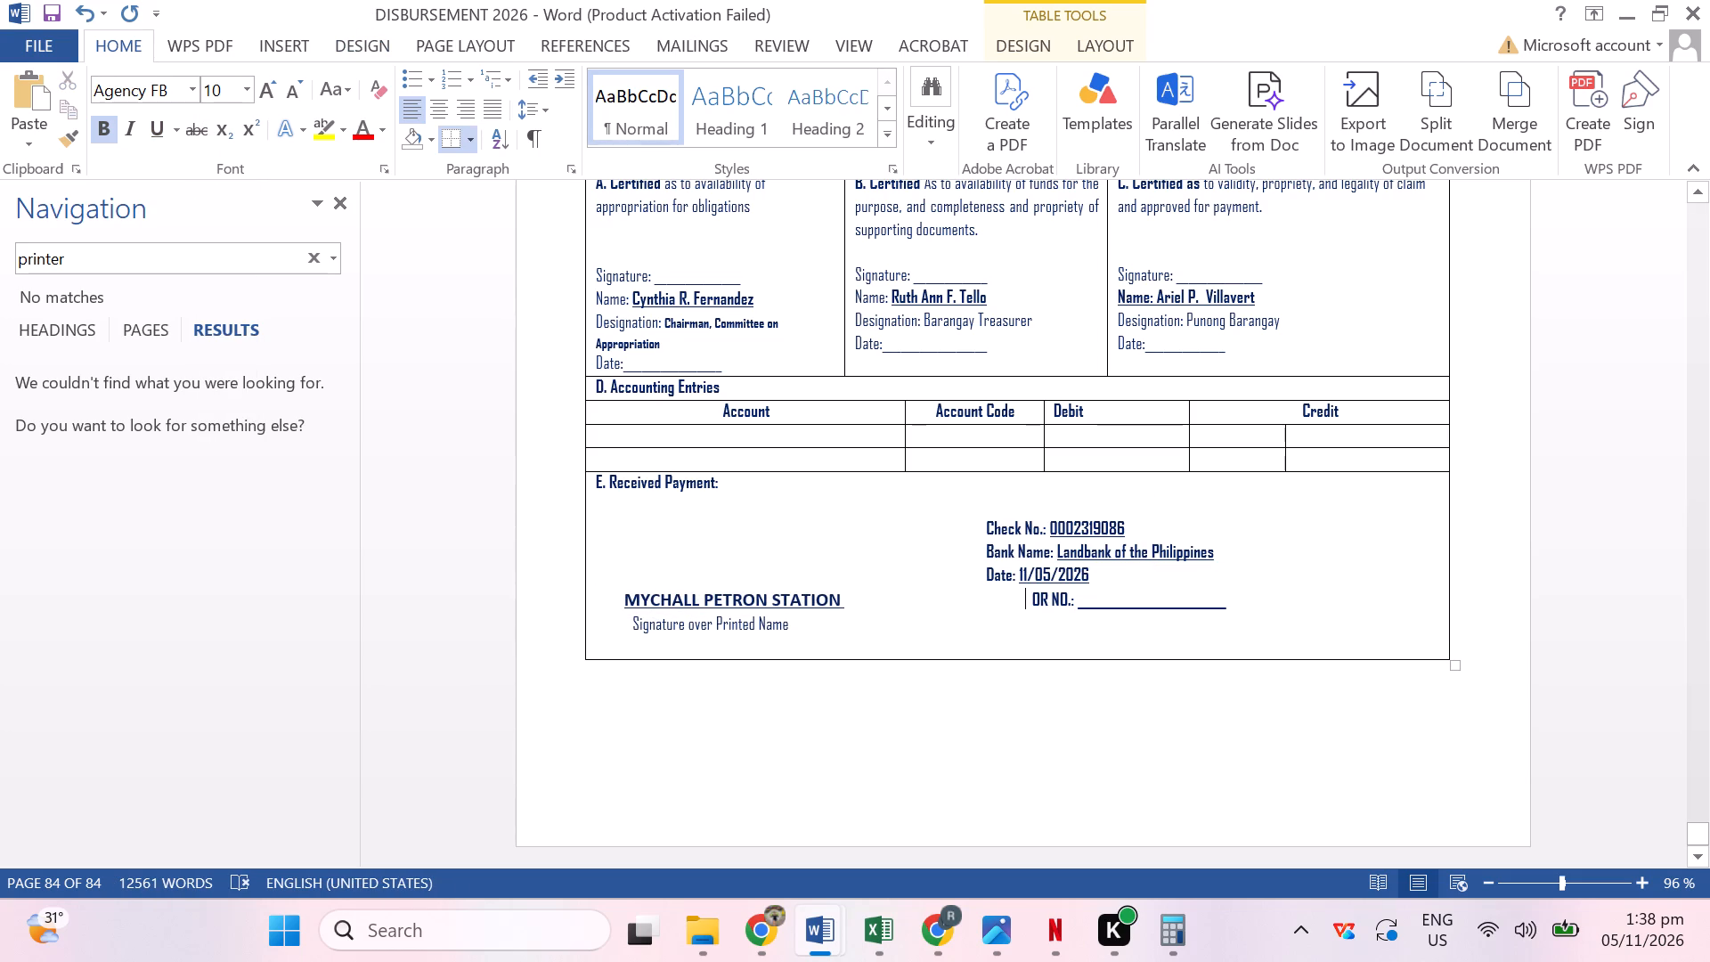
key(Right)
key(Right)
key(BackSpace)
key(BackSpace)
key(BackSpace)
key(BackSpace)
key(BackSpace)
key(BackSpace)
key(BackSpace)
key(BackSpace)
key(BackSpace)
key(BackSpace)
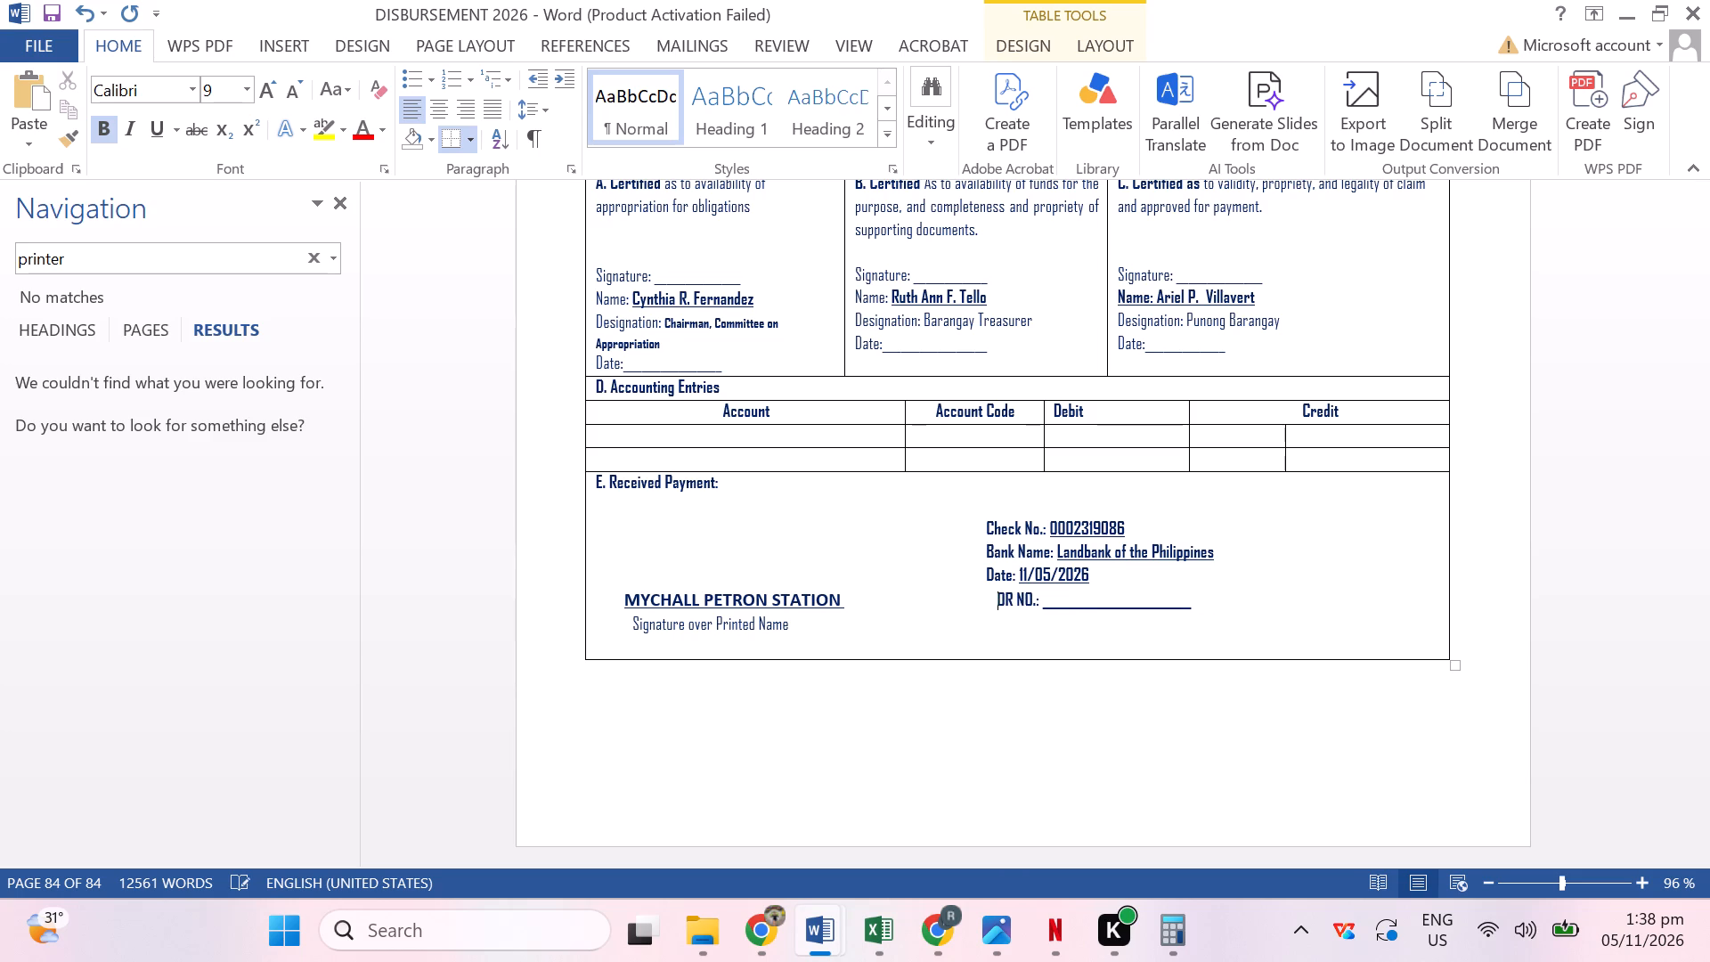
key(BackSpace)
key(BackSpace)
key(BackSpace)
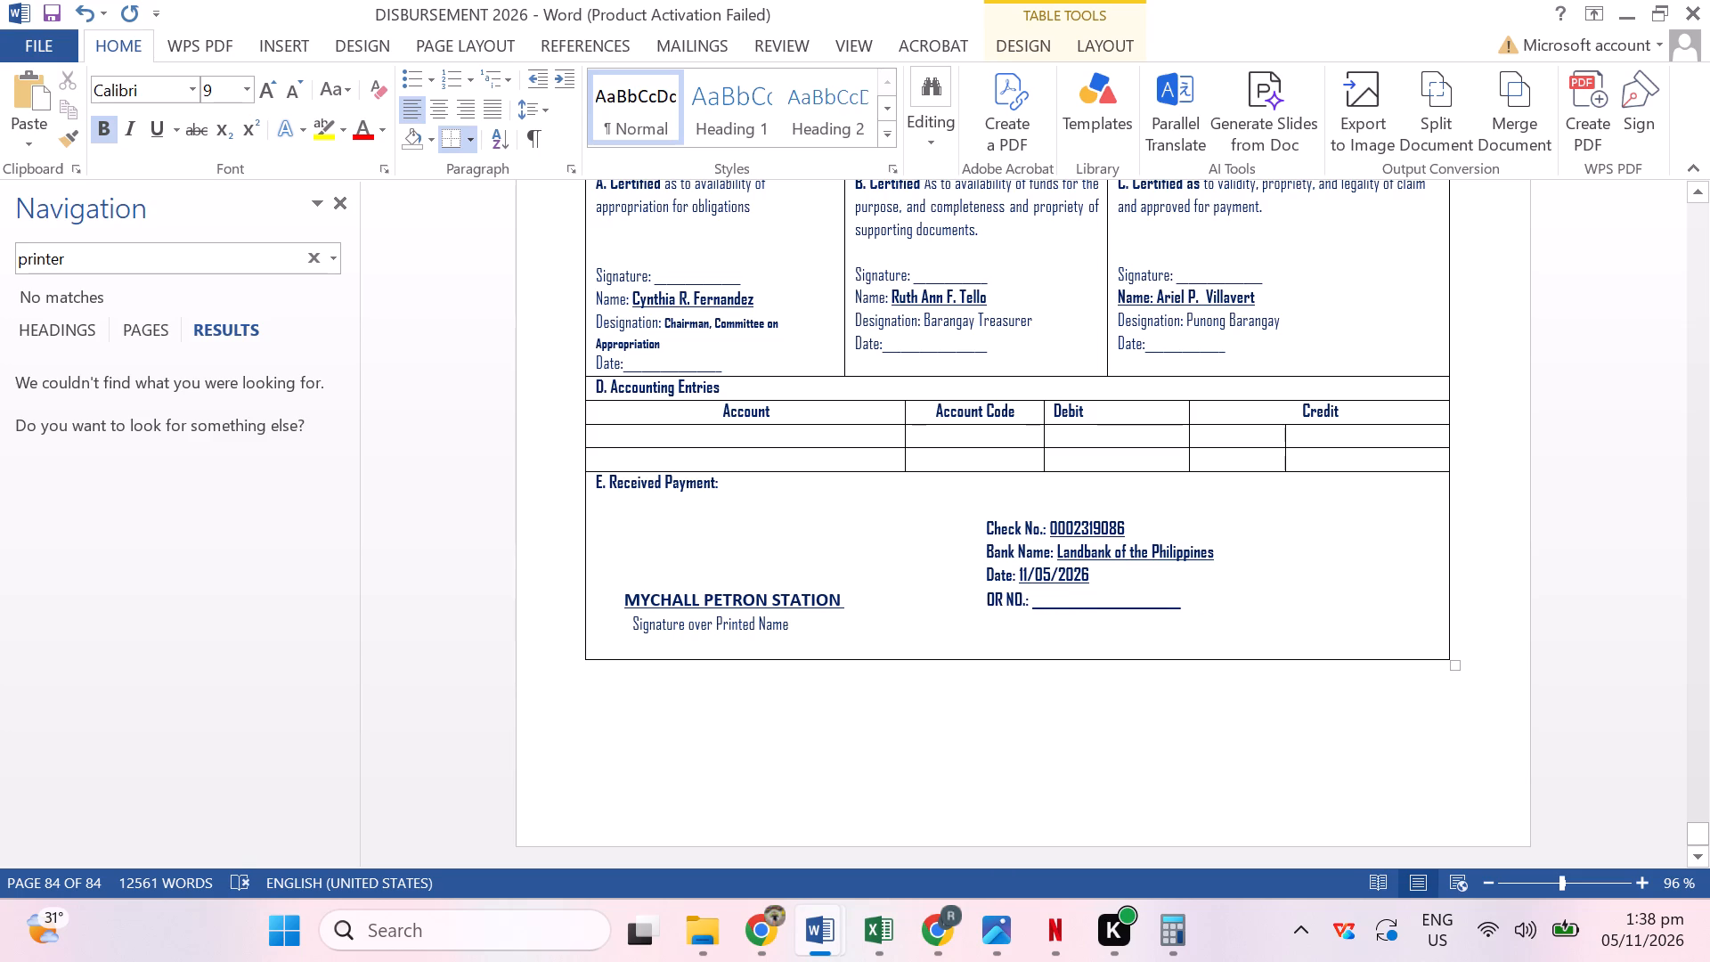
Delete "TAX/" from the deduction line in Particulars so it reads "LESS; W/TAX 6%".
scroll(1171, 614, up, 10)
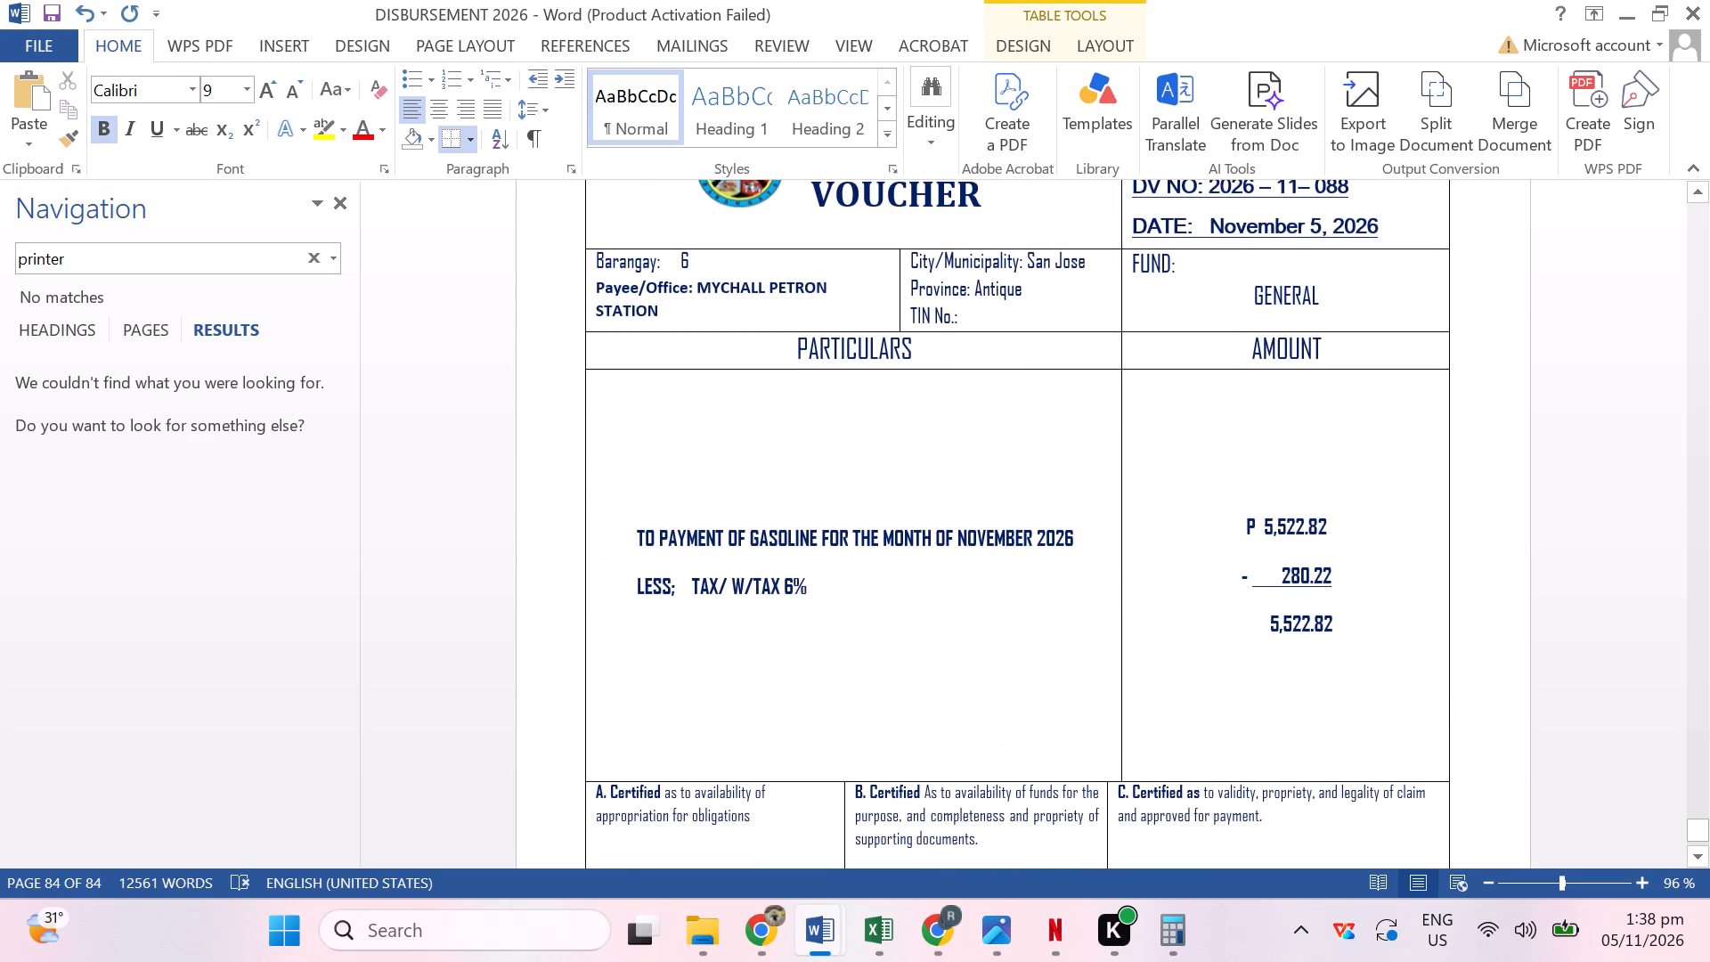
drag(731, 589, 702, 591)
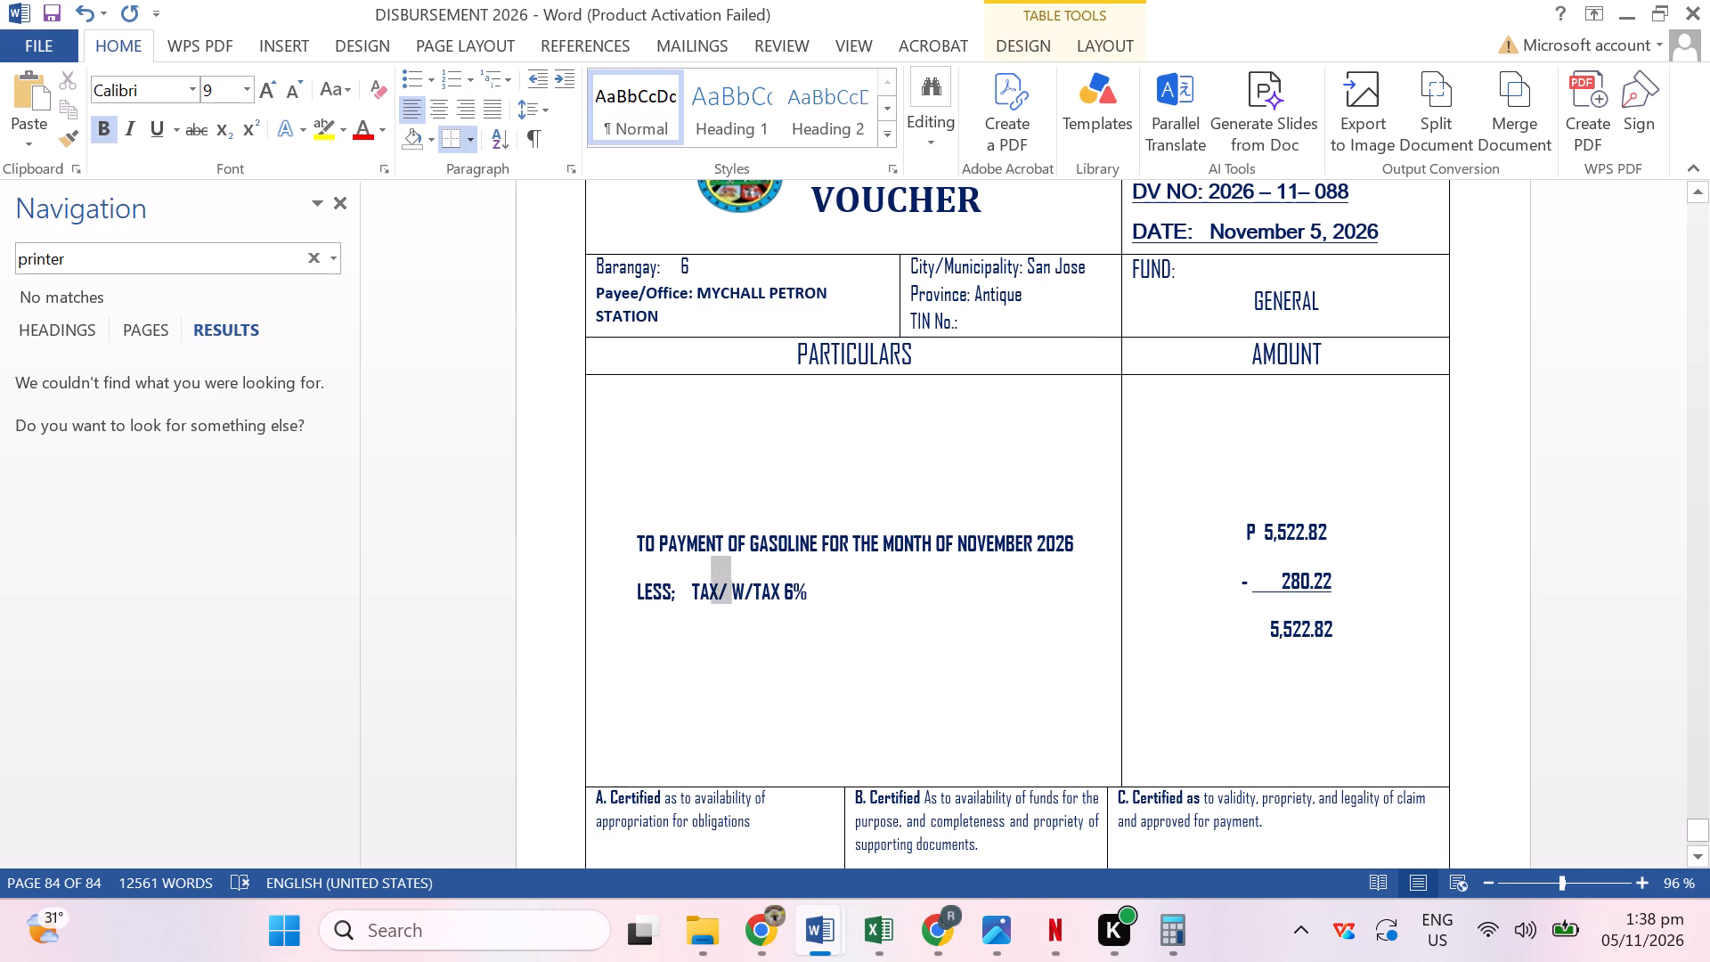
drag(702, 591, 695, 587)
key(BackSpace)
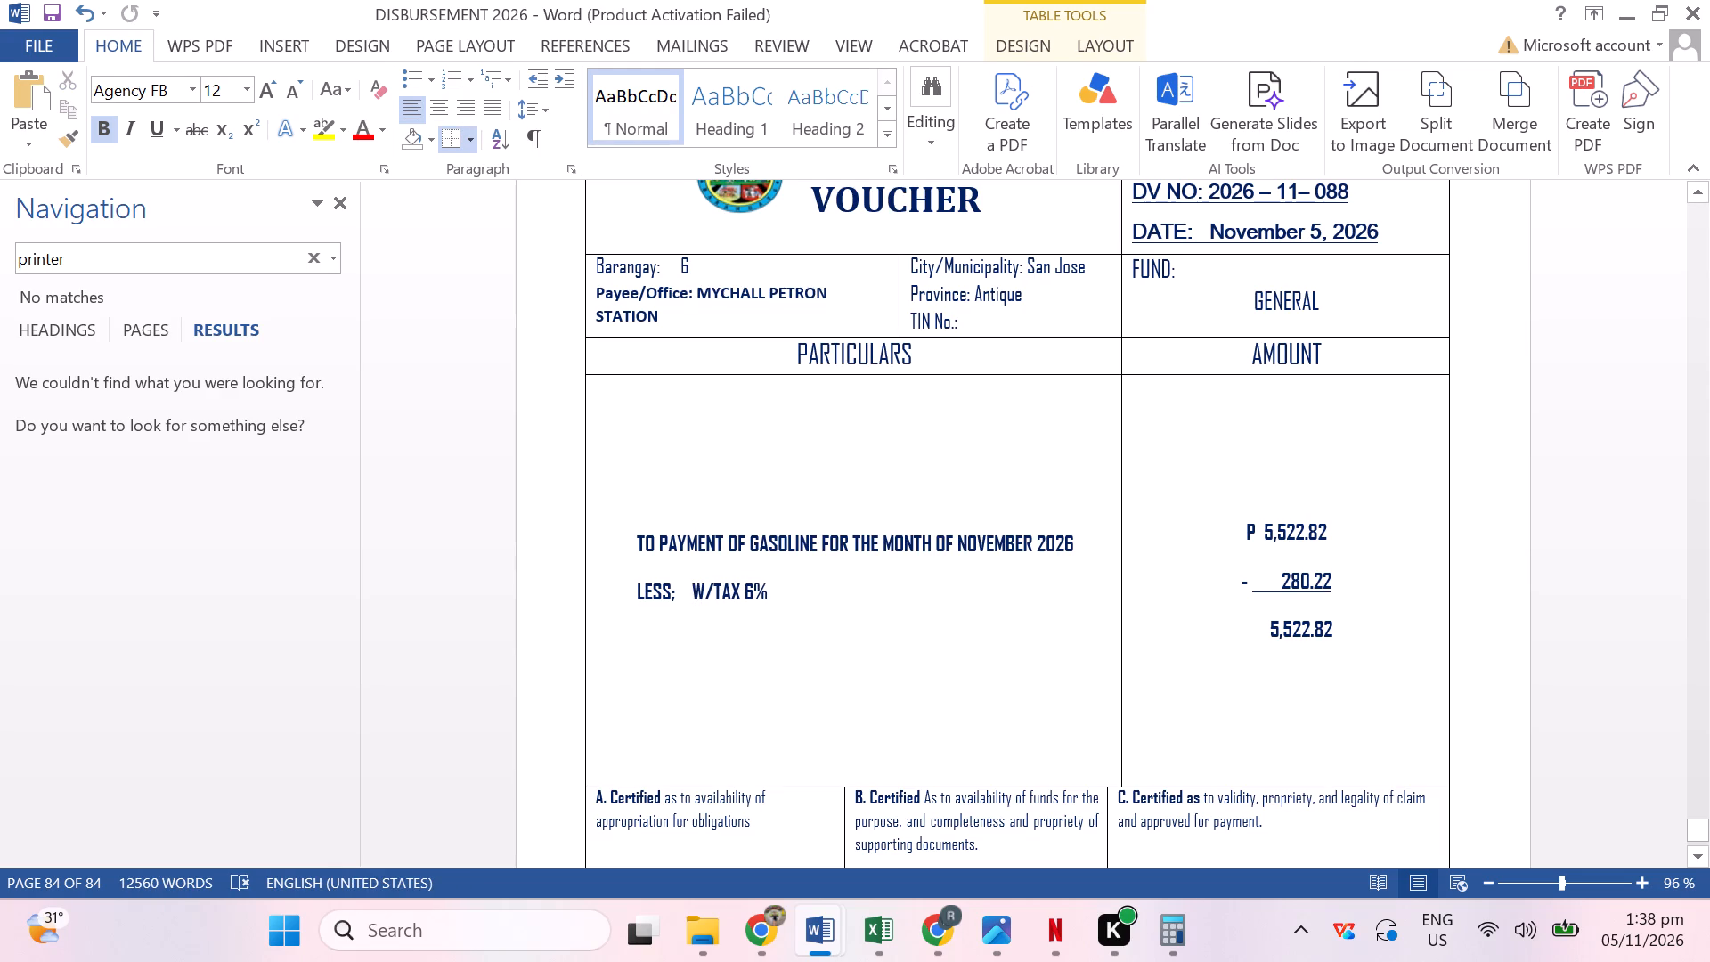
Change the net amount under the tax deduction in the Amount column to 5,242.82.
click(1307, 652)
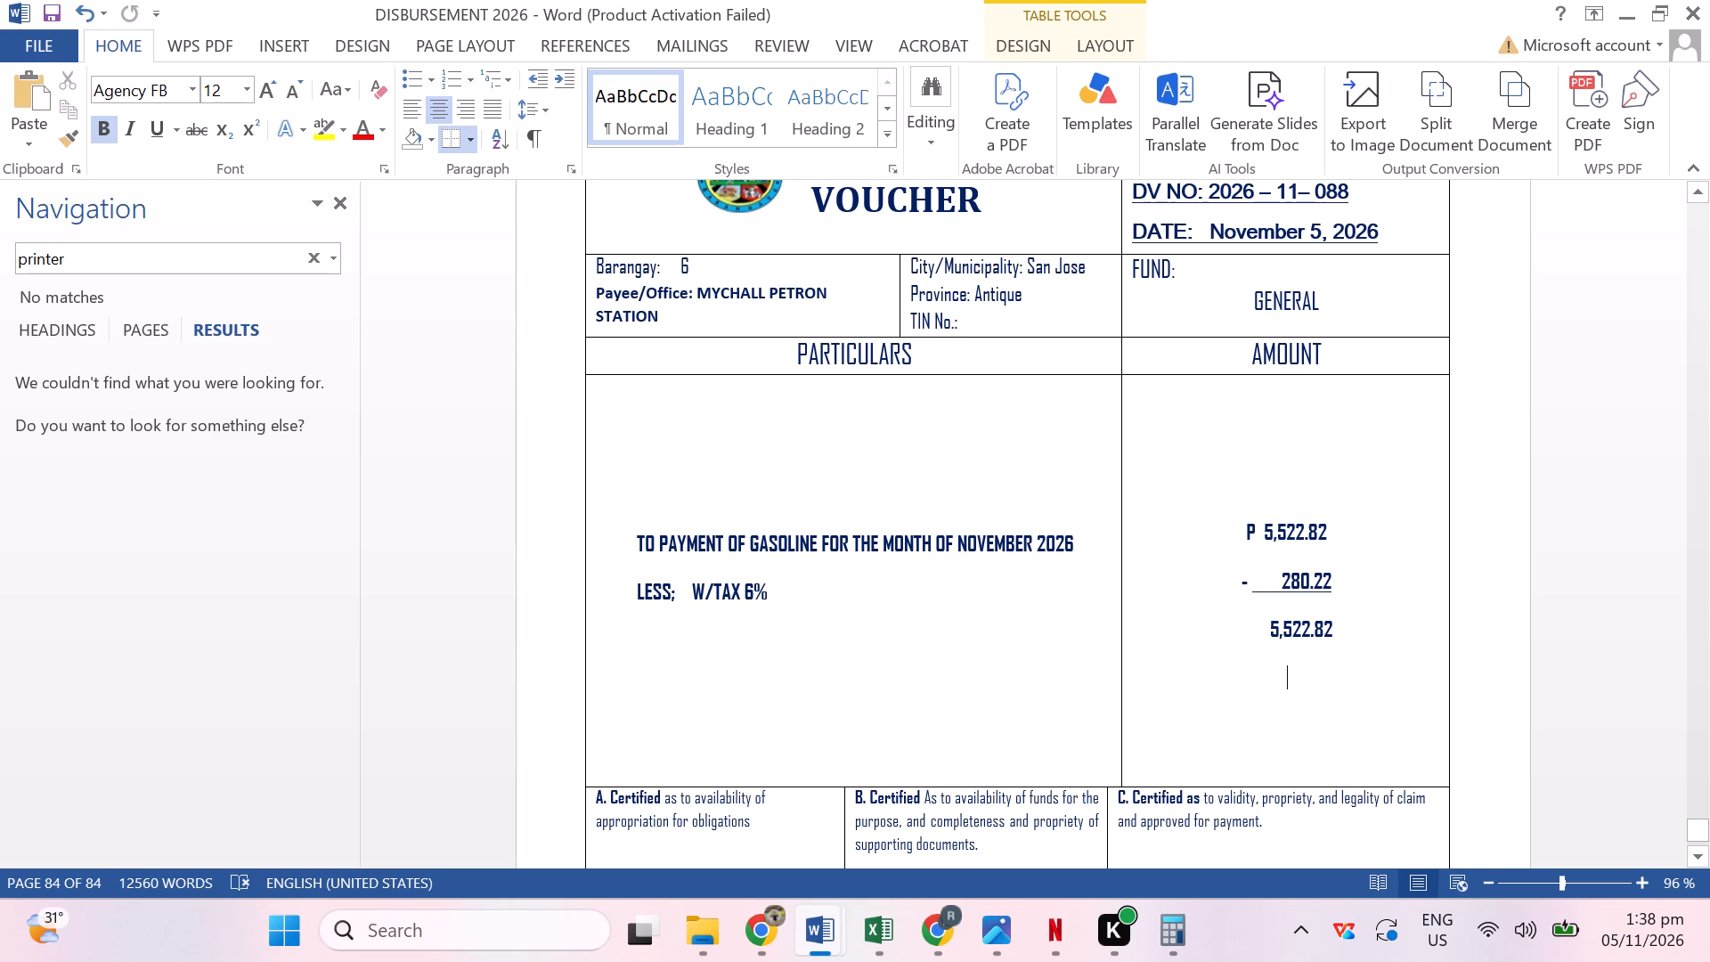
drag(1280, 635, 1322, 633)
click(1339, 638)
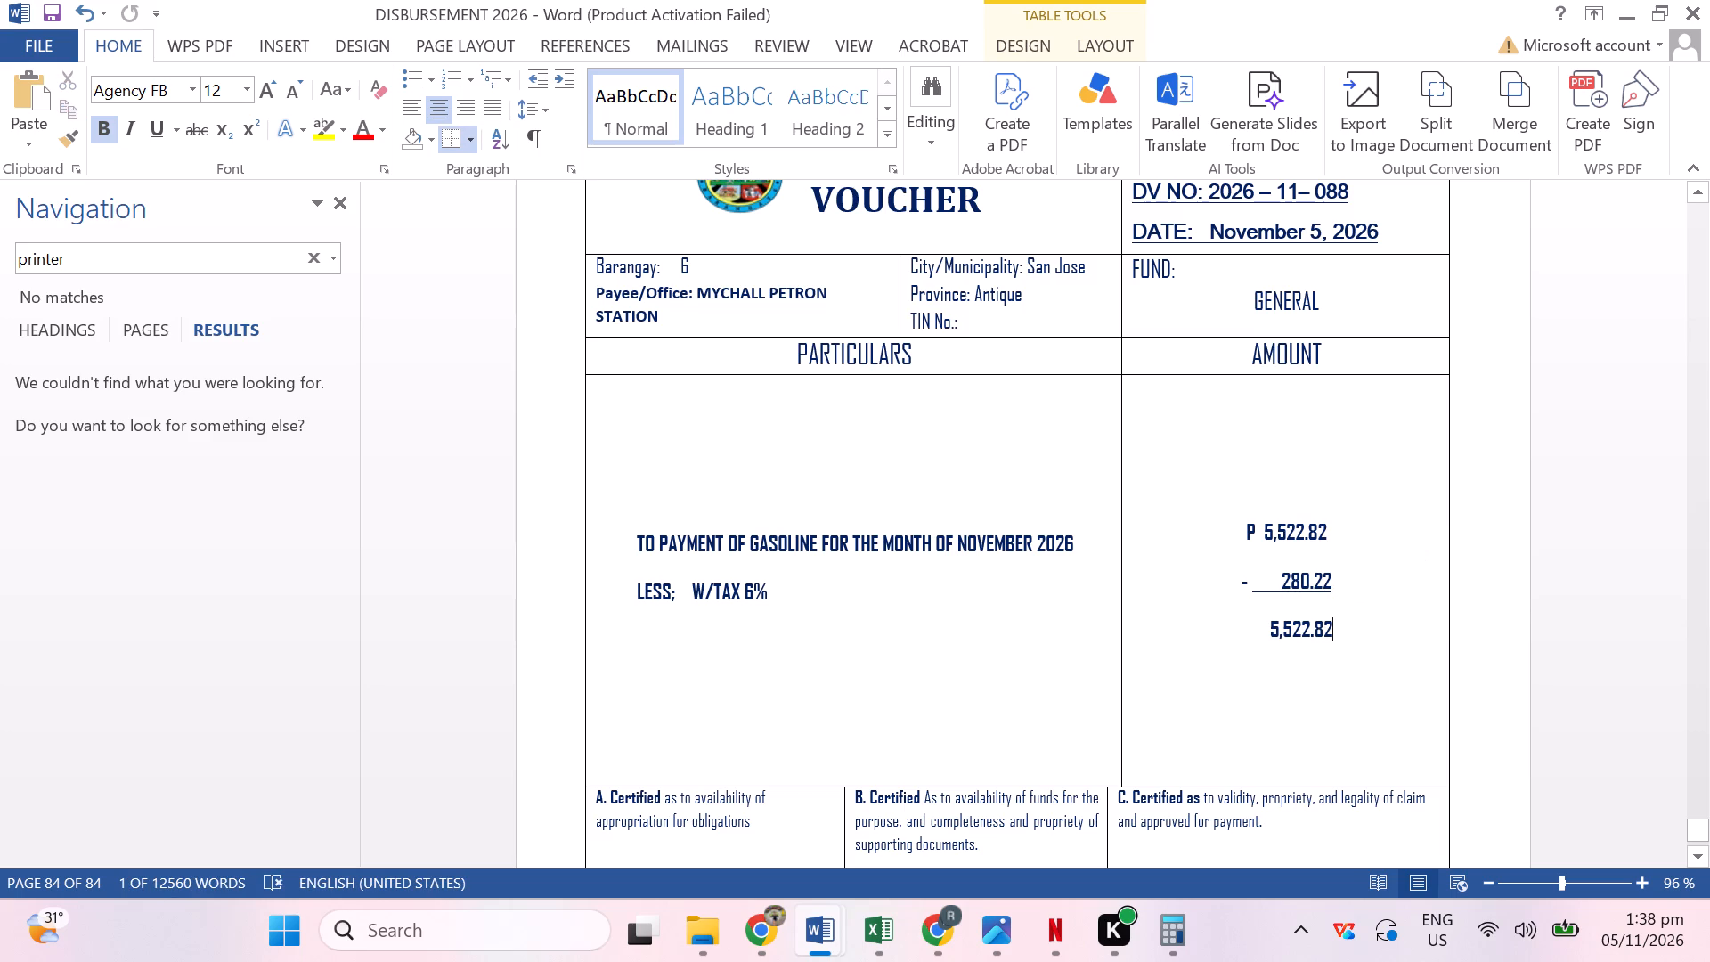
drag(1282, 624, 1309, 619)
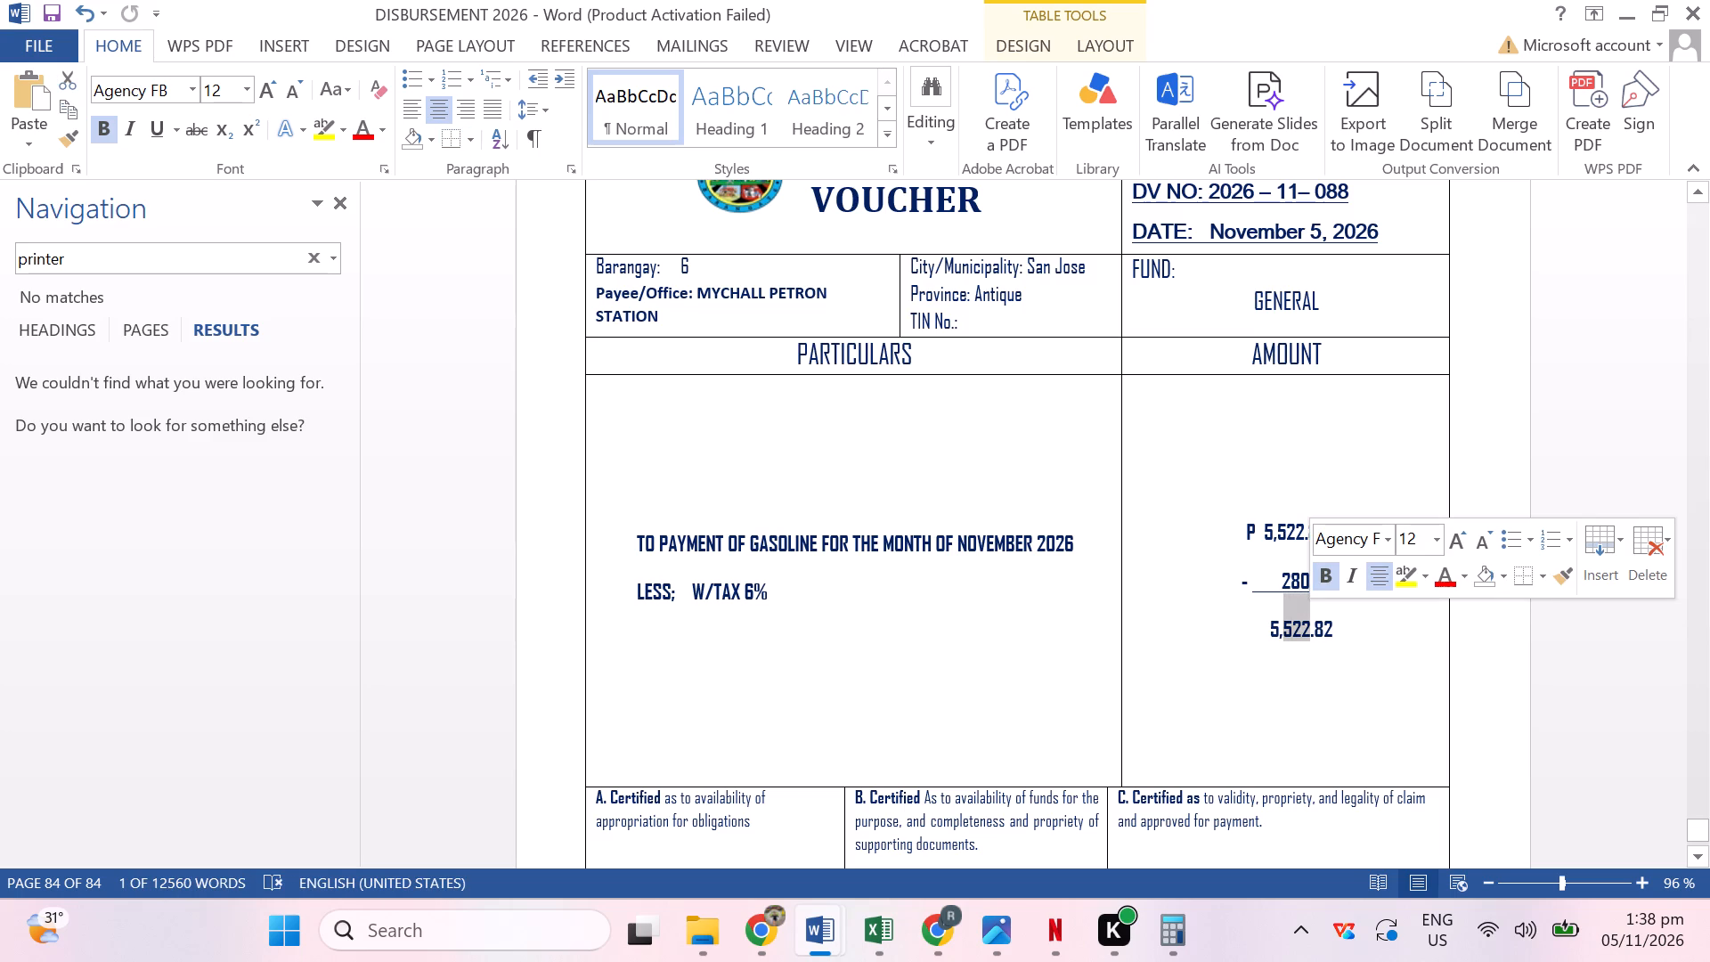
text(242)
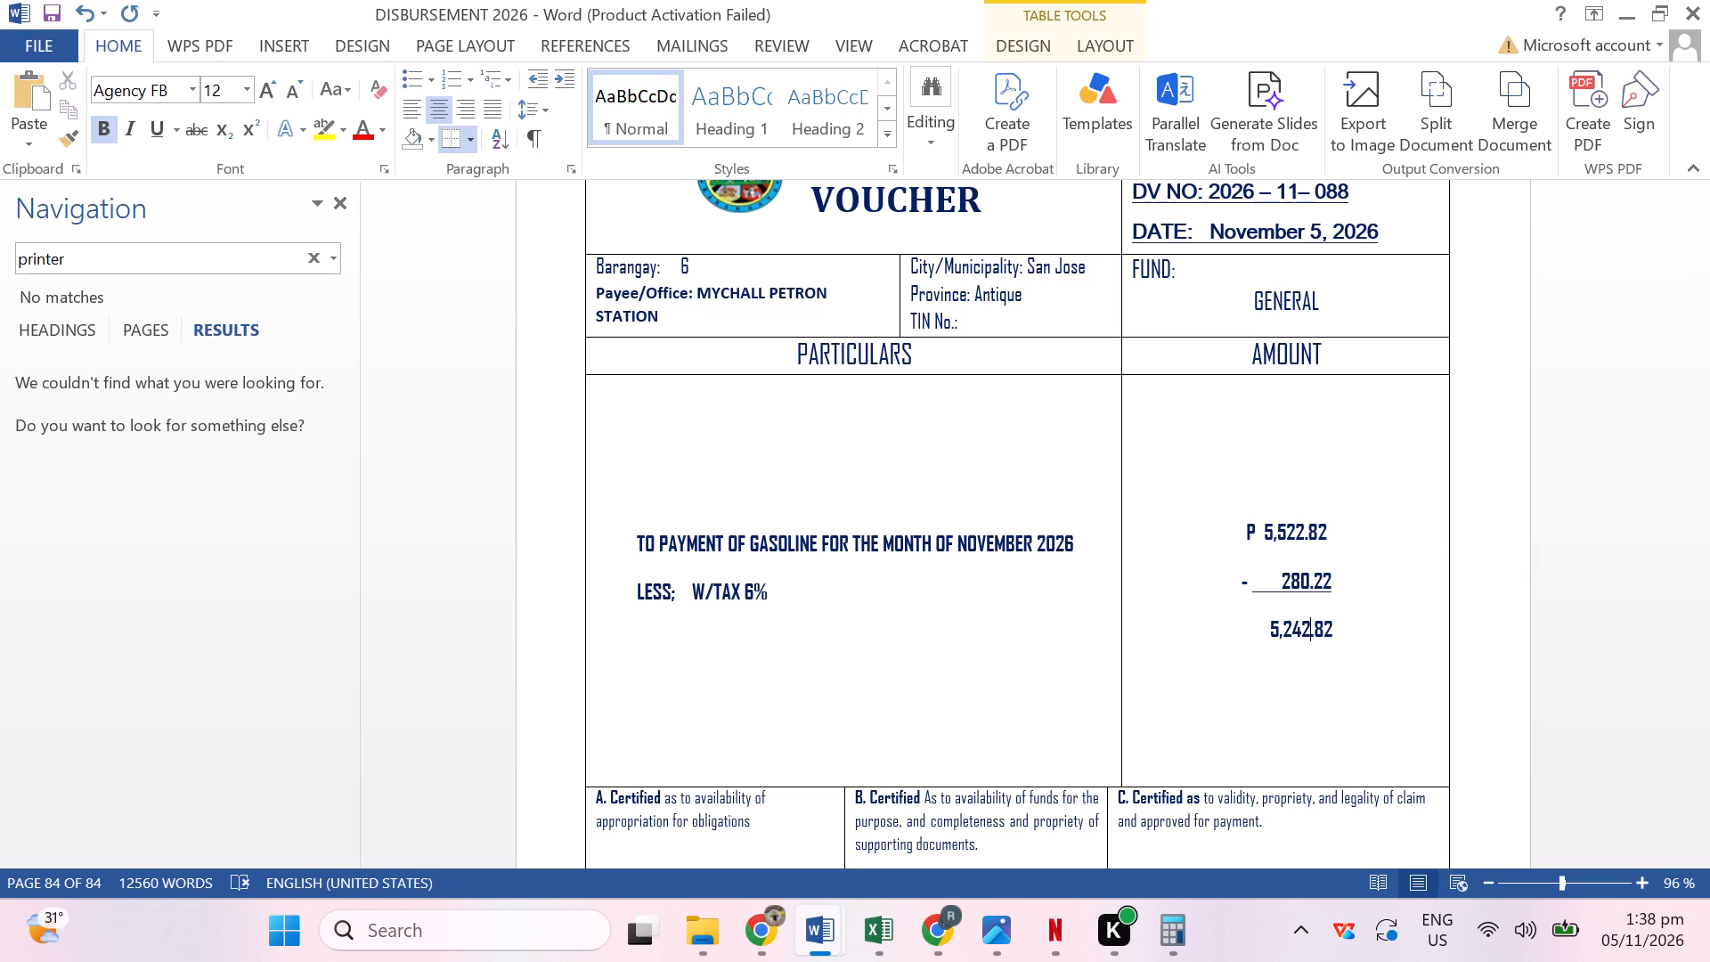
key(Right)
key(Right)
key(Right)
Change the withholding tax deduction in the Amount column to 280.82.
click(1323, 591)
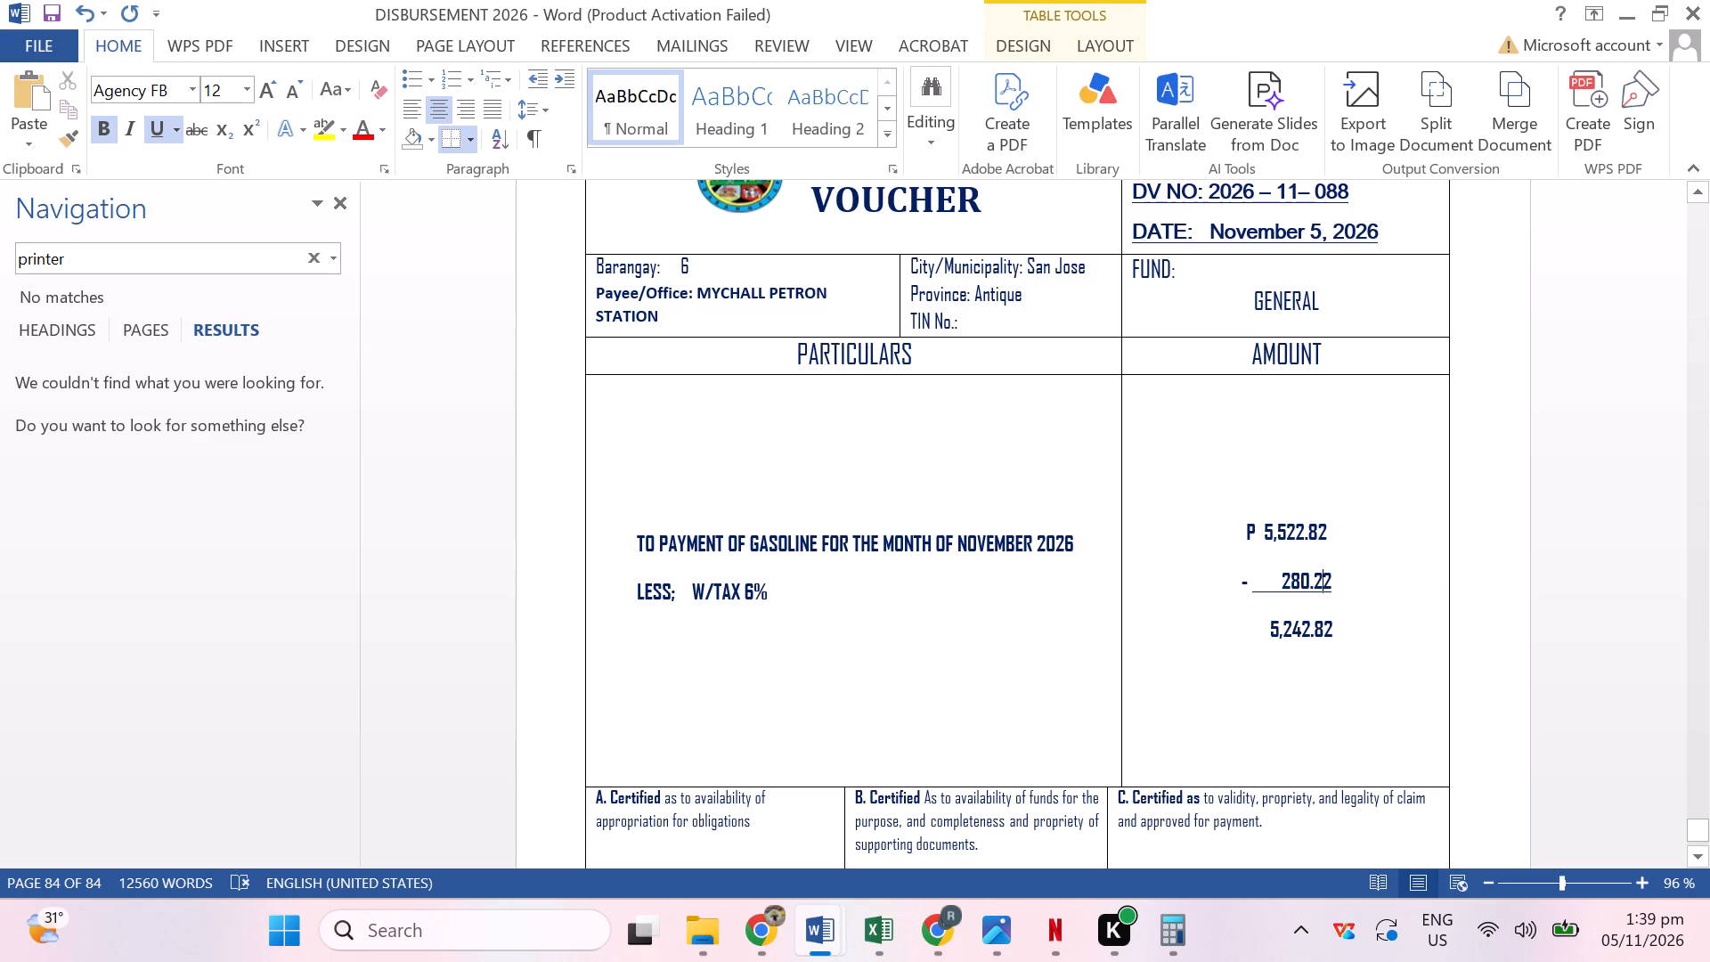
drag(1331, 583, 1316, 579)
drag(1316, 579, 1315, 579)
click(1347, 665)
drag(1323, 527, 1318, 527)
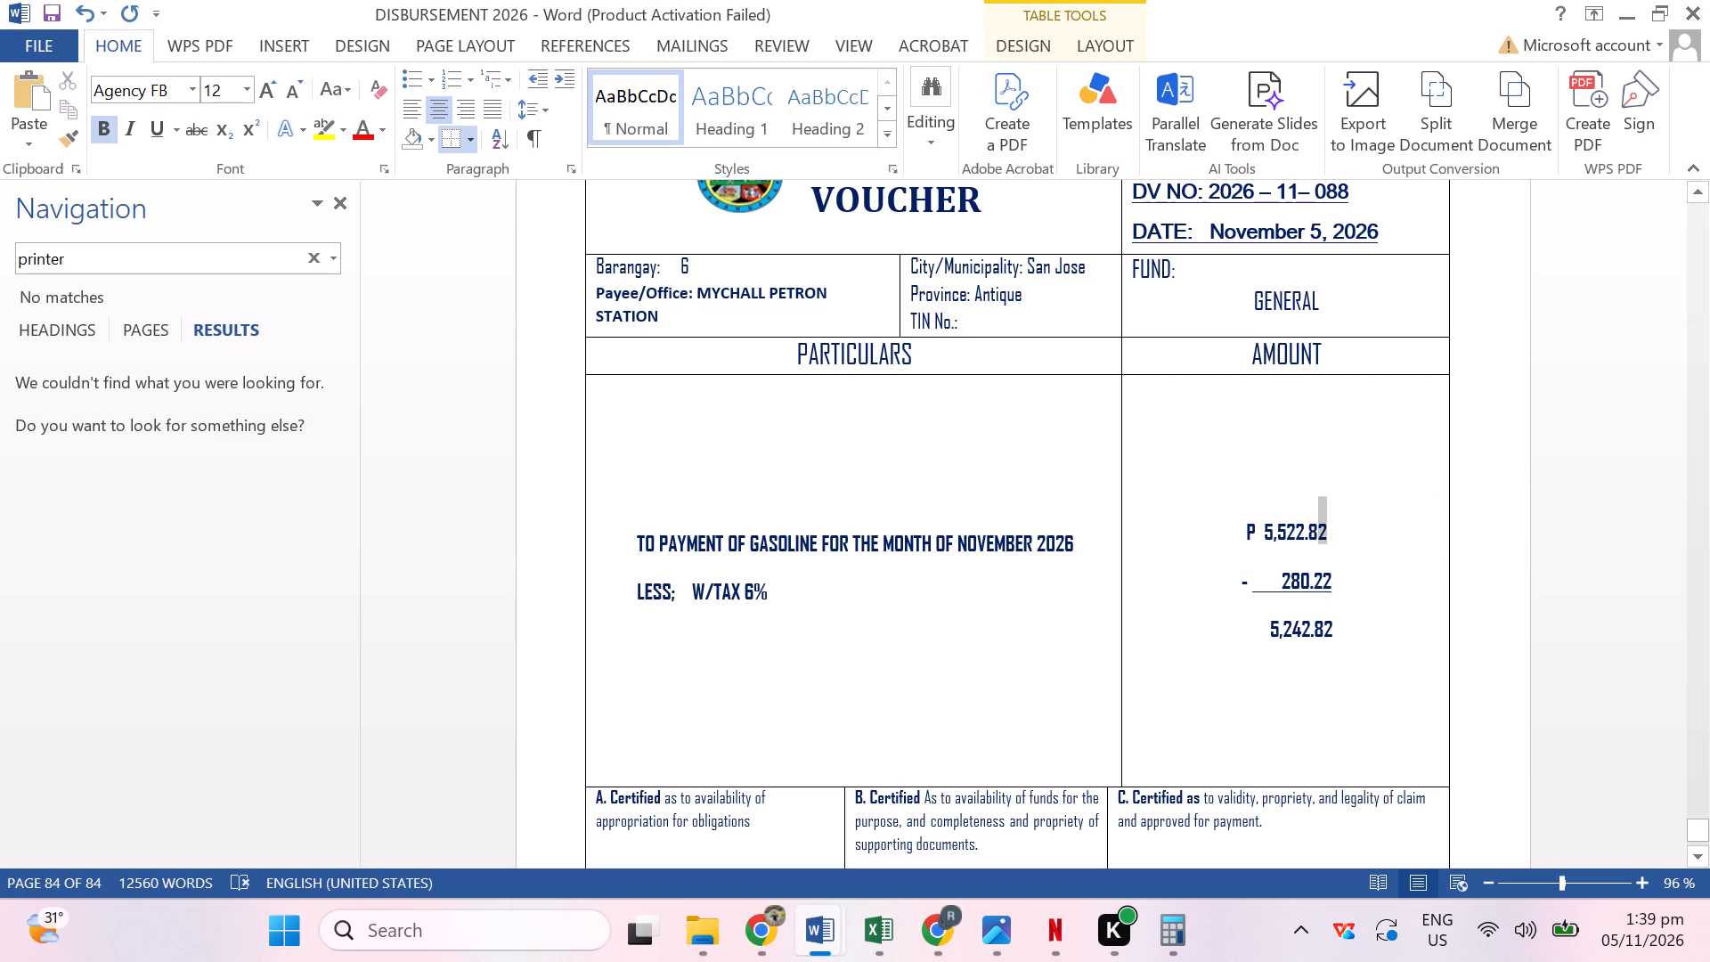
drag(1318, 527, 1309, 527)
drag(1330, 577, 1315, 574)
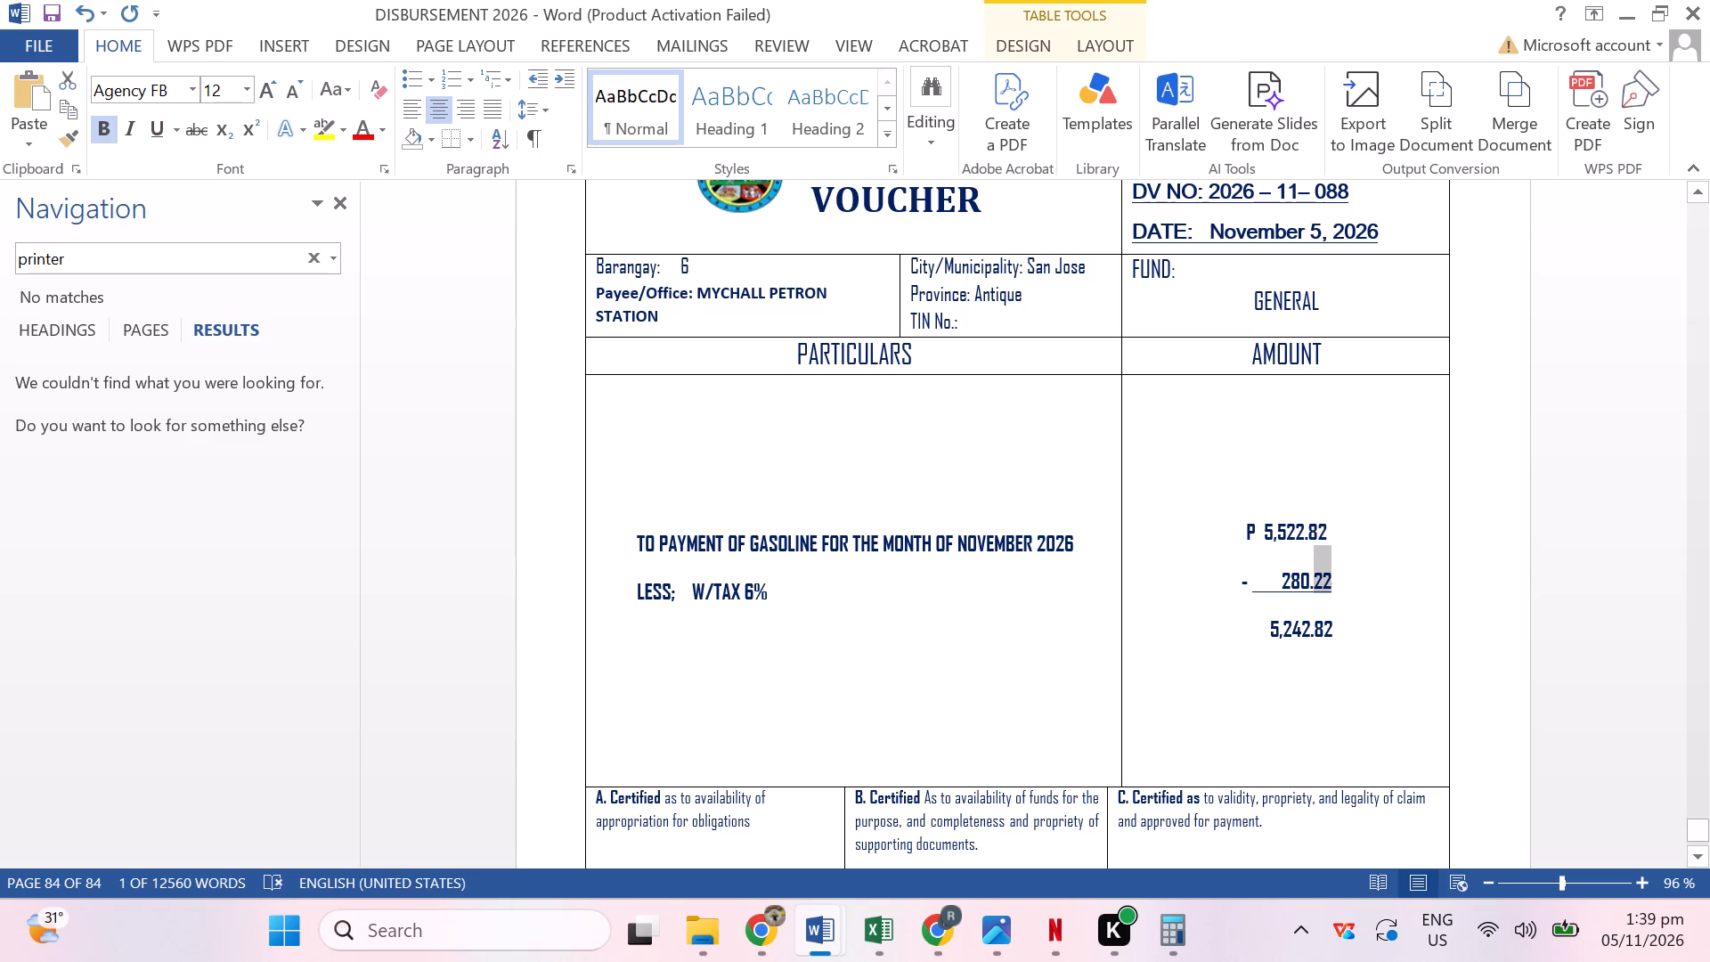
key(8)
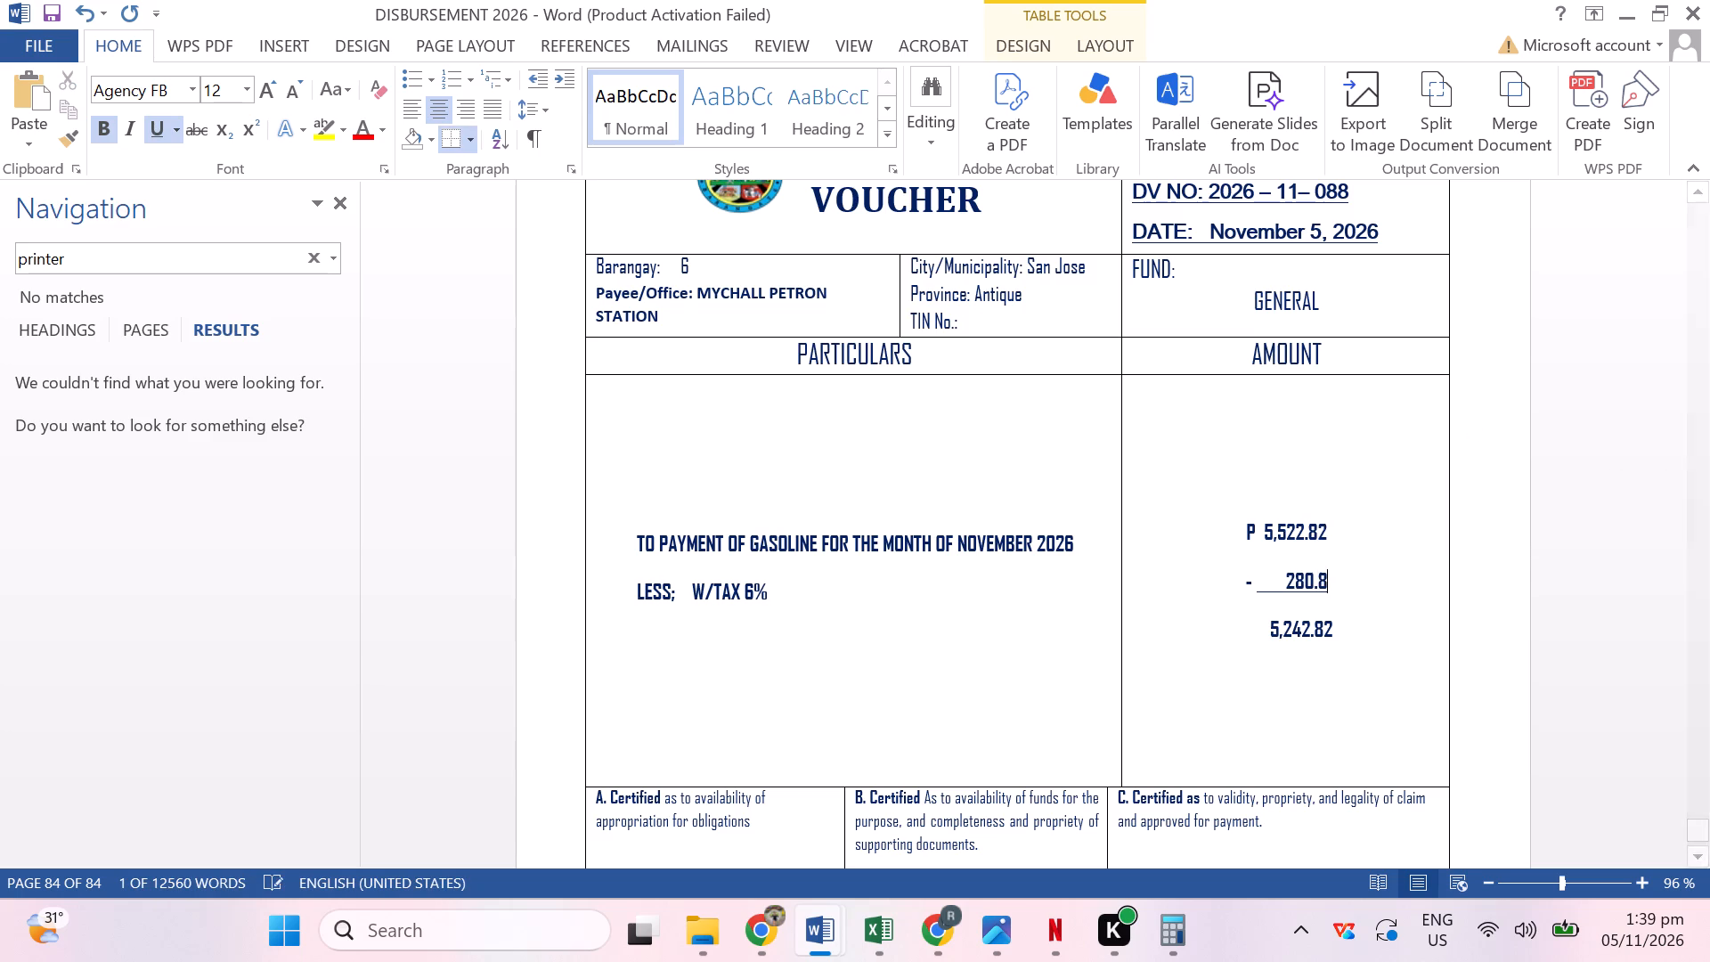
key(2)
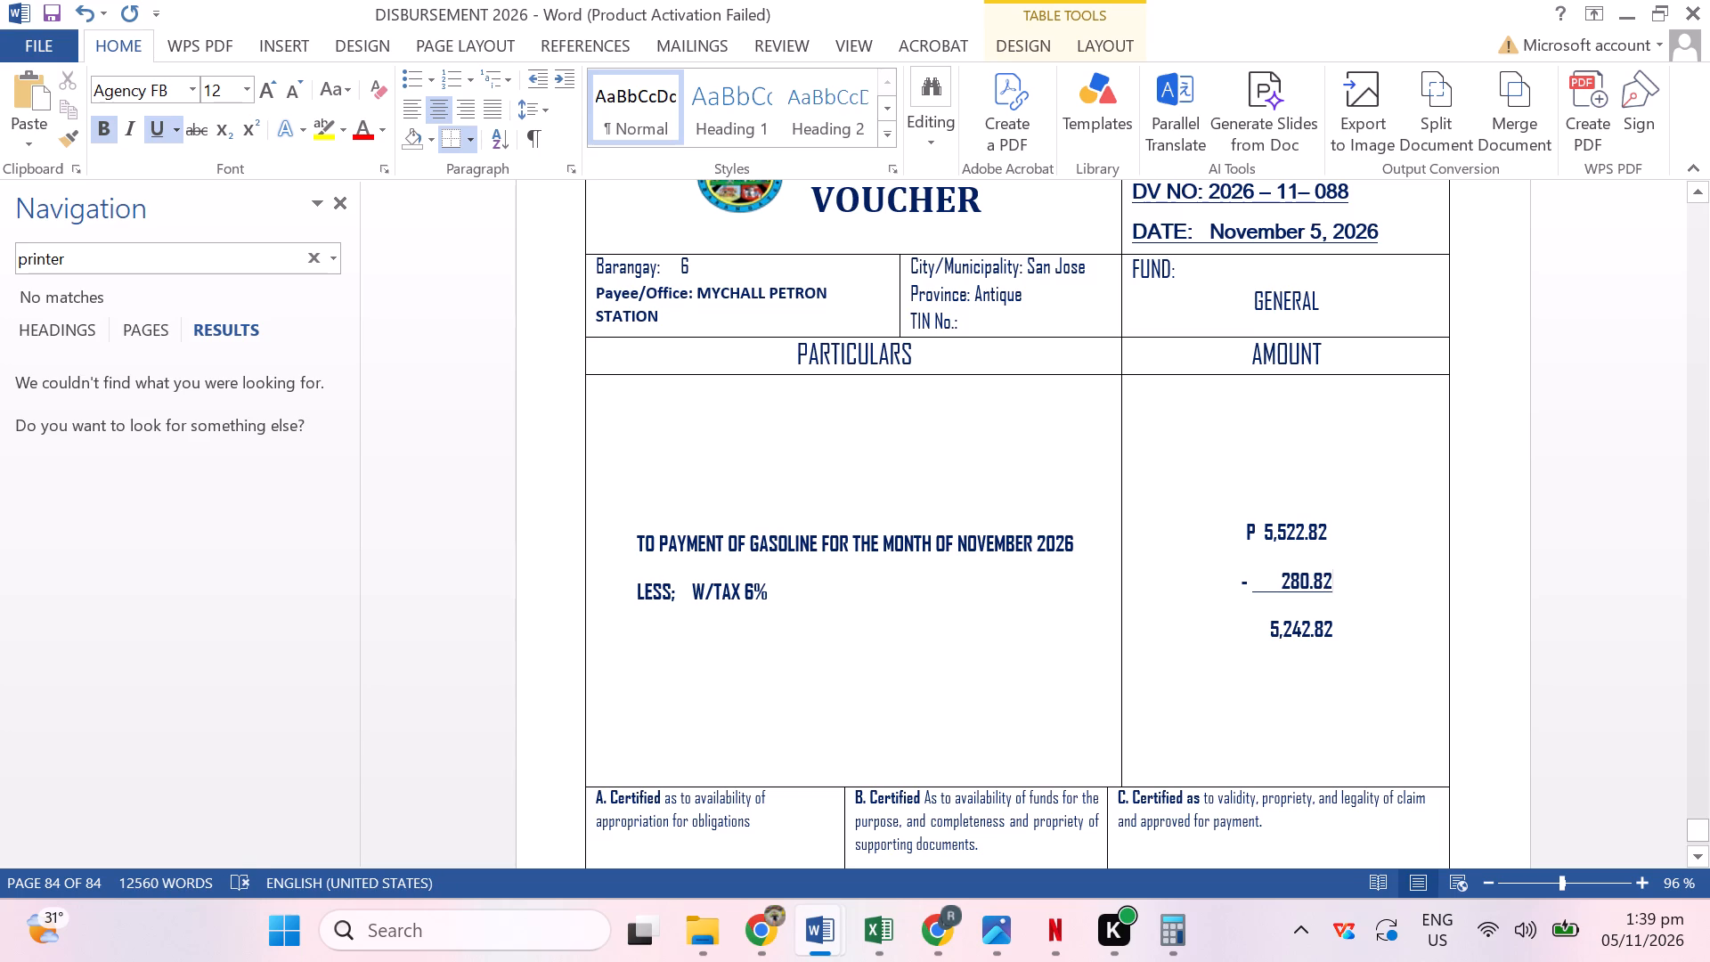
Change the centavos of the net amount so it reads 5,242.00.
drag(1330, 641, 1316, 630)
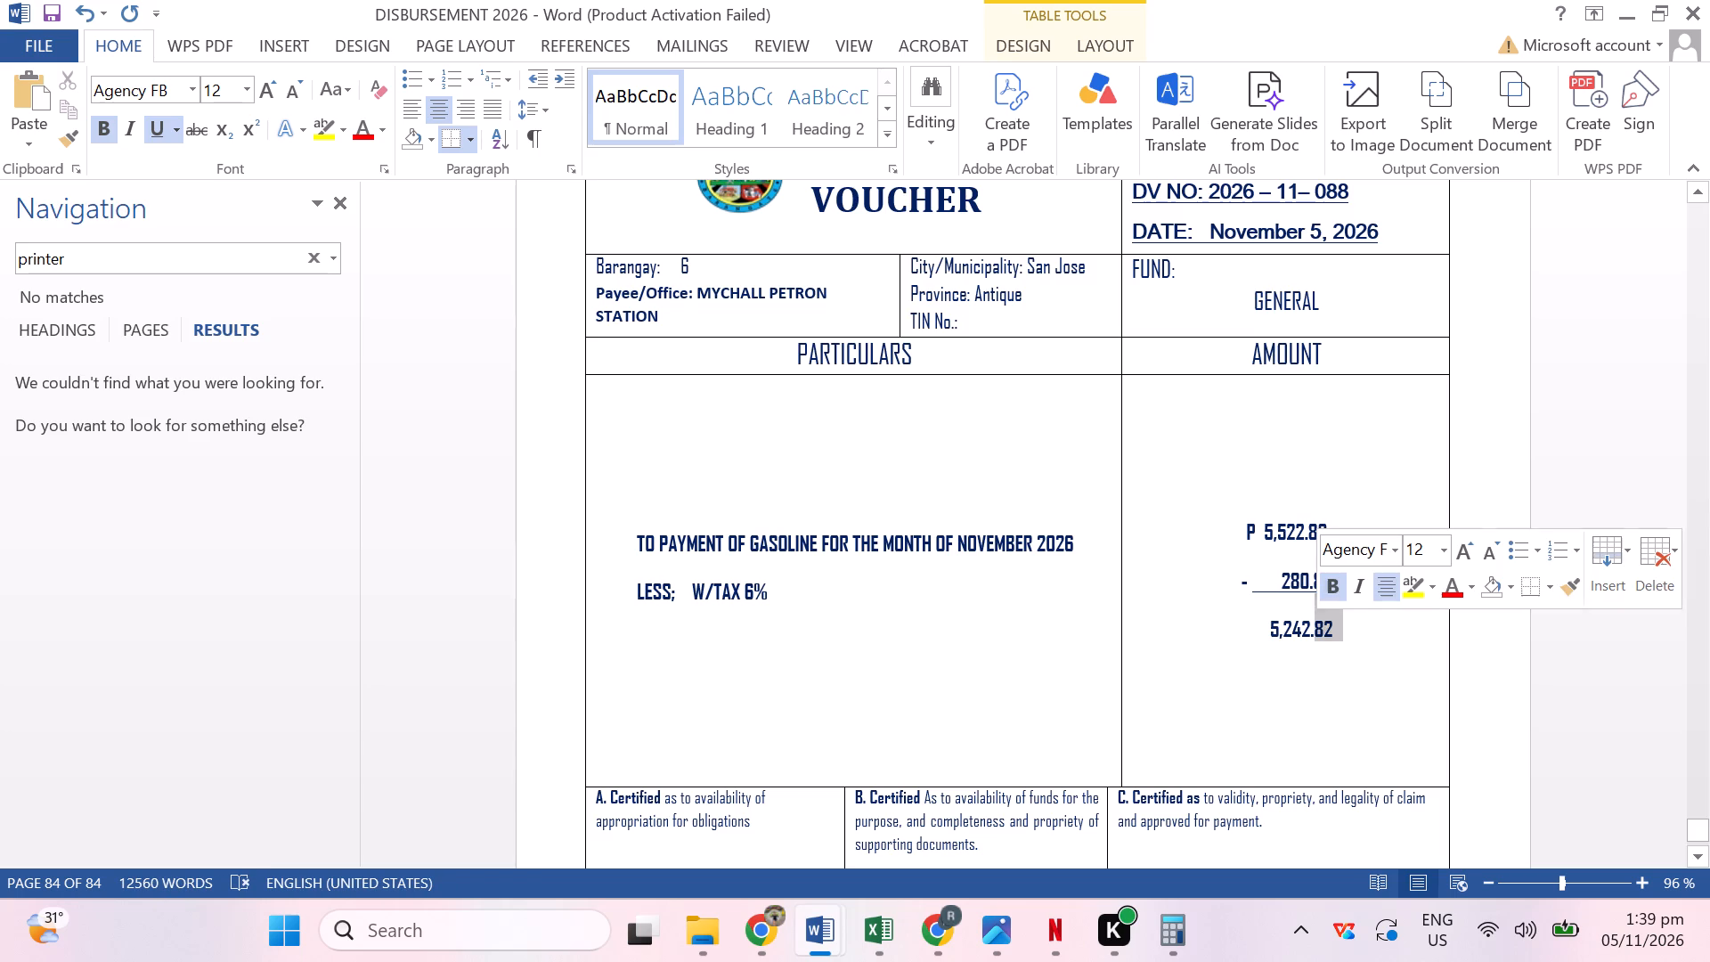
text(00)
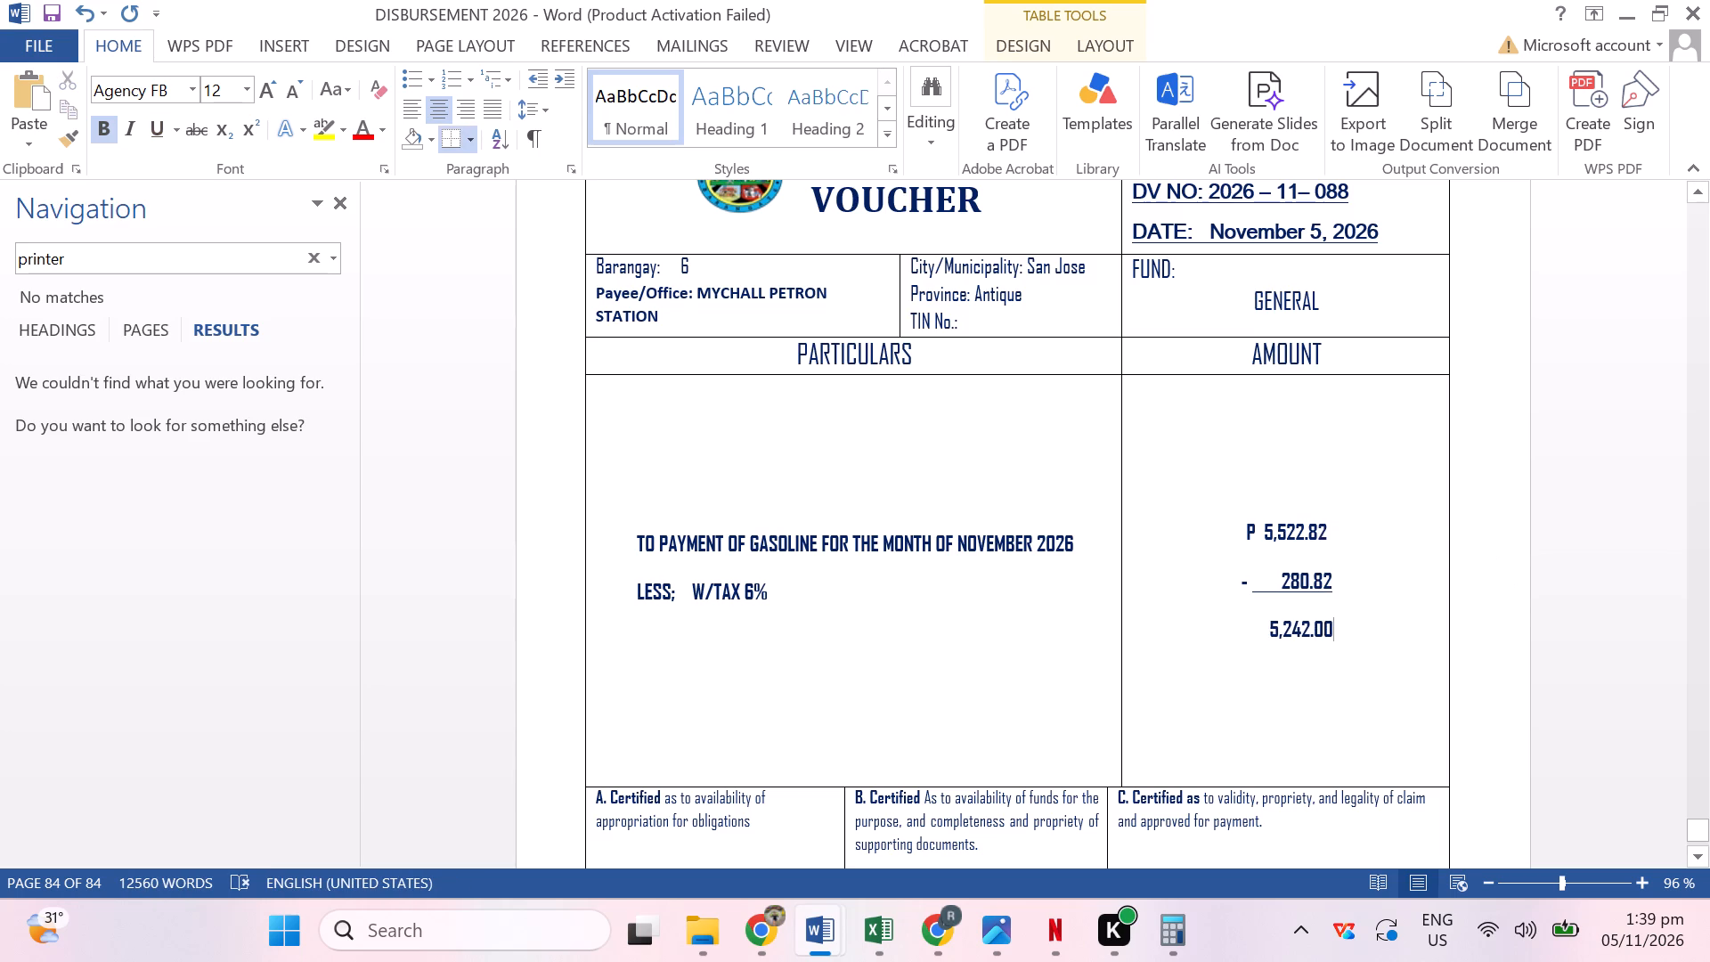
click(1346, 699)
Review the whole gasoline voucher from its header to the Received Payment section.
scroll(1260, 687, up, 2)
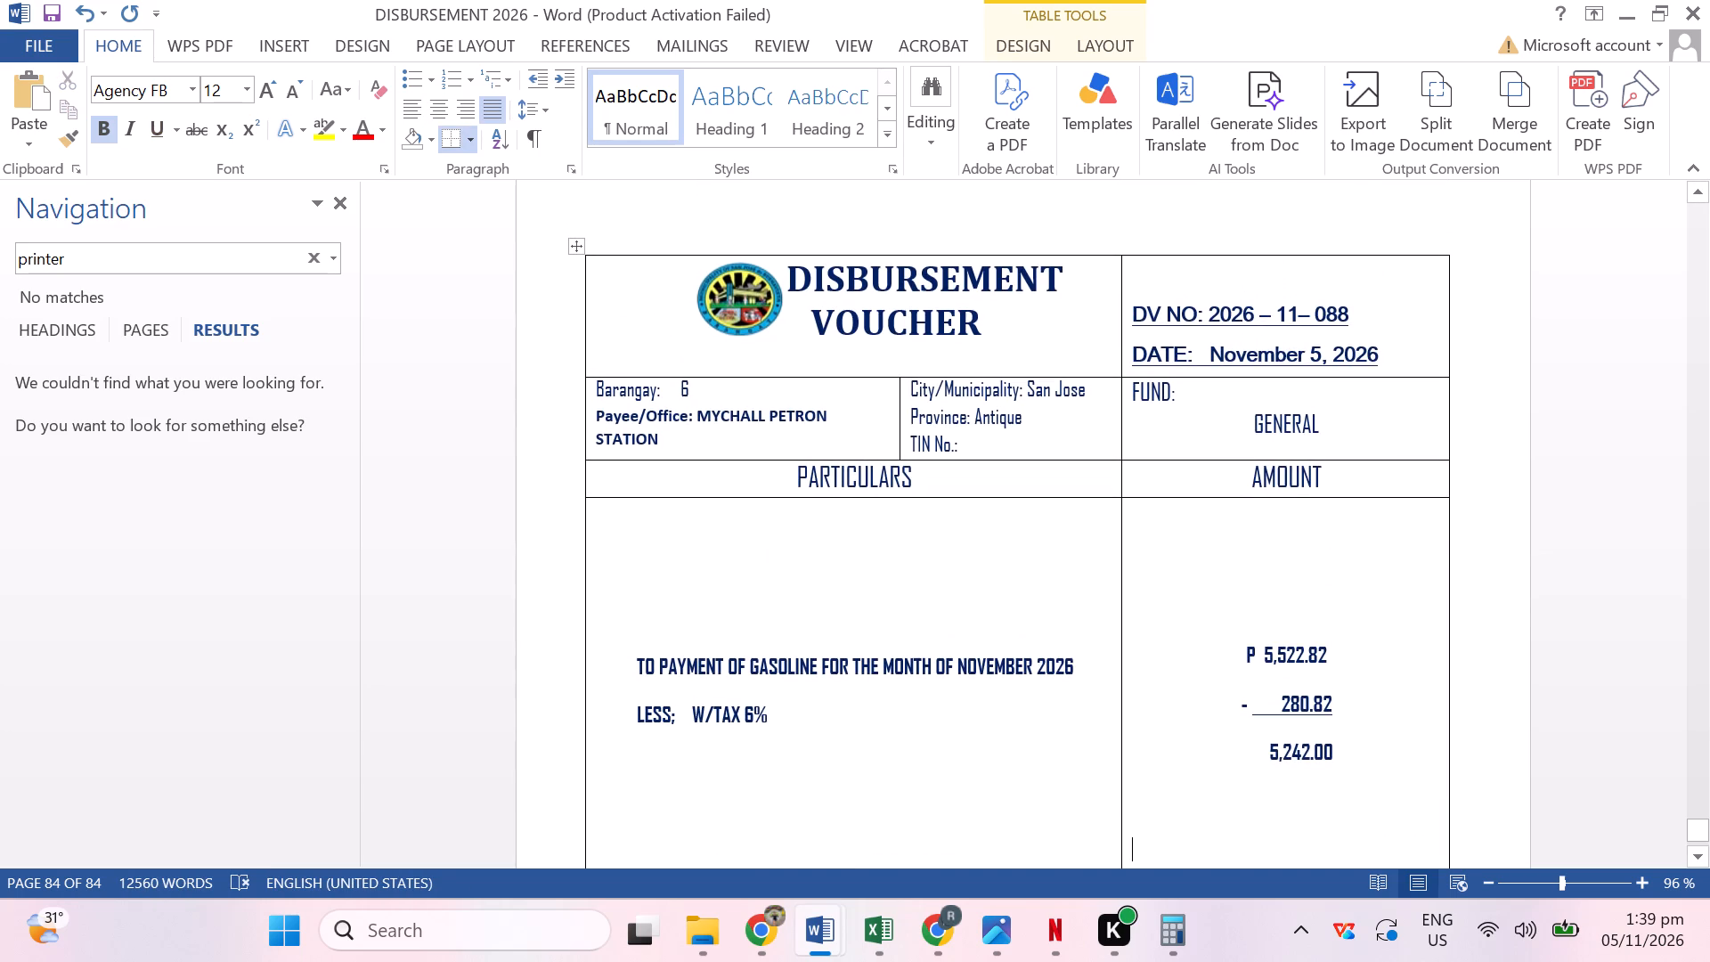
scroll(1271, 647, down, 10)
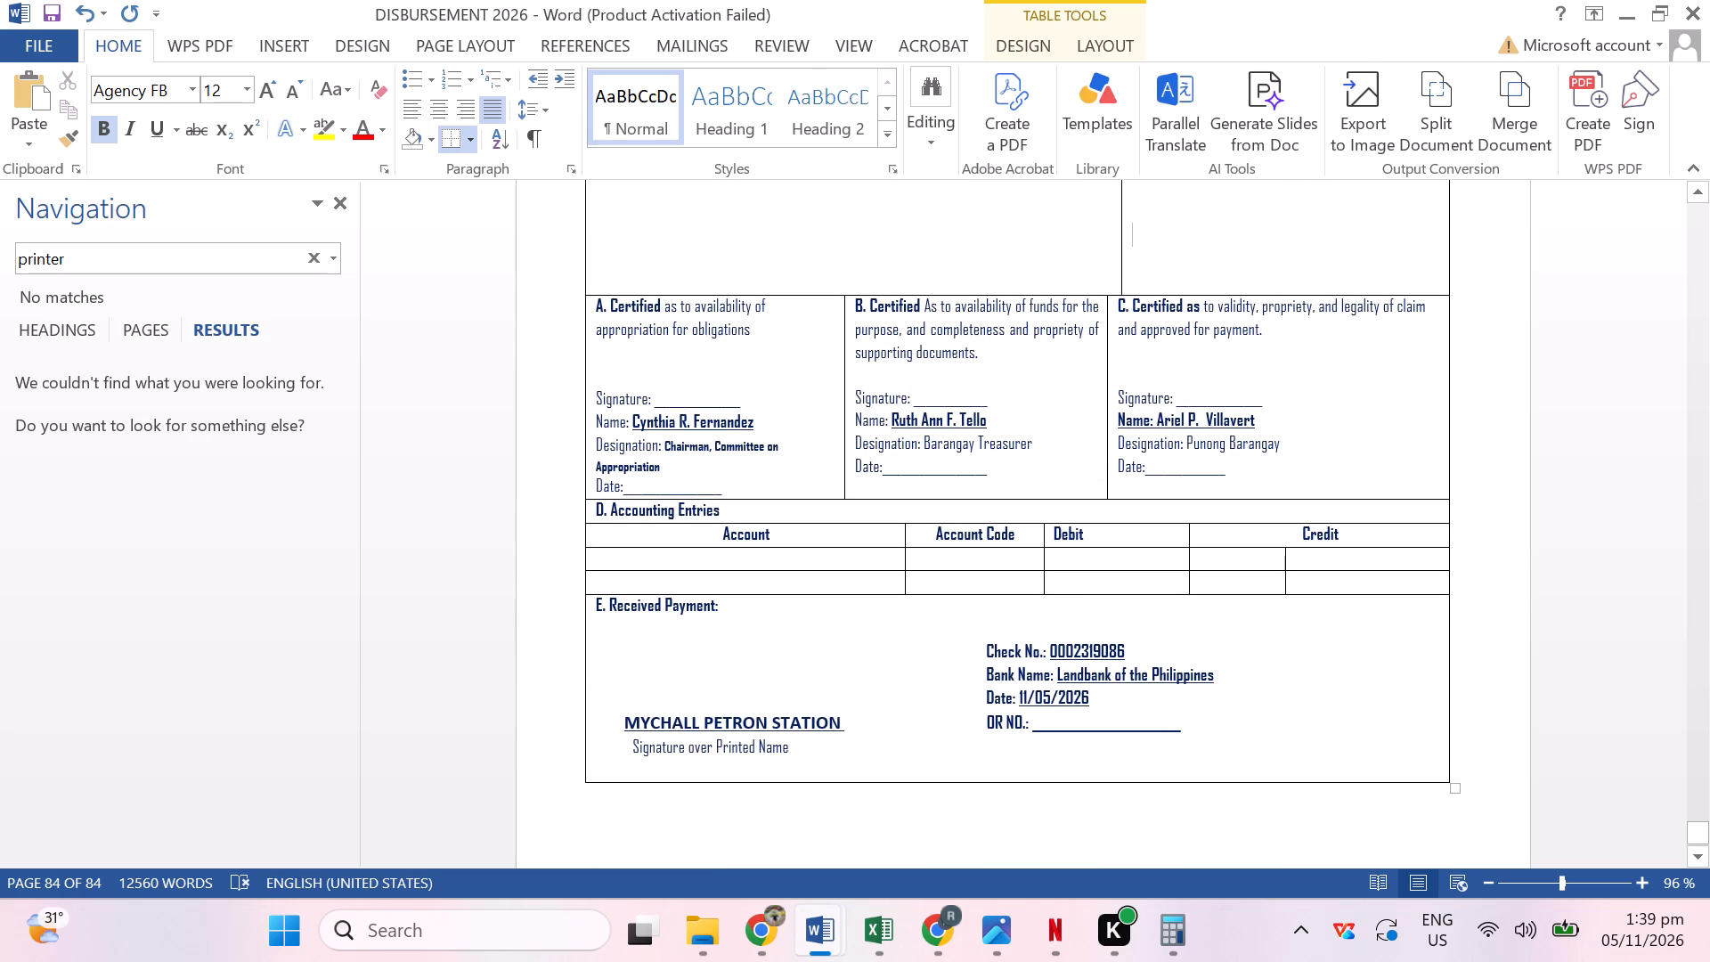
scroll(1021, 731, up, 4)
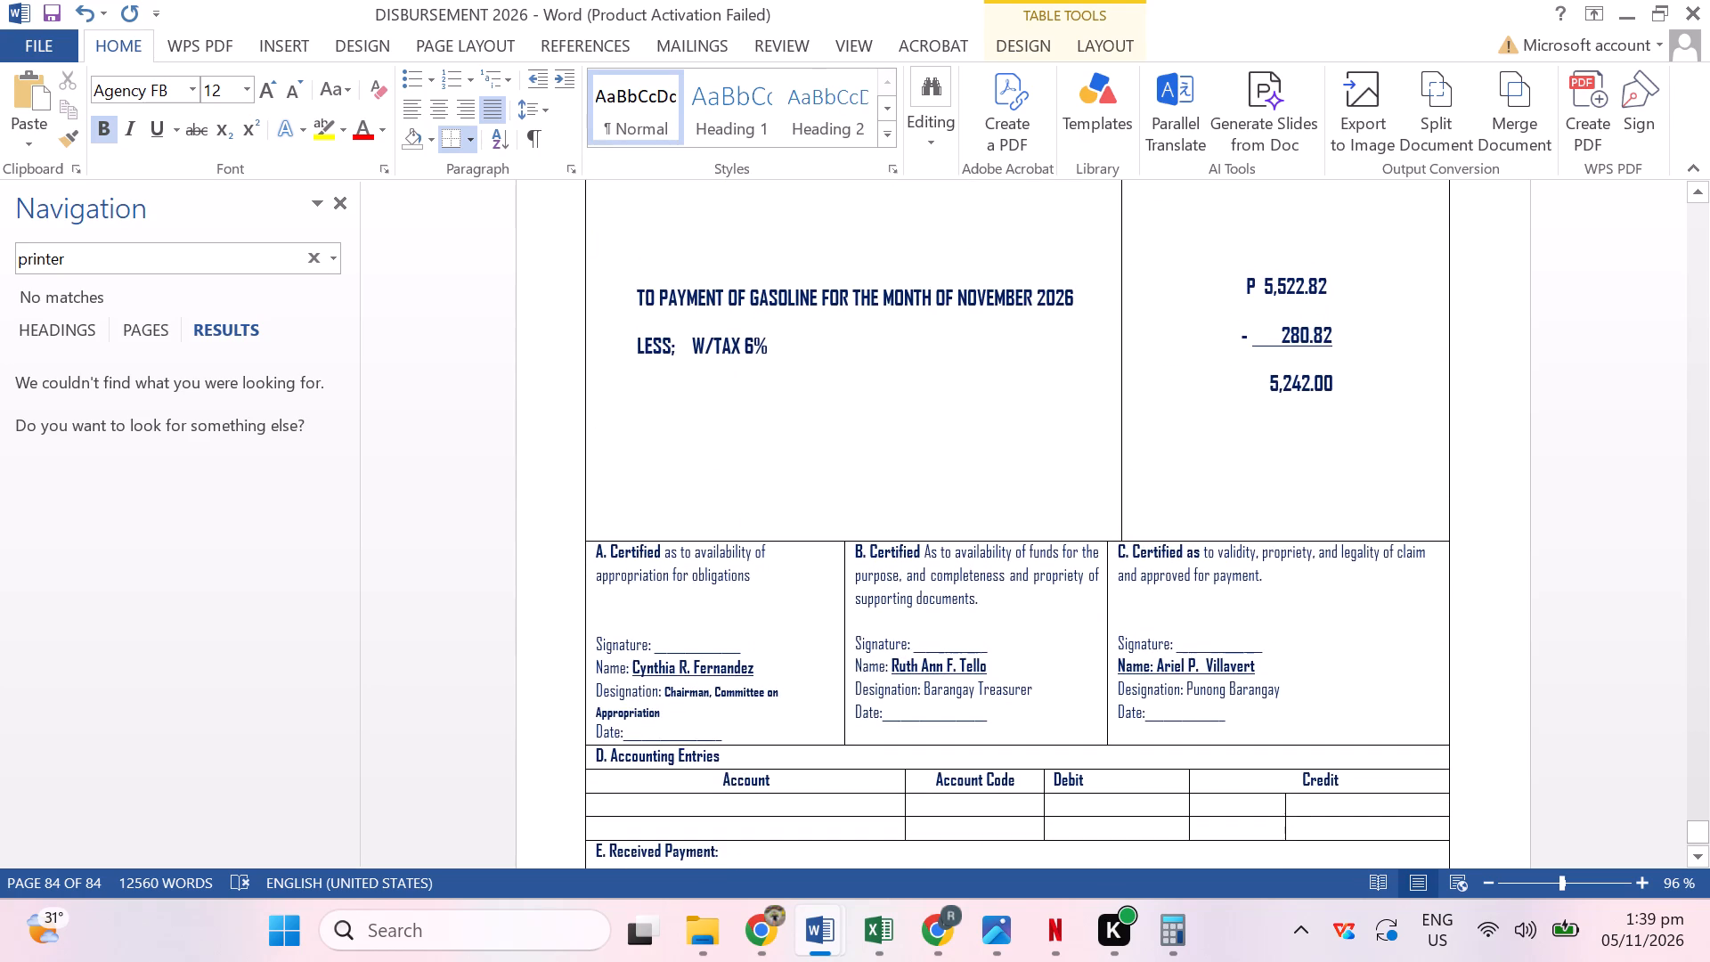
scroll(1021, 730, up, 3)
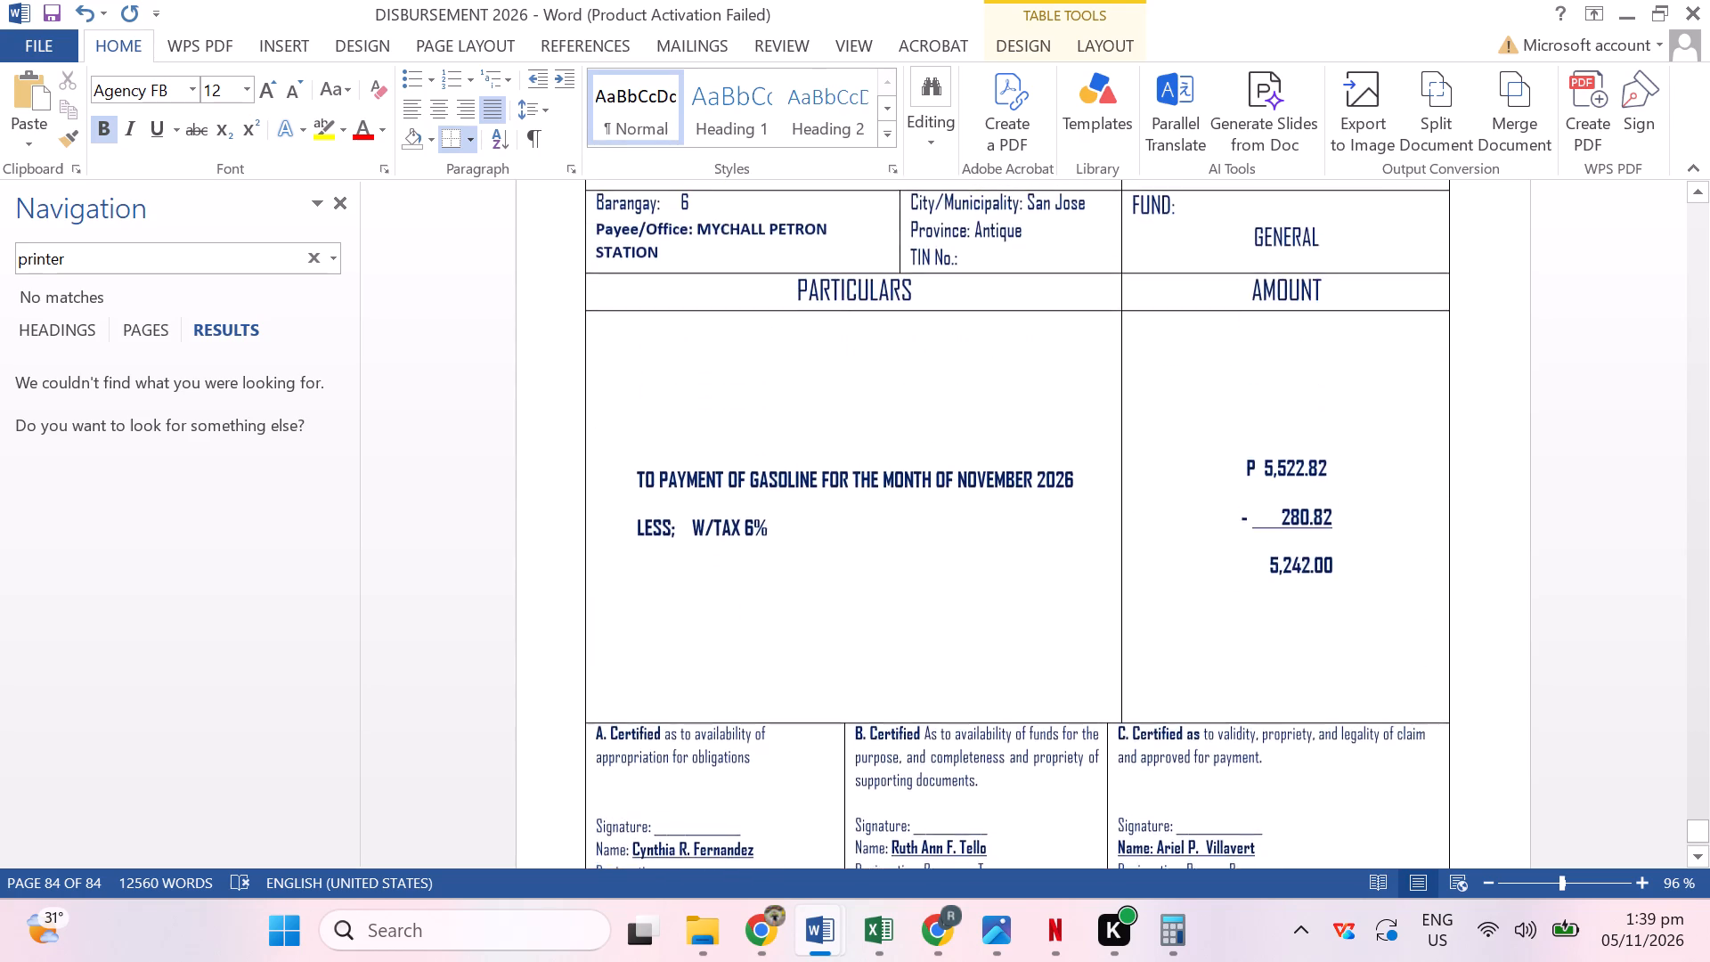
scroll(1021, 730, up, 5)
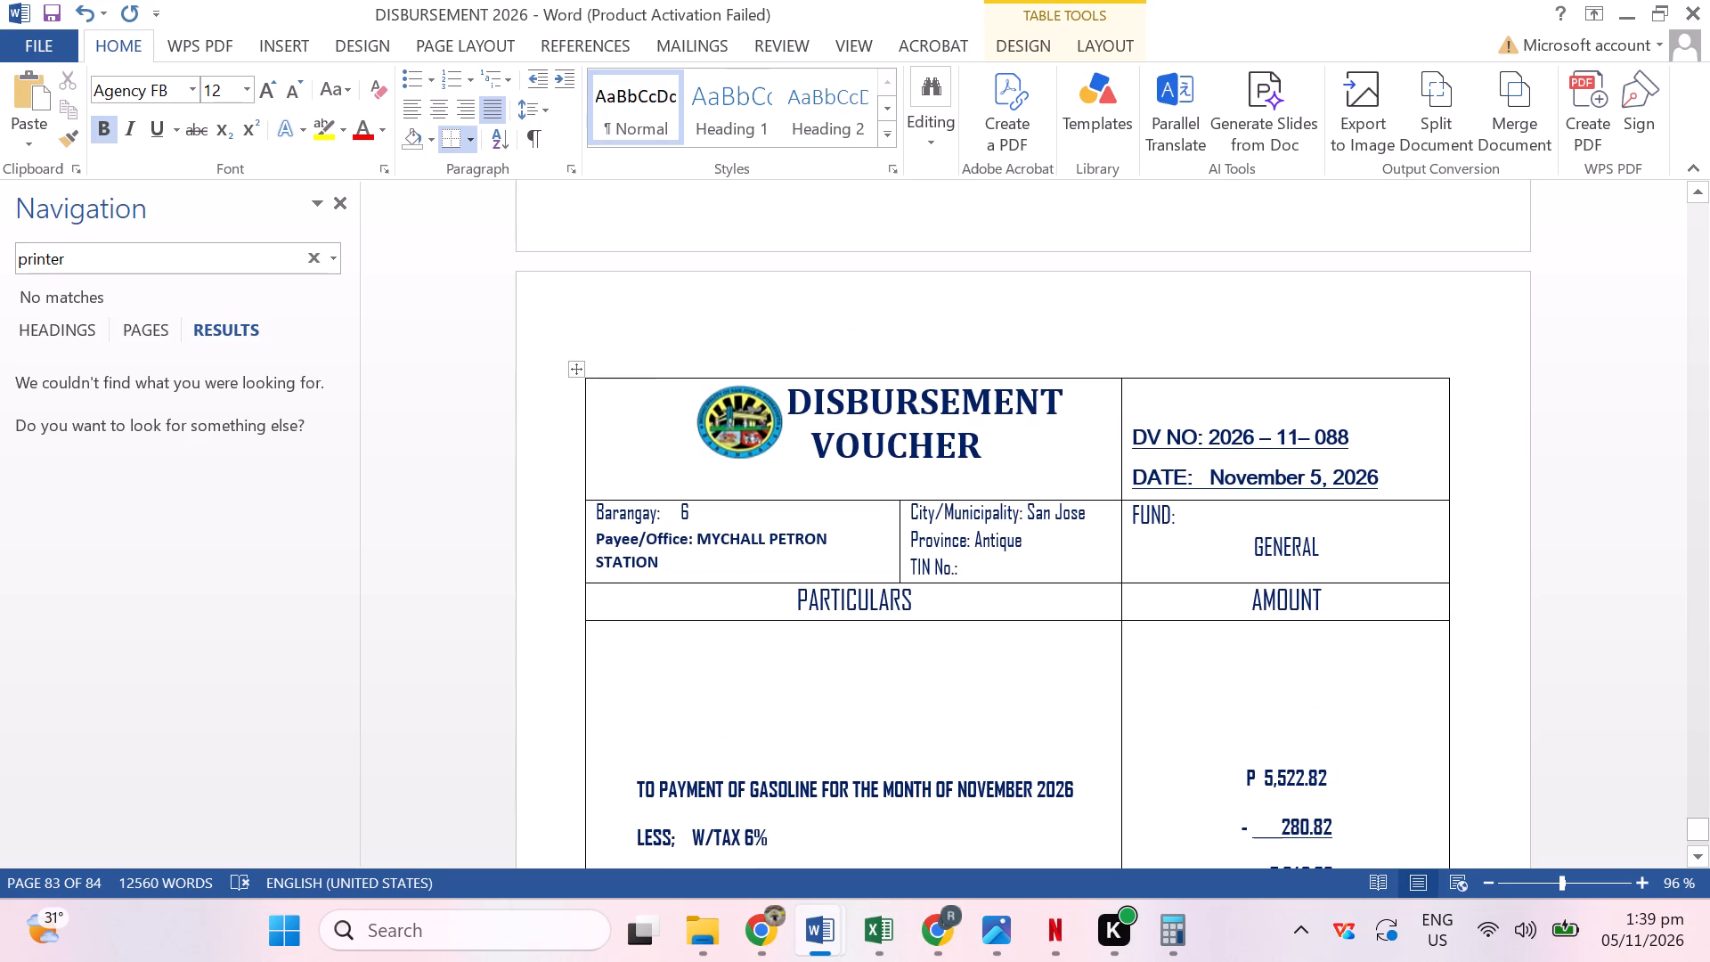
scroll(1061, 585, down, 11)
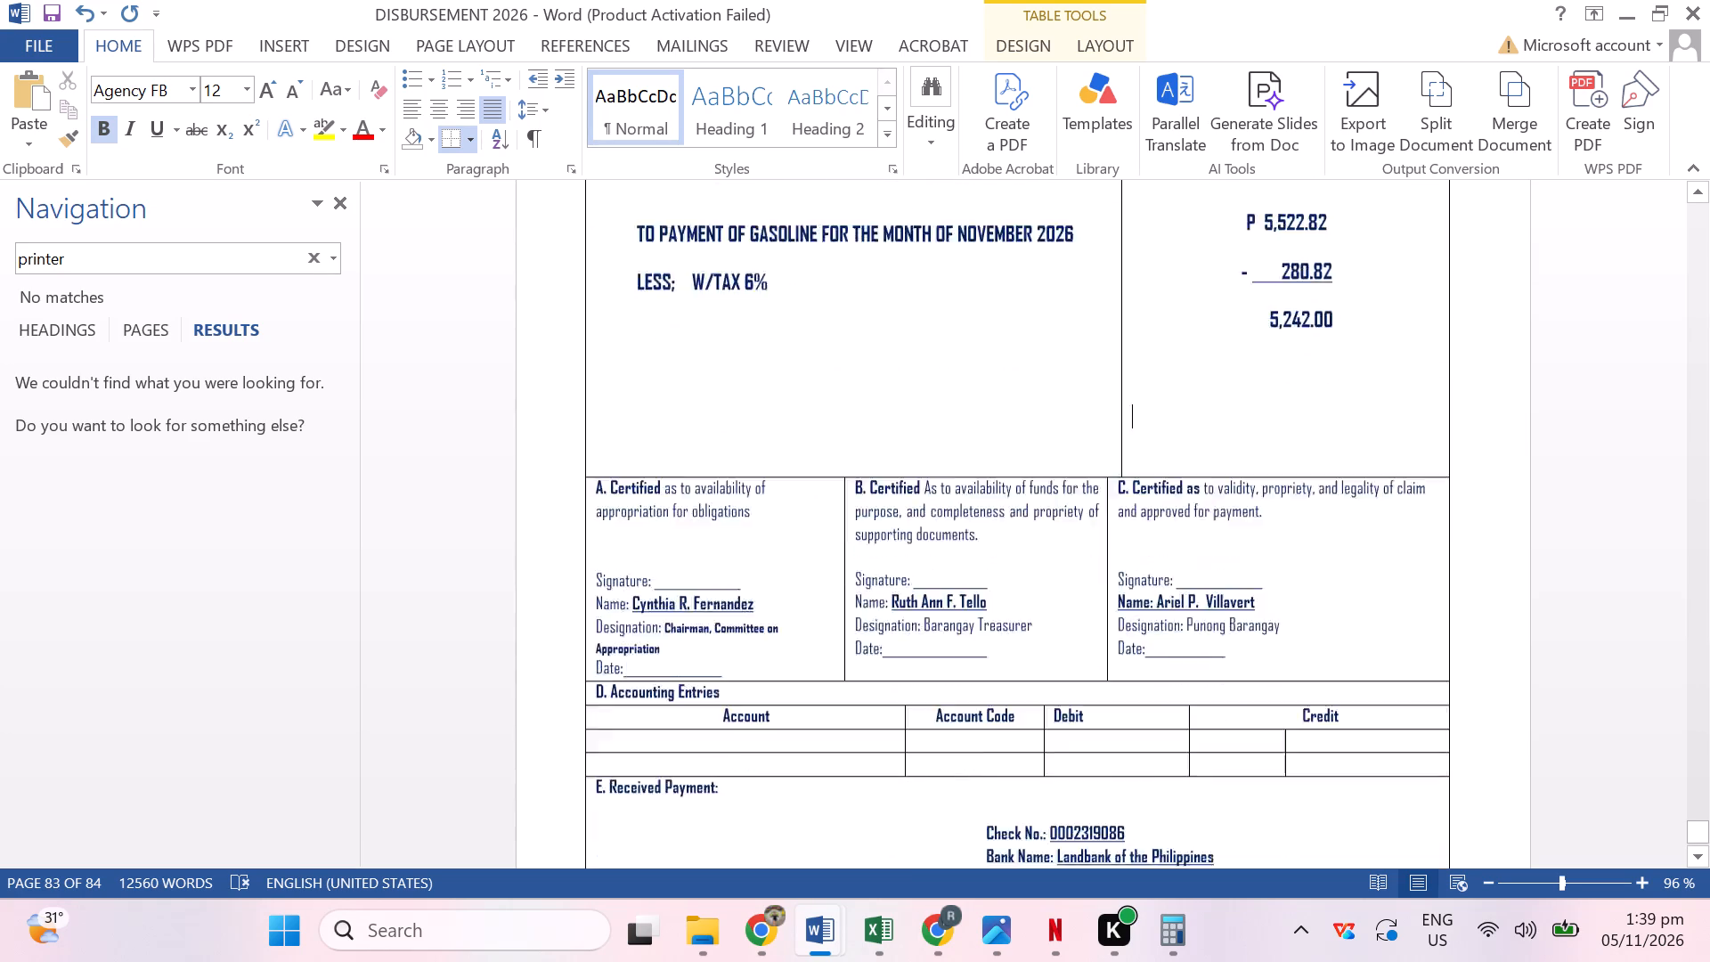
Review the check number, bank name and date in the gasoline voucher's Received Payment section.
scroll(1061, 585, down, 2)
click(1058, 667)
click(1026, 647)
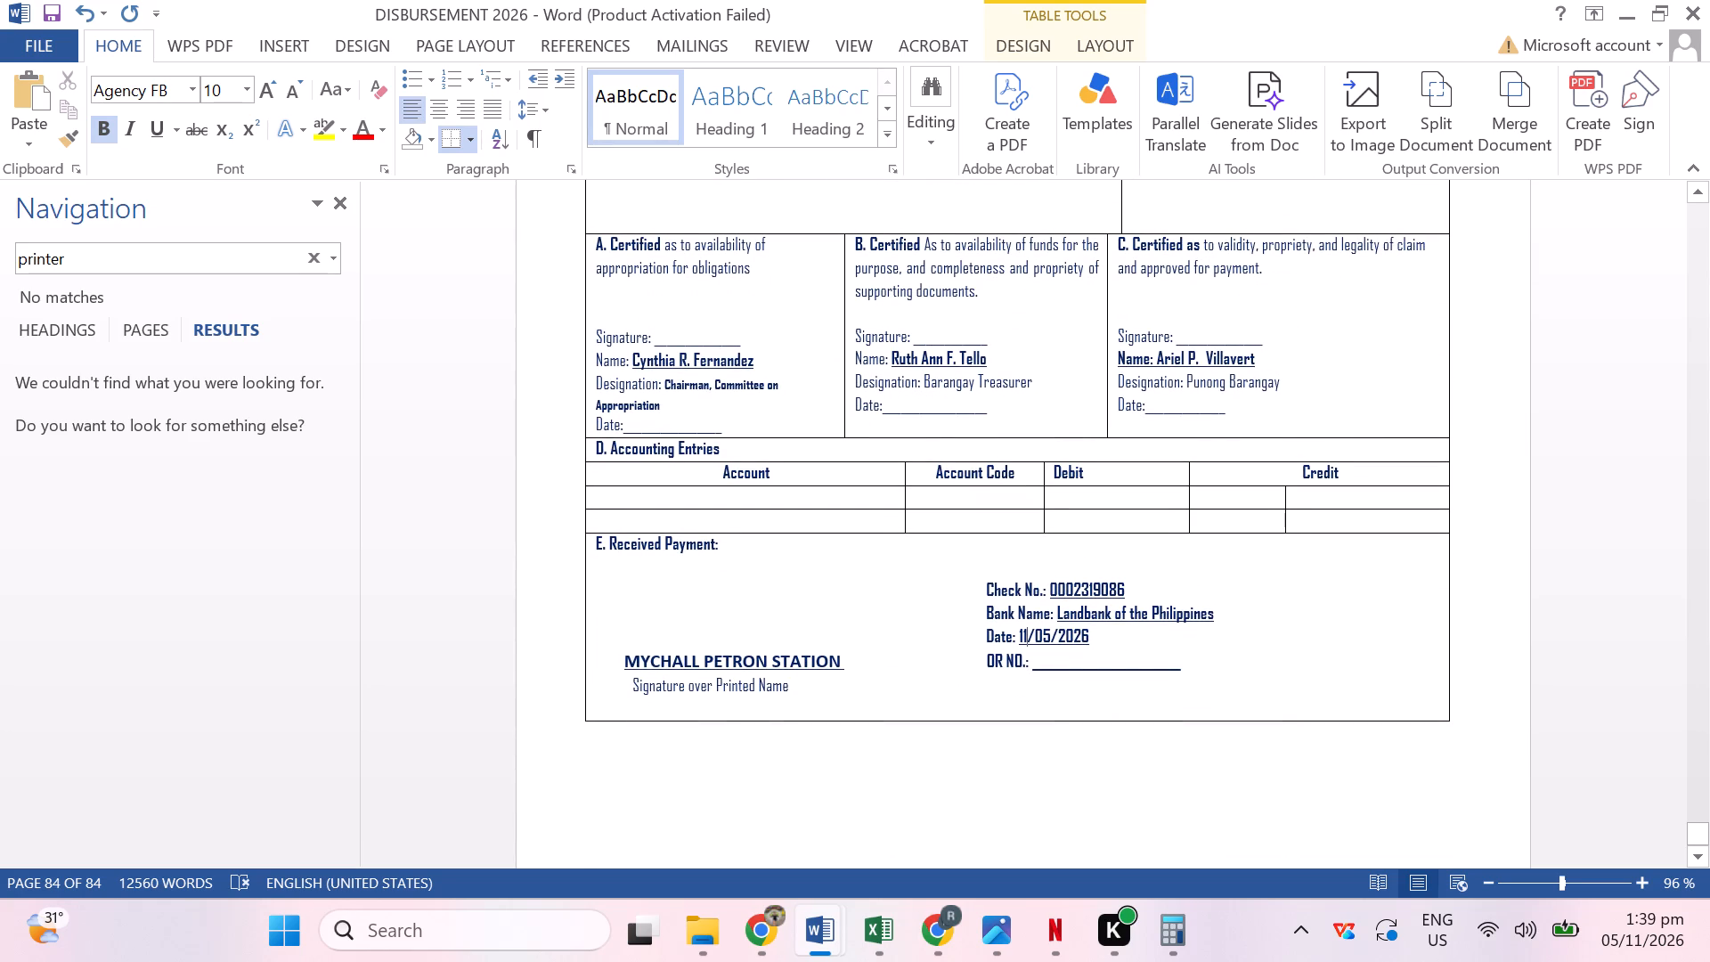
click(1089, 648)
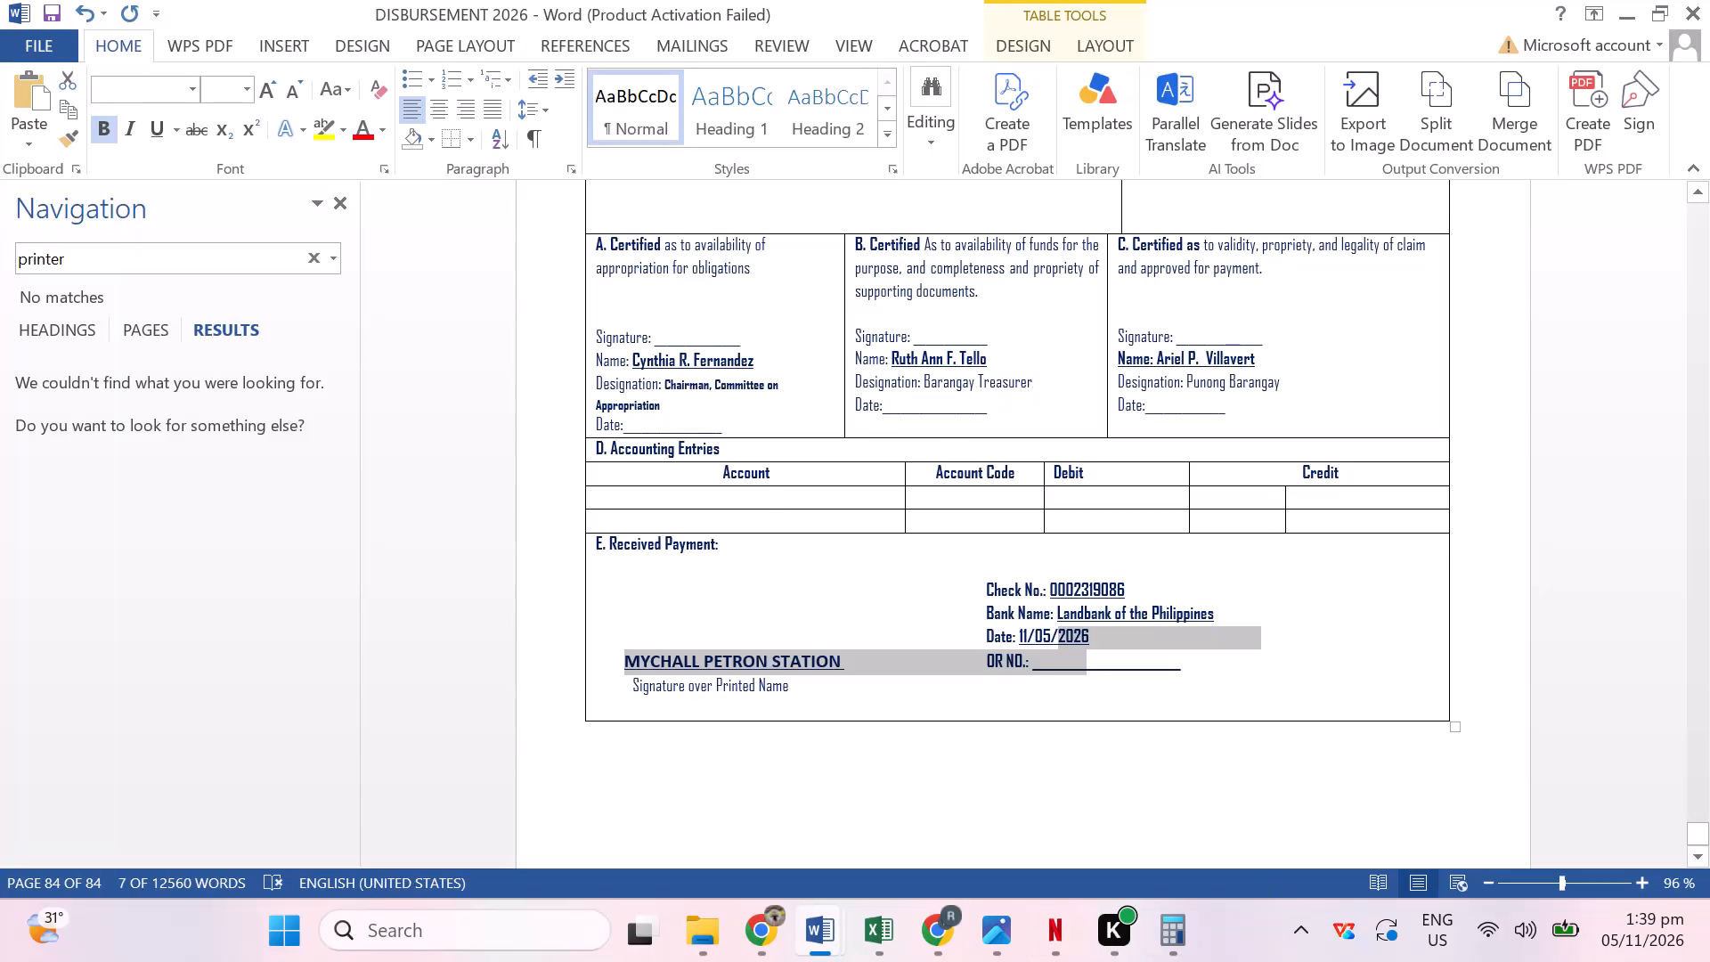
click(1049, 787)
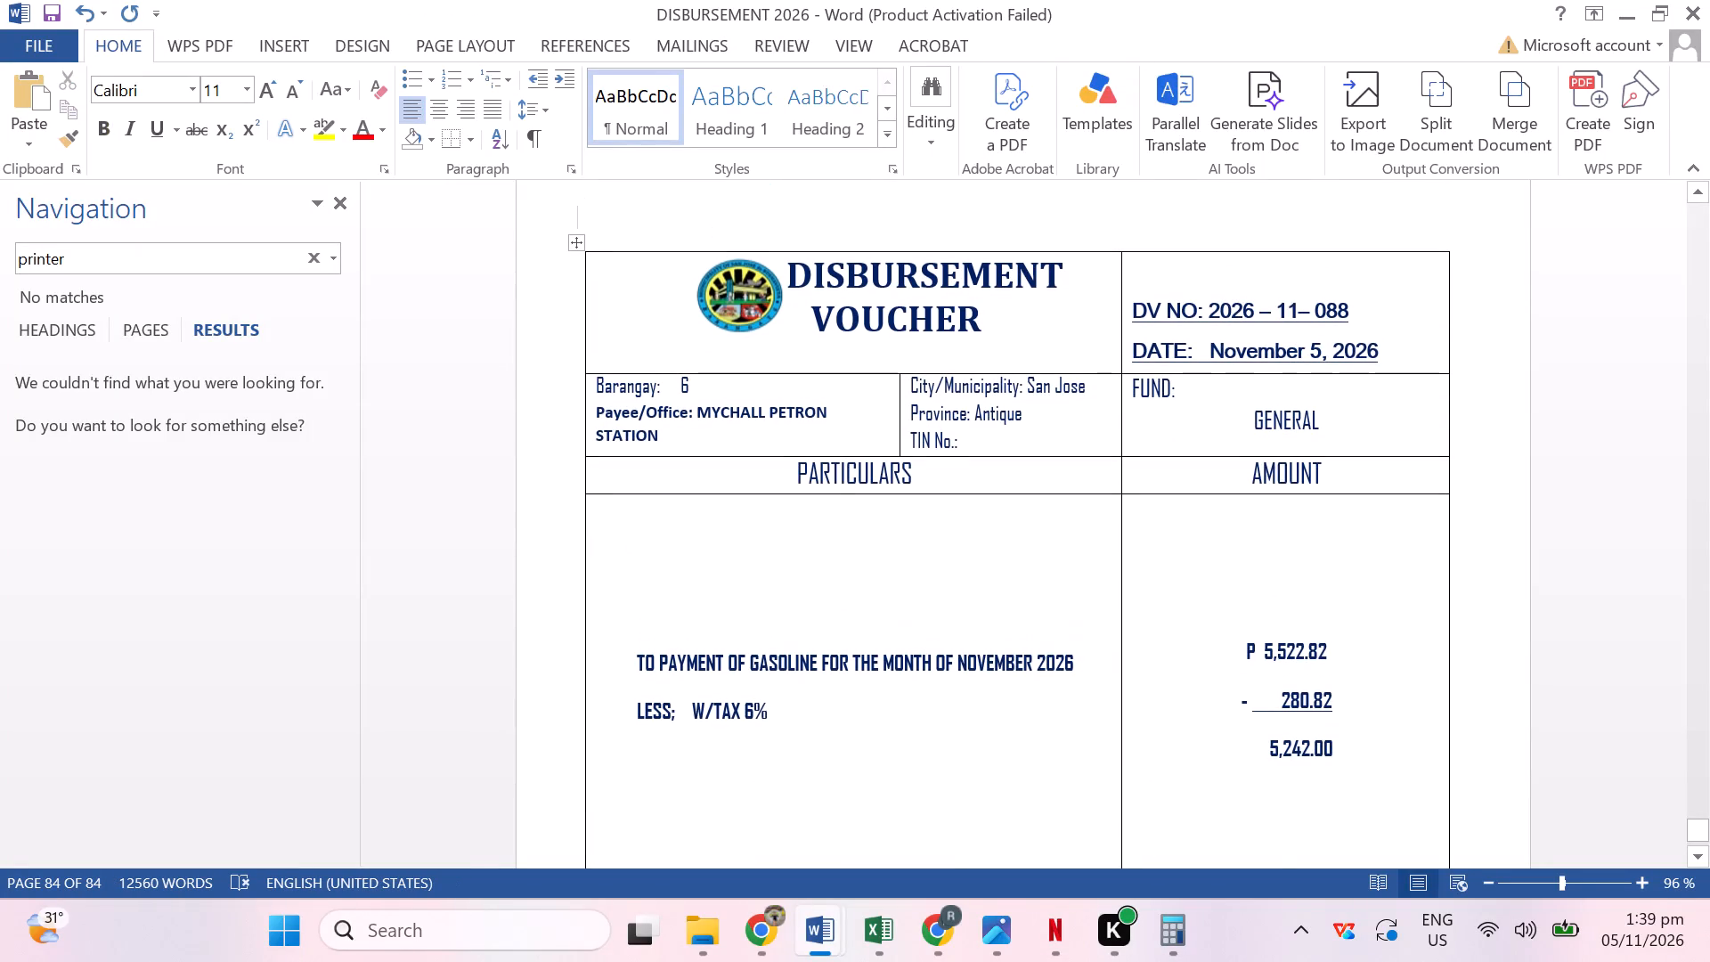
scroll(897, 610, down, 1)
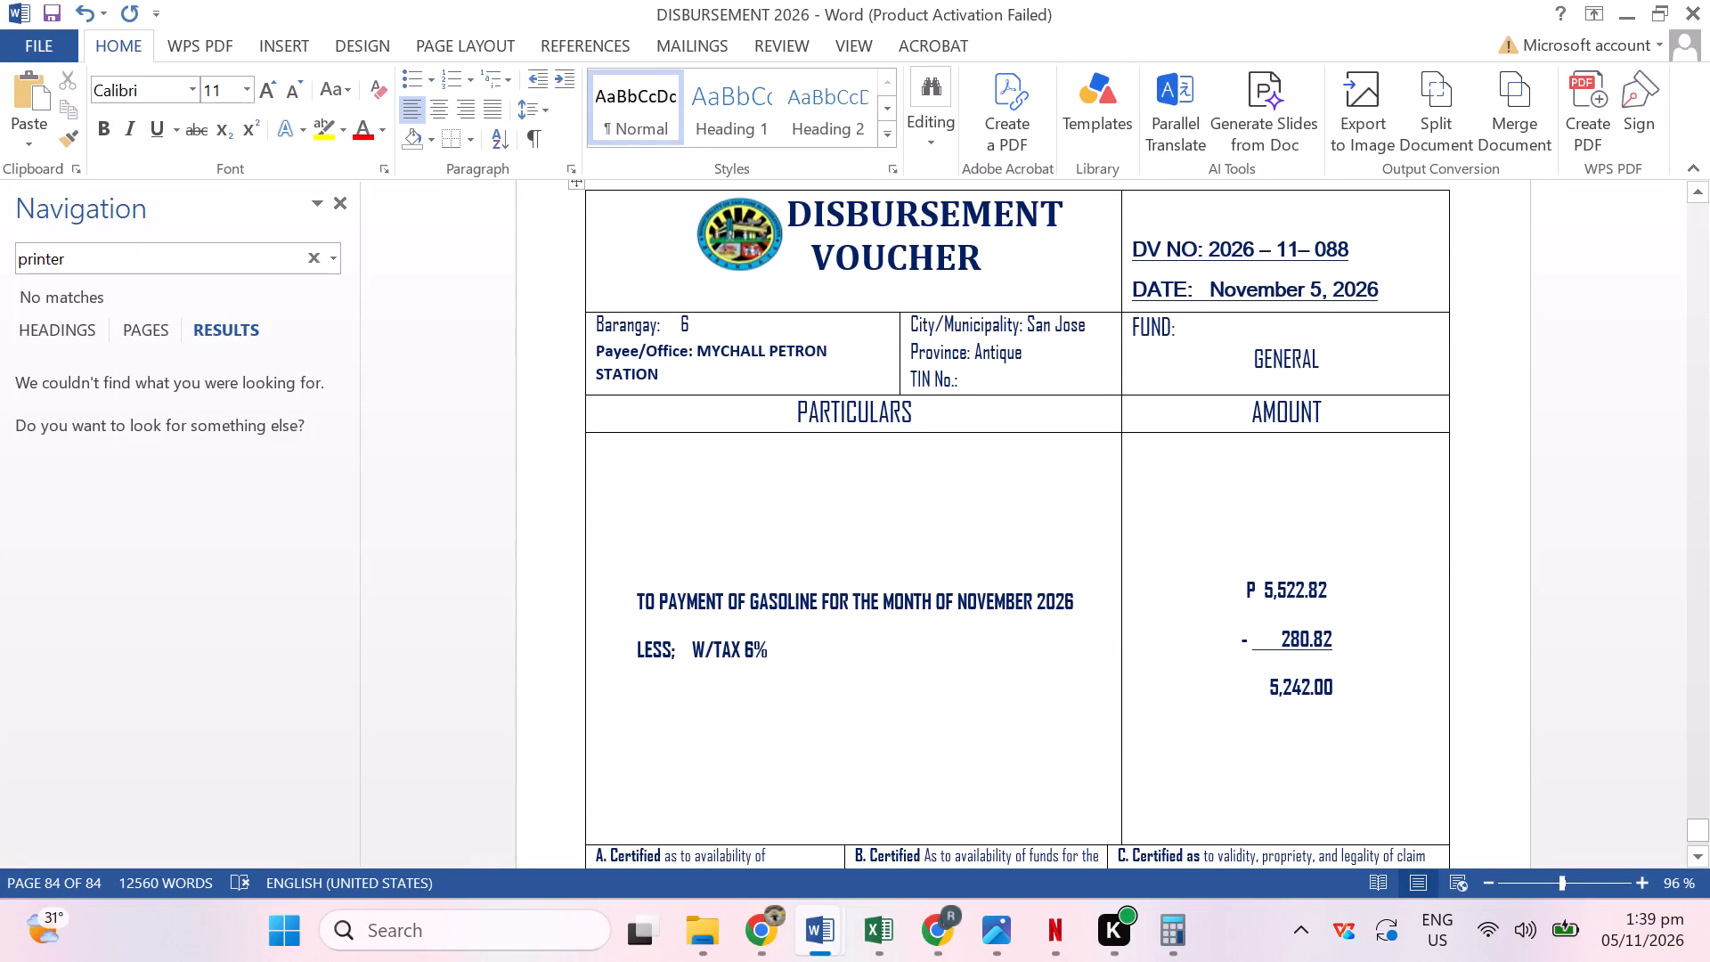
scroll(991, 663, down, 14)
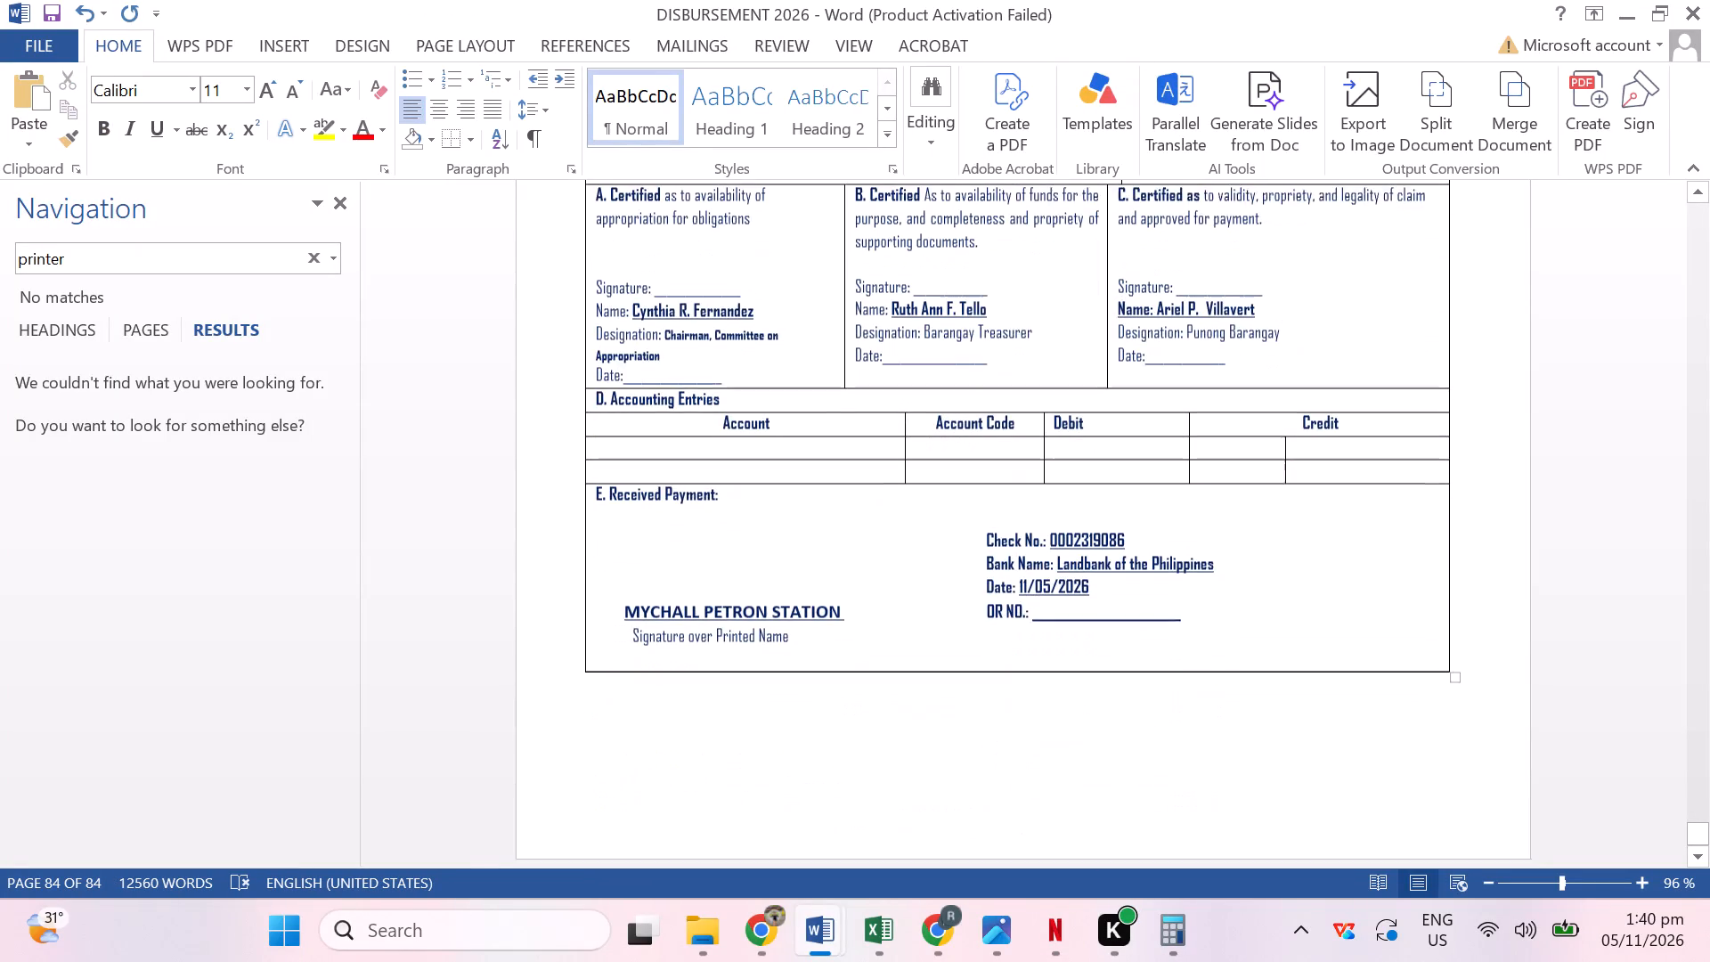
scroll(985, 688, down, 6)
Copy the entire catering services voucher for TOMS EVENT AND CATERING SERVICES, DV NO: 2026 – 10 – 085.
scroll(1000, 691, up, 19)
scroll(1008, 684, up, 6)
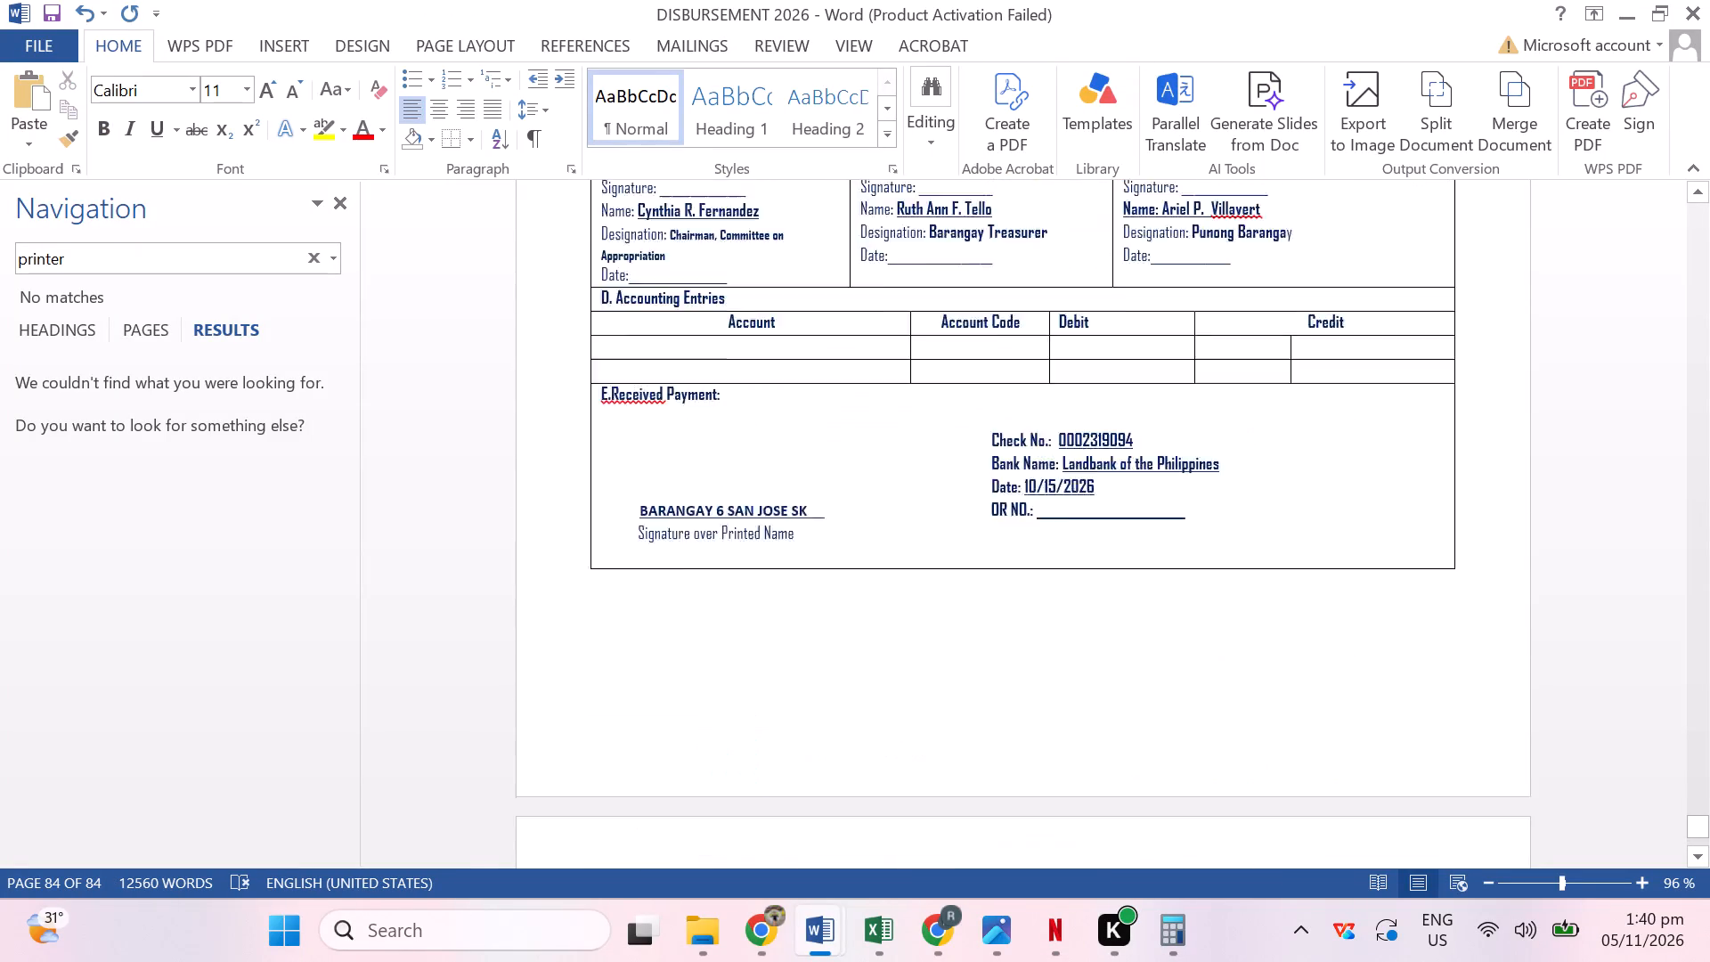
scroll(1006, 679, up, 7)
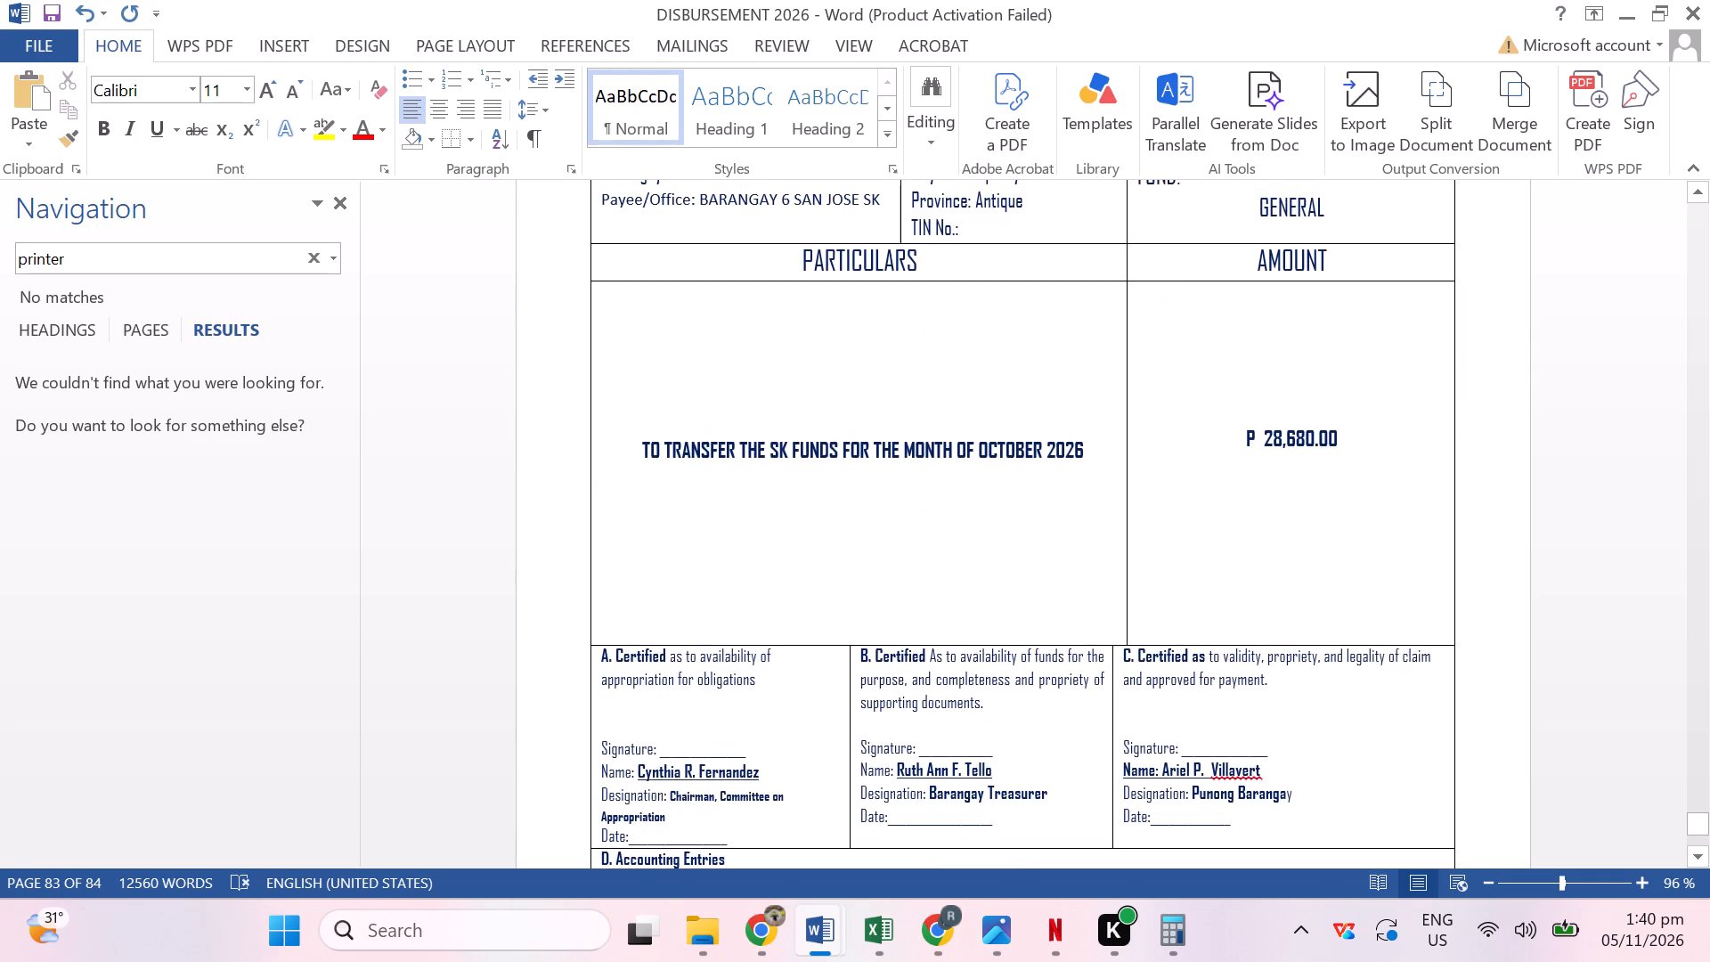
scroll(1017, 670, up, 20)
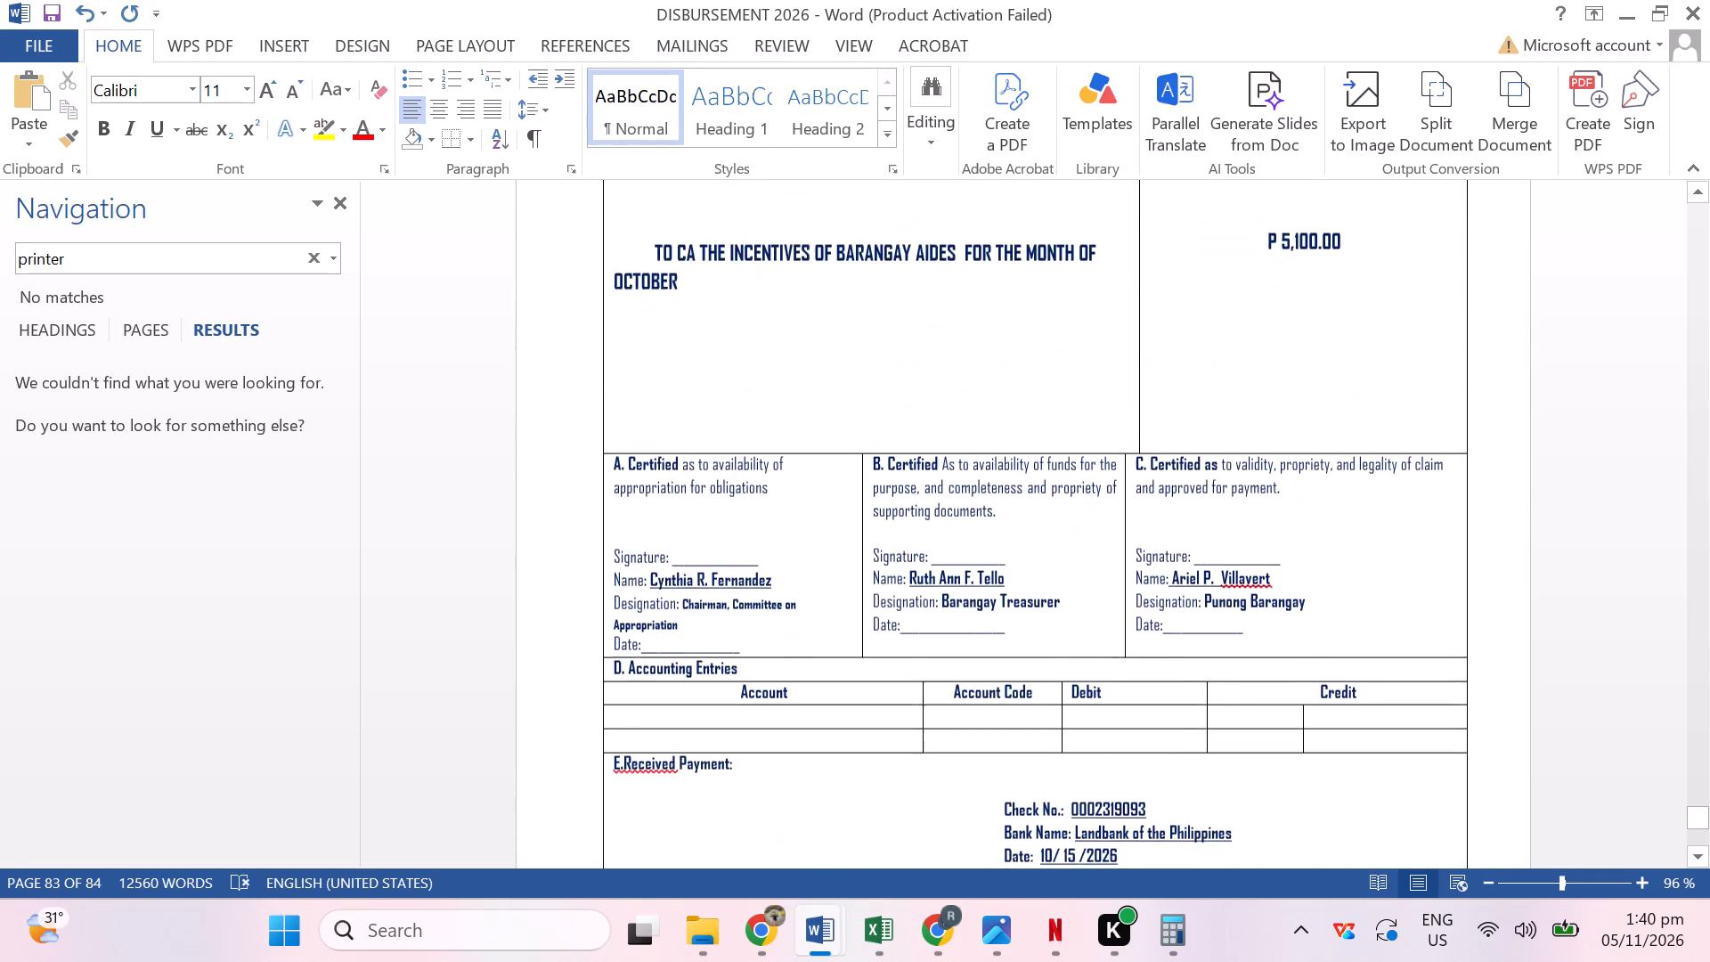
scroll(973, 690, up, 5)
scroll(1010, 596, up, 17)
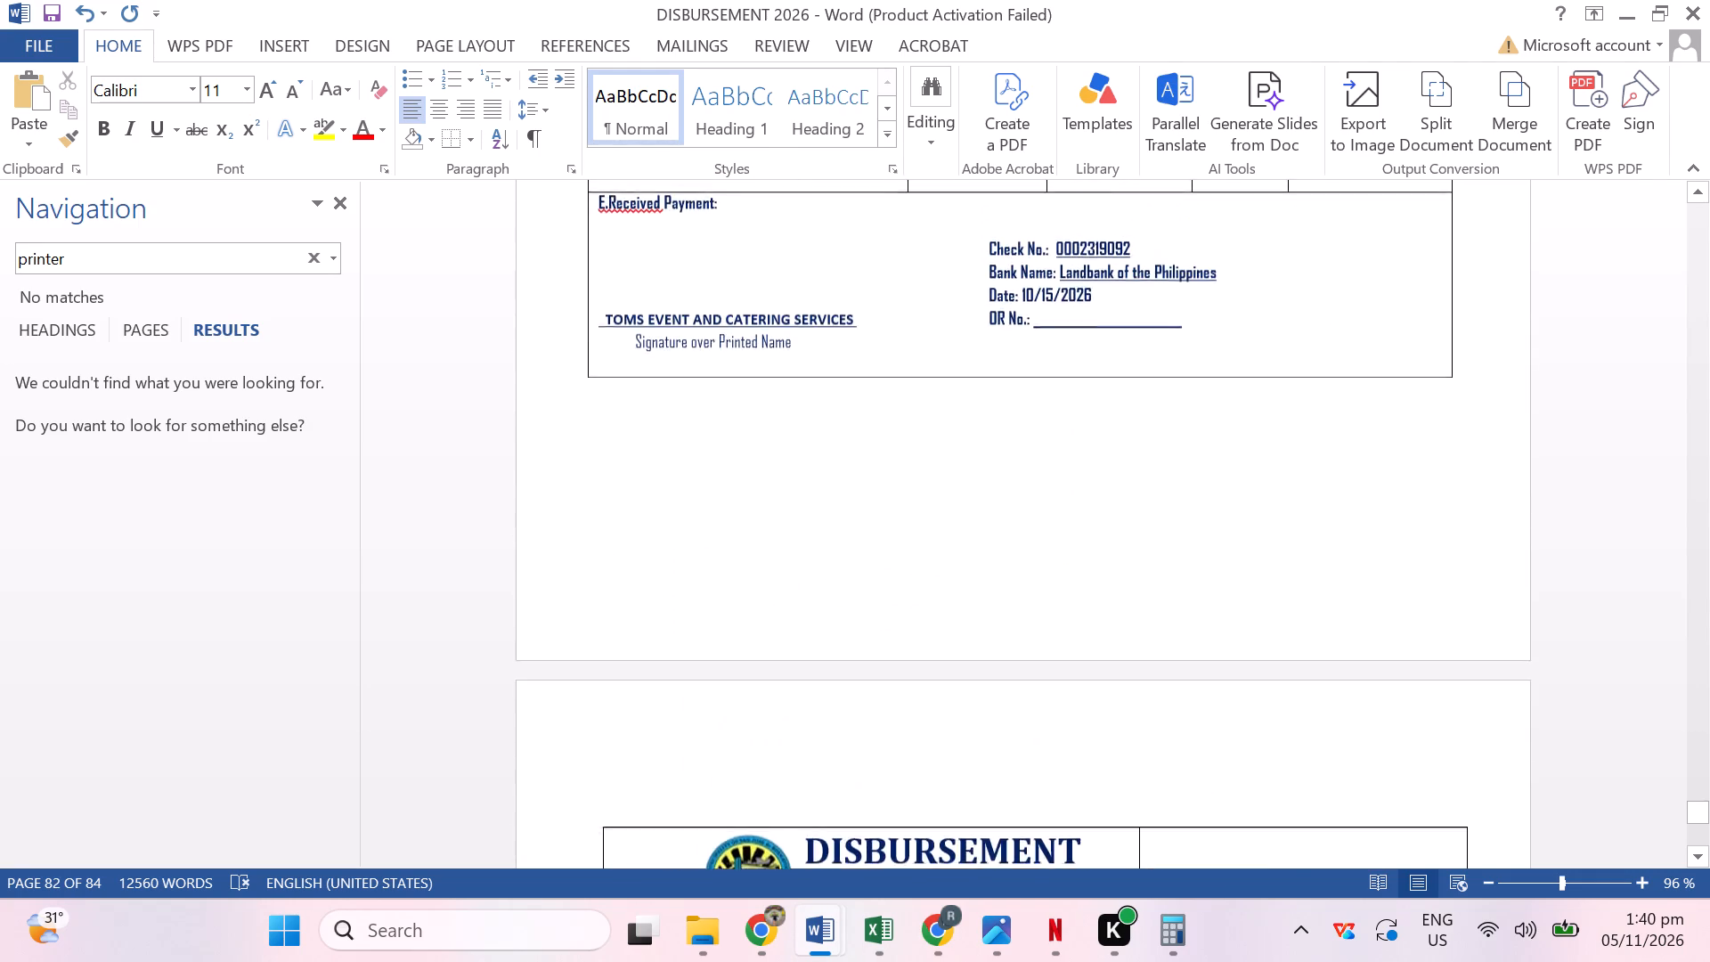
scroll(1005, 588, up, 9)
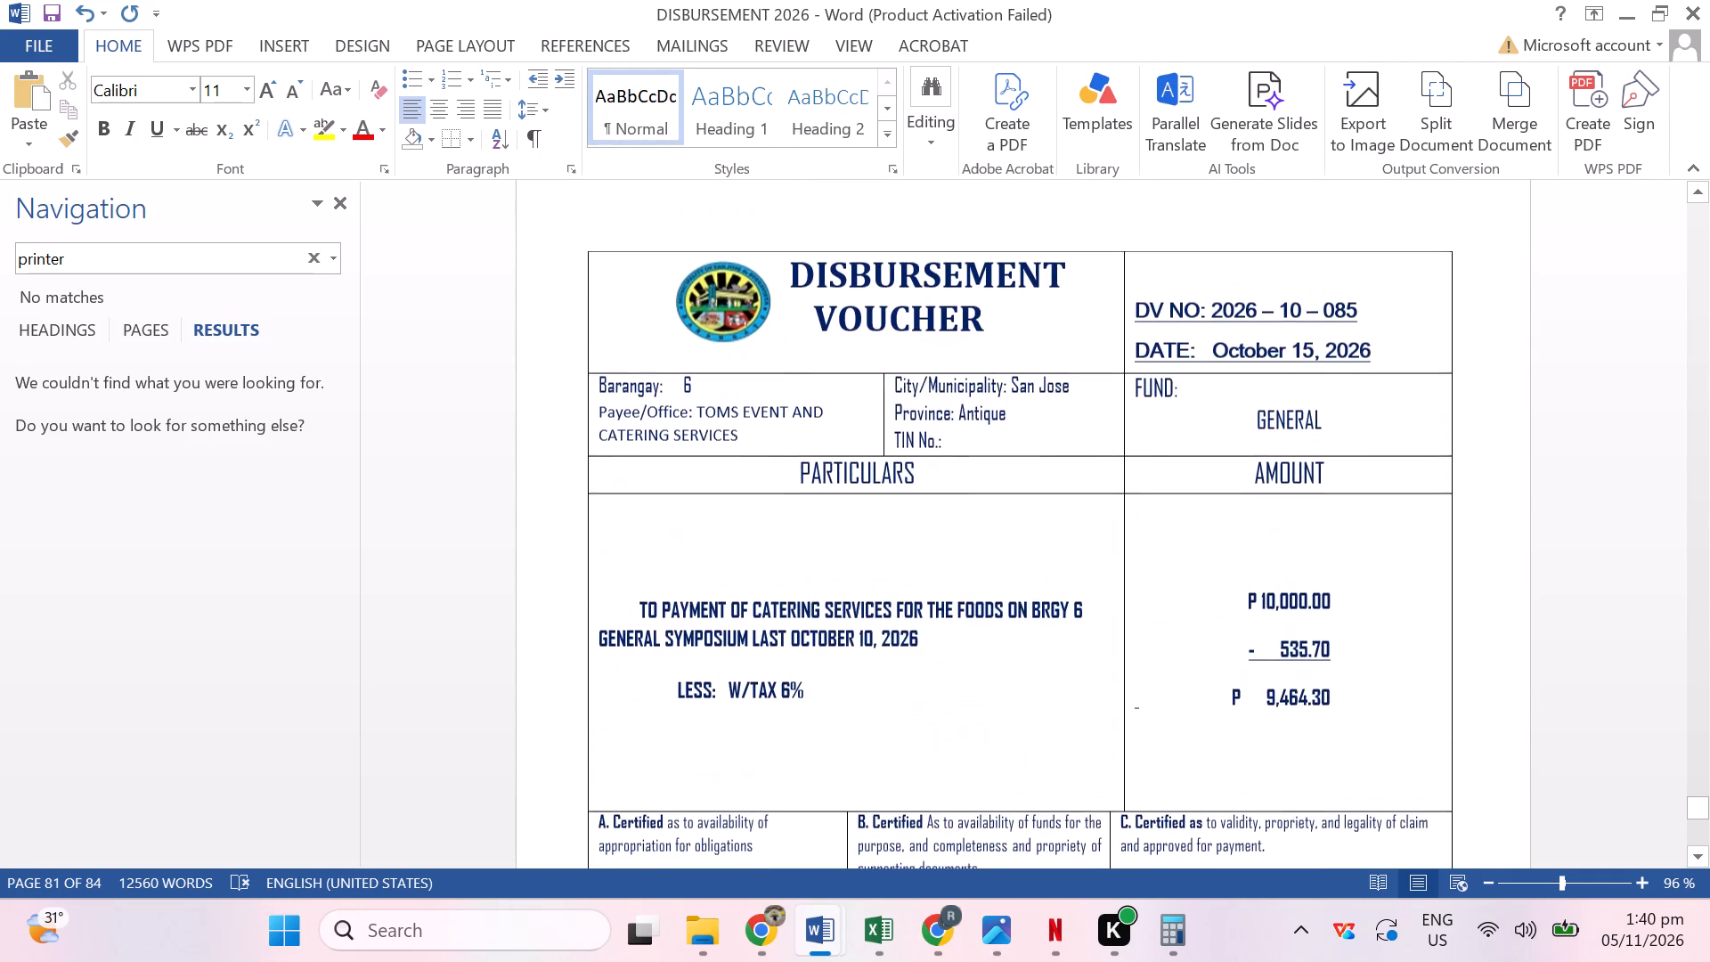
scroll(1007, 586, up, 1)
click(591, 314)
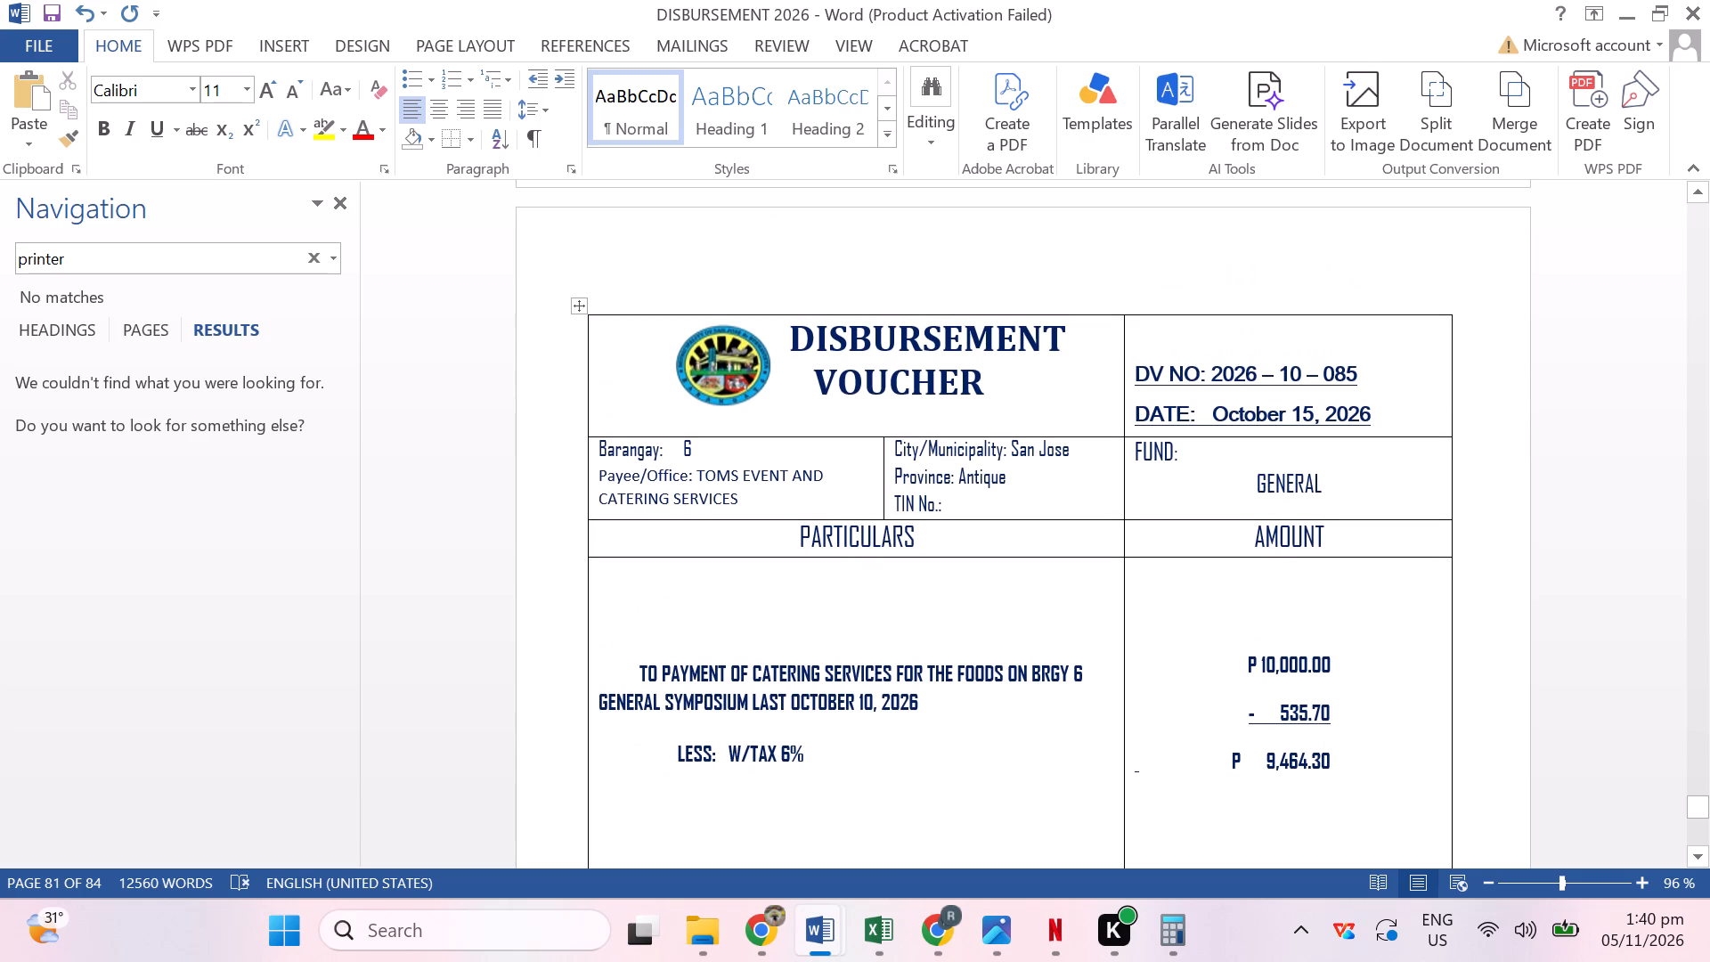
click(576, 305)
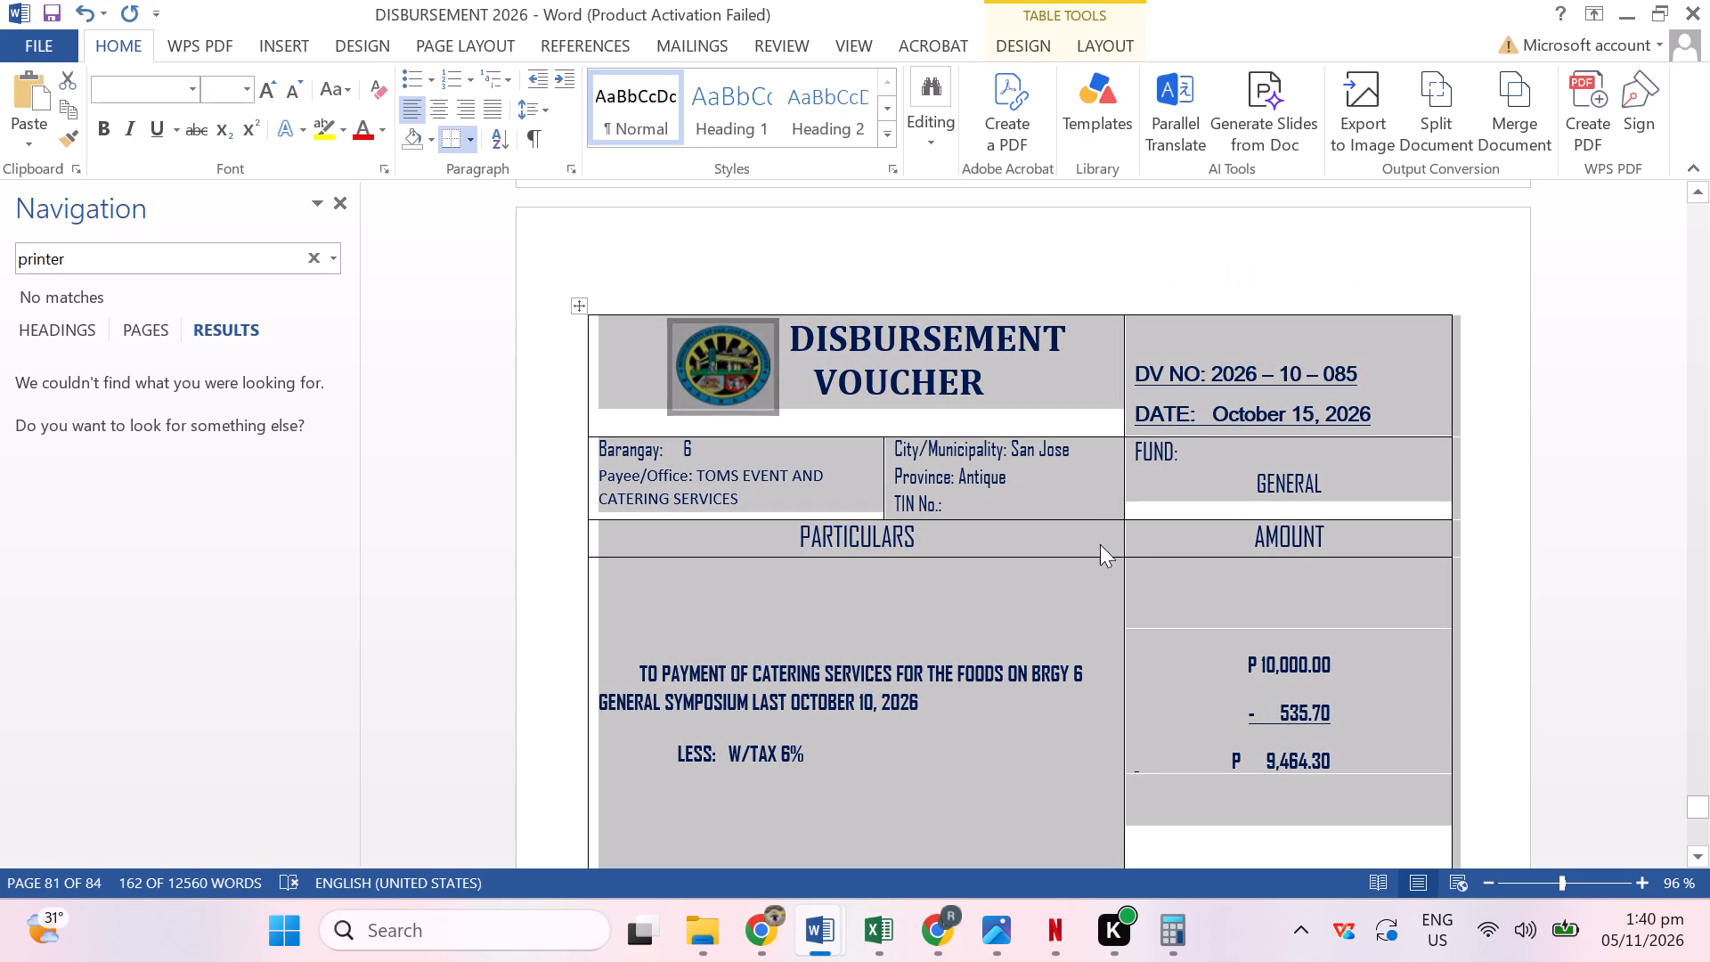
key(ctrl+c)
Paste the copied catering voucher on a new page after the November gasoline voucher.
scroll(1124, 567, down, 20)
scroll(1124, 567, down, 9)
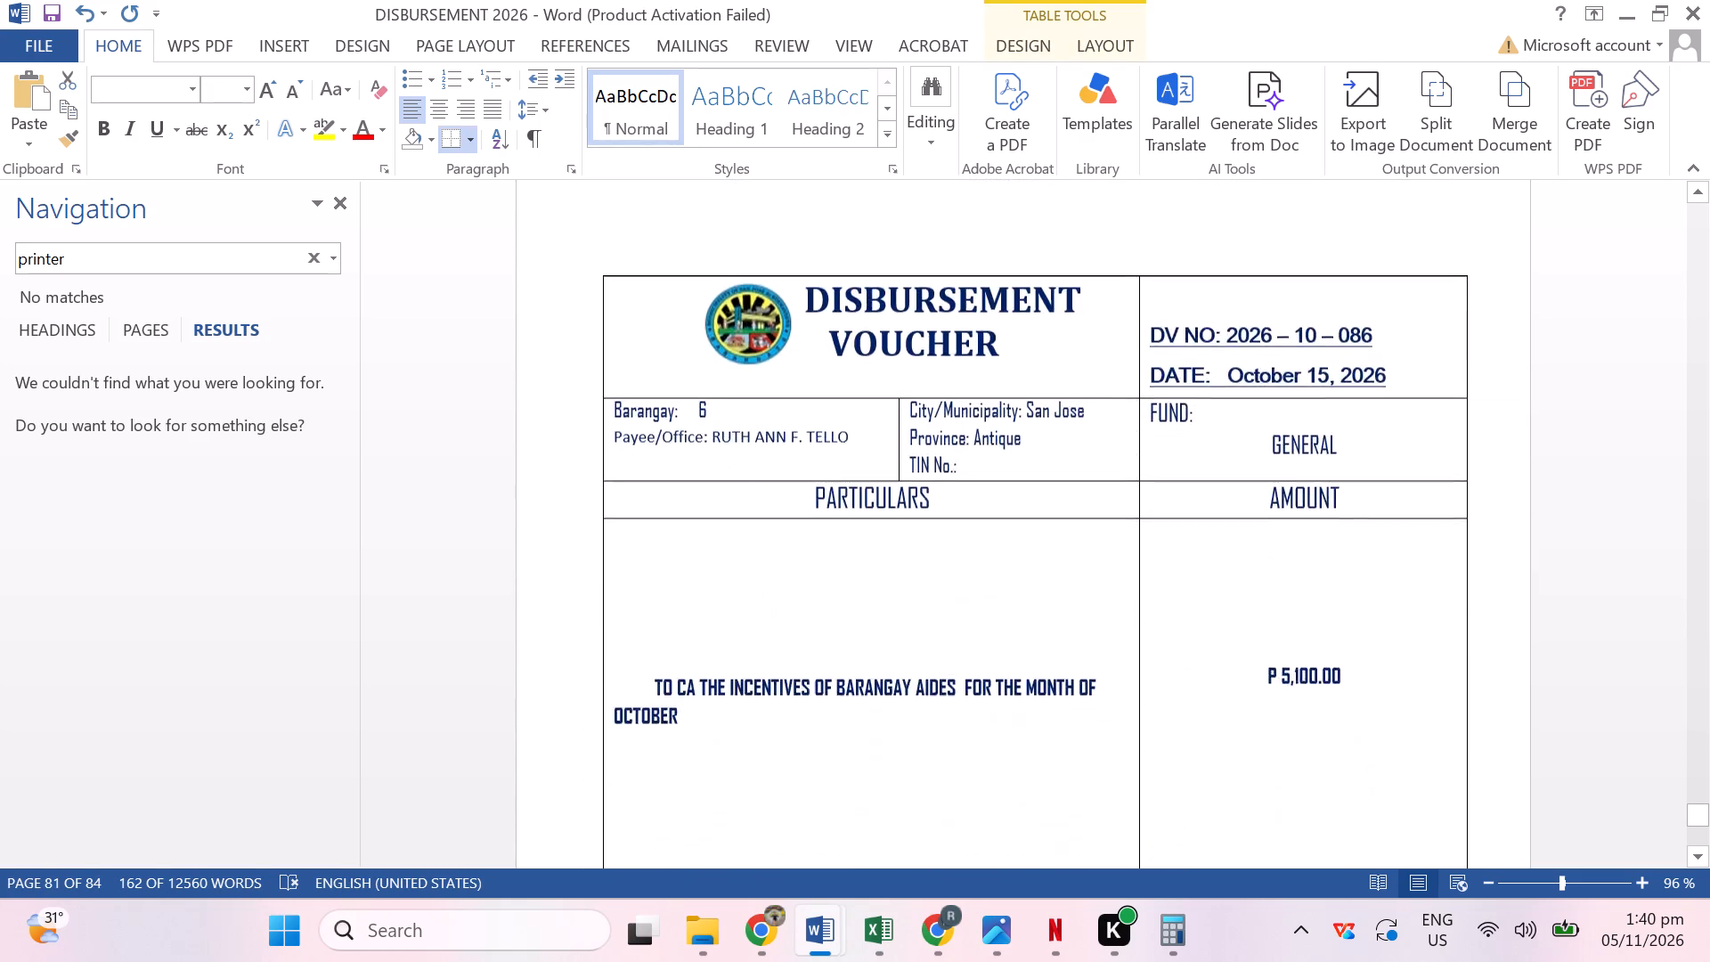
scroll(1141, 668, down, 16)
scroll(1142, 660, down, 19)
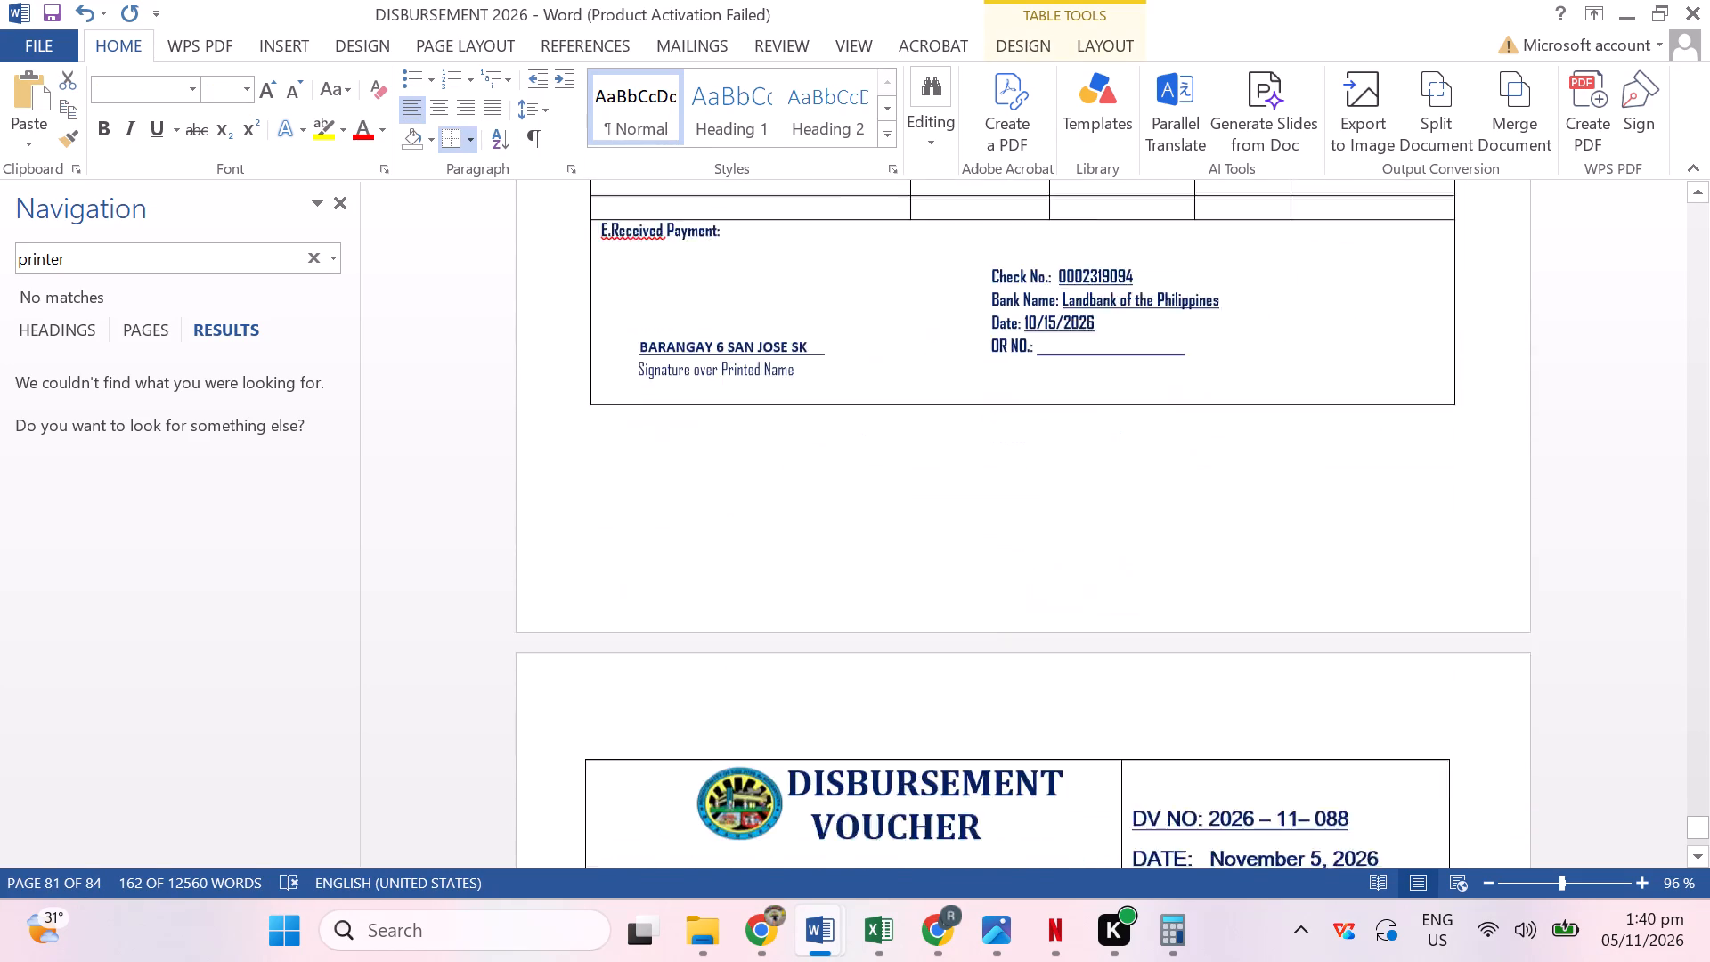
scroll(1144, 664, down, 6)
scroll(1144, 663, down, 20)
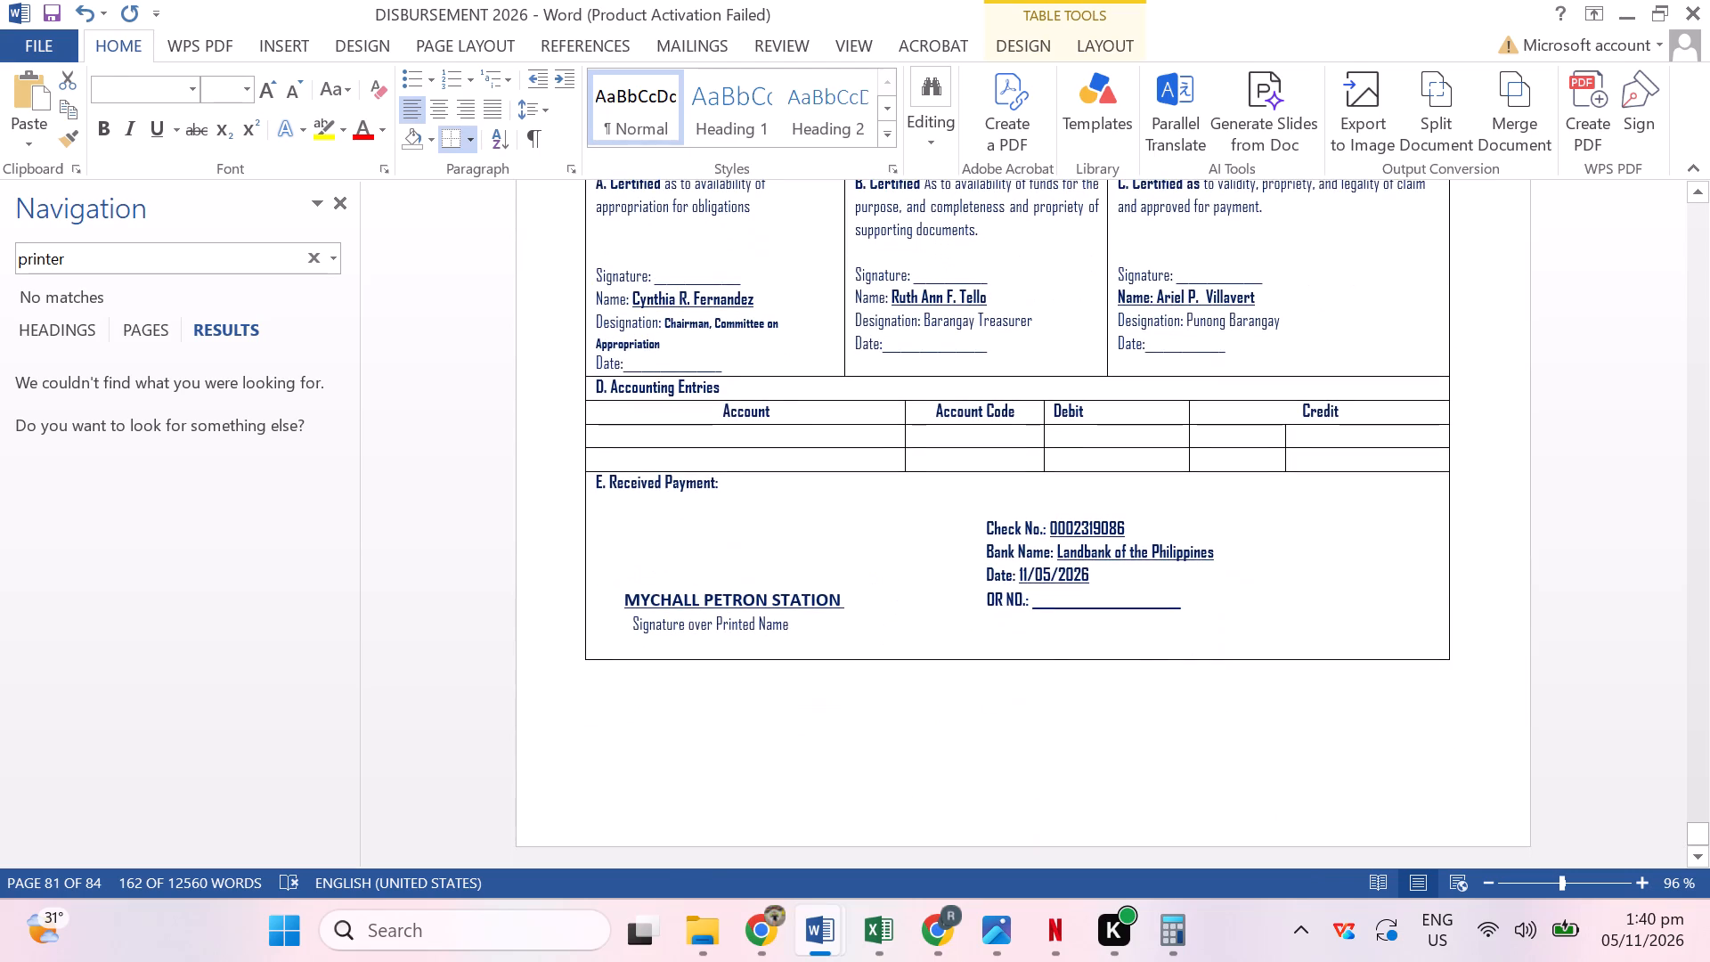
click(908, 721)
scroll(790, 721, down, 12)
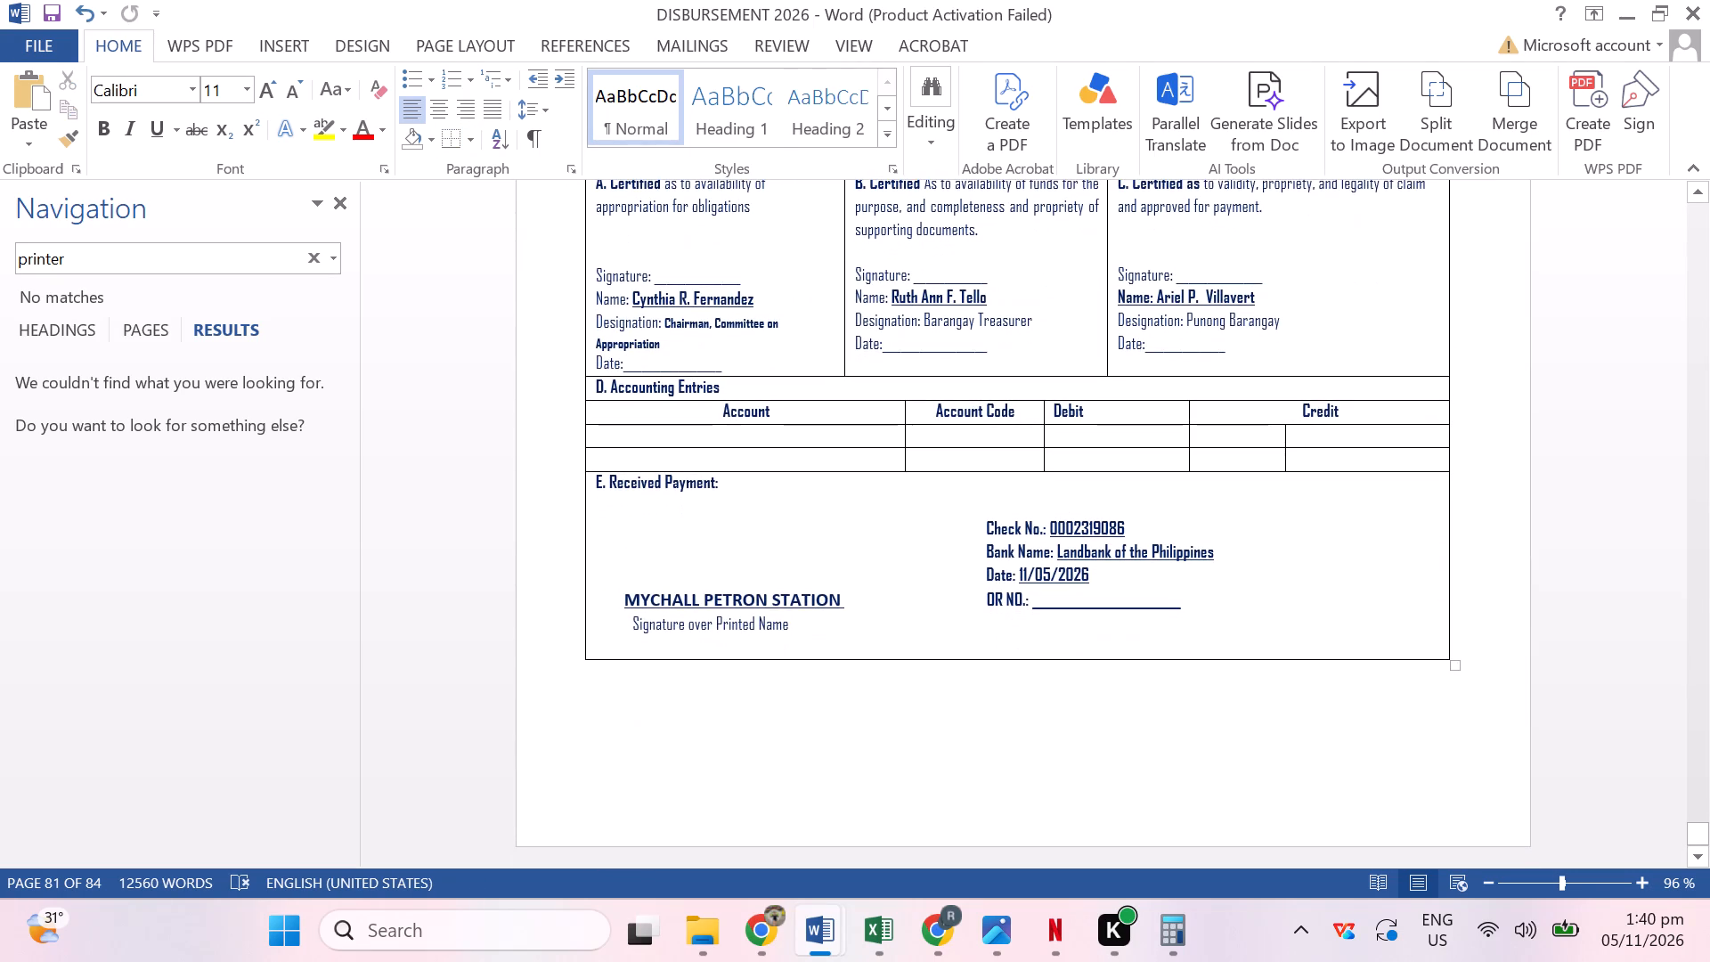
click(715, 703)
key(Return)
key(Return)
key(Return)
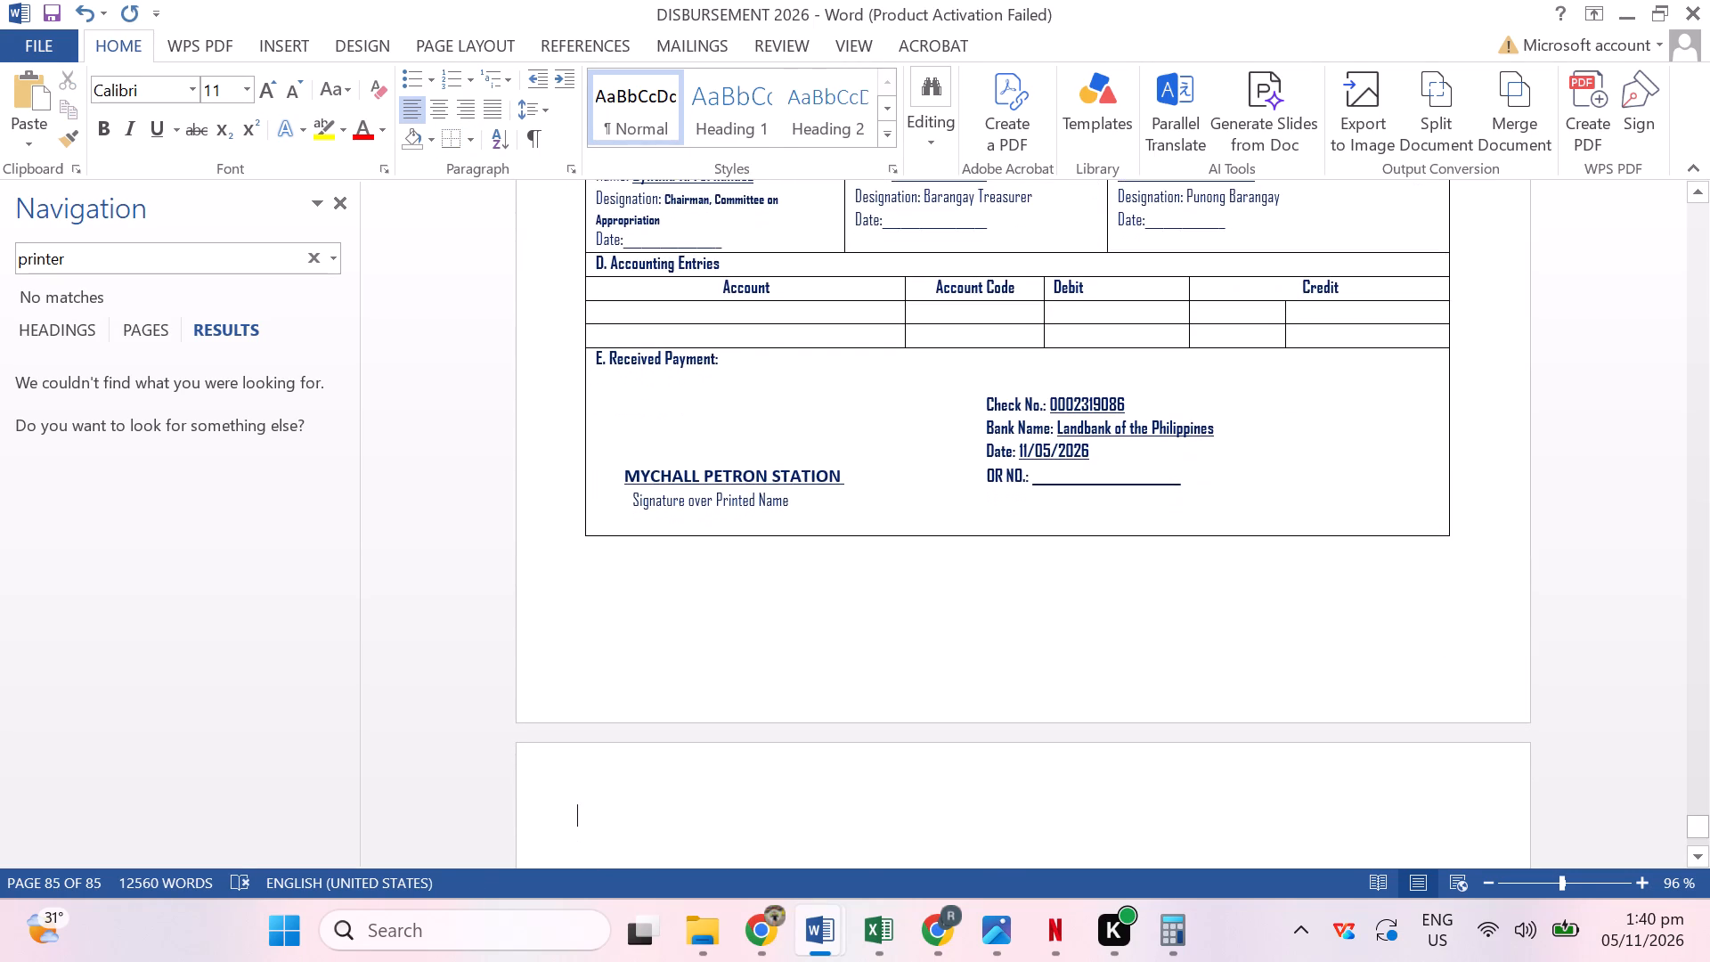
key(ctrl+v)
Recheck the gasoline voucher's amounts and its Received Payment details against the newly pasted voucher that follows it.
scroll(918, 704, down, 5)
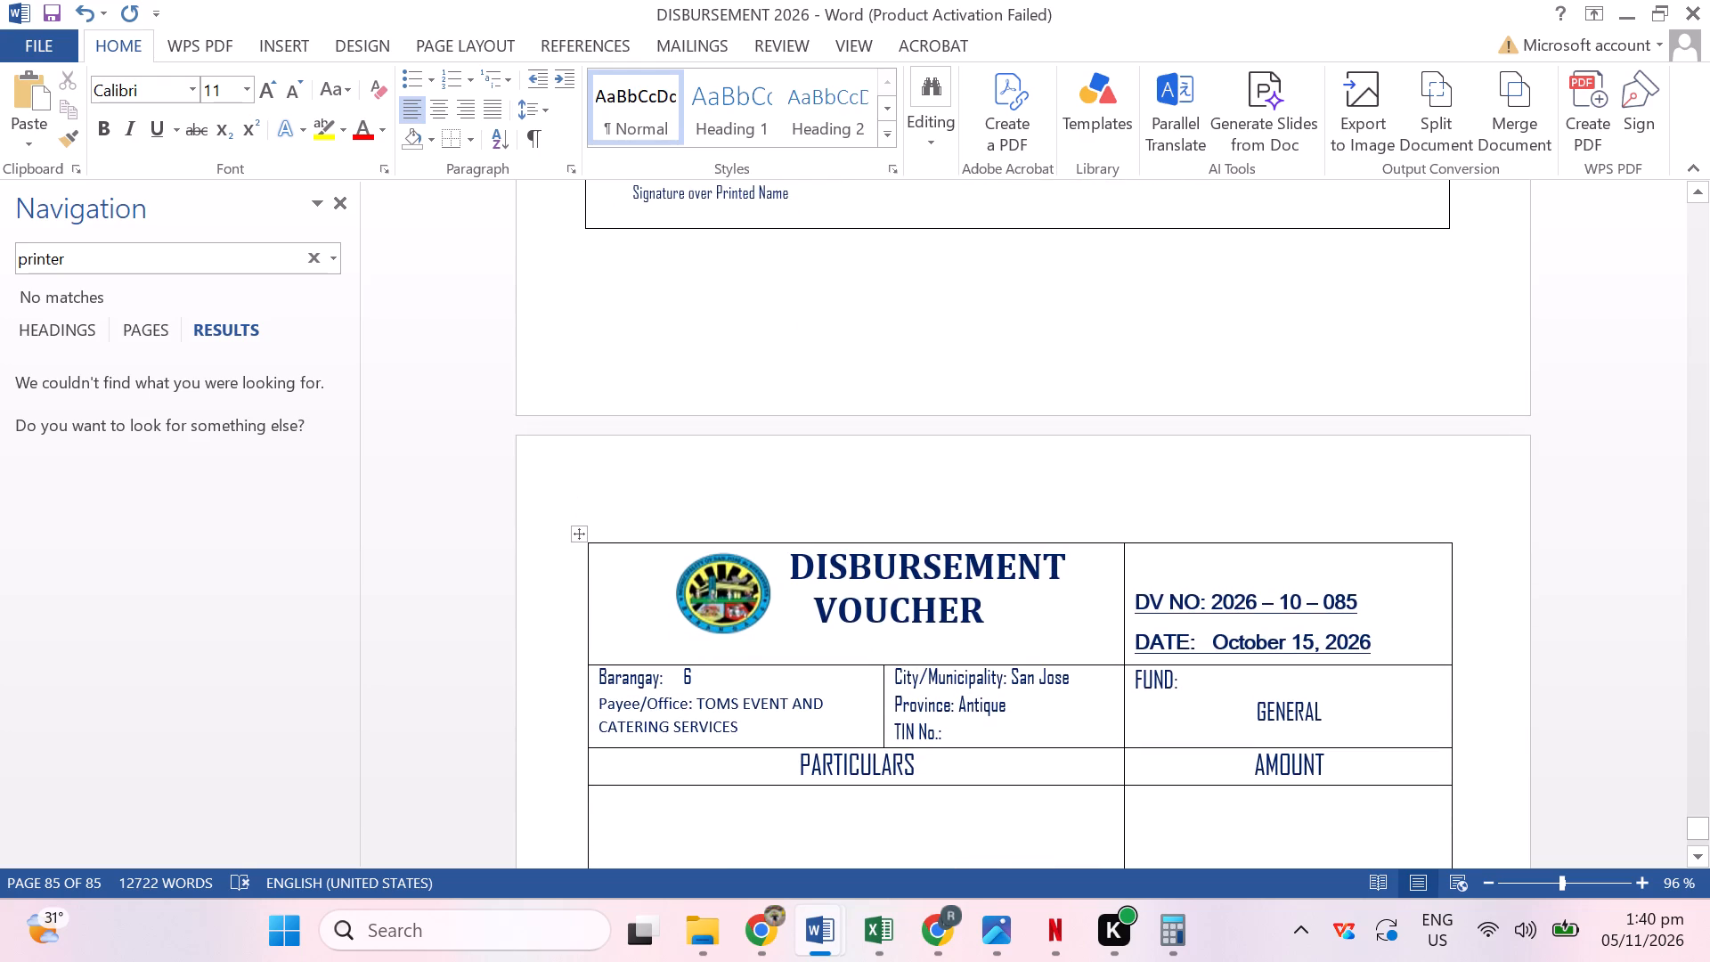
scroll(1348, 620, up, 17)
scroll(1342, 598, up, 4)
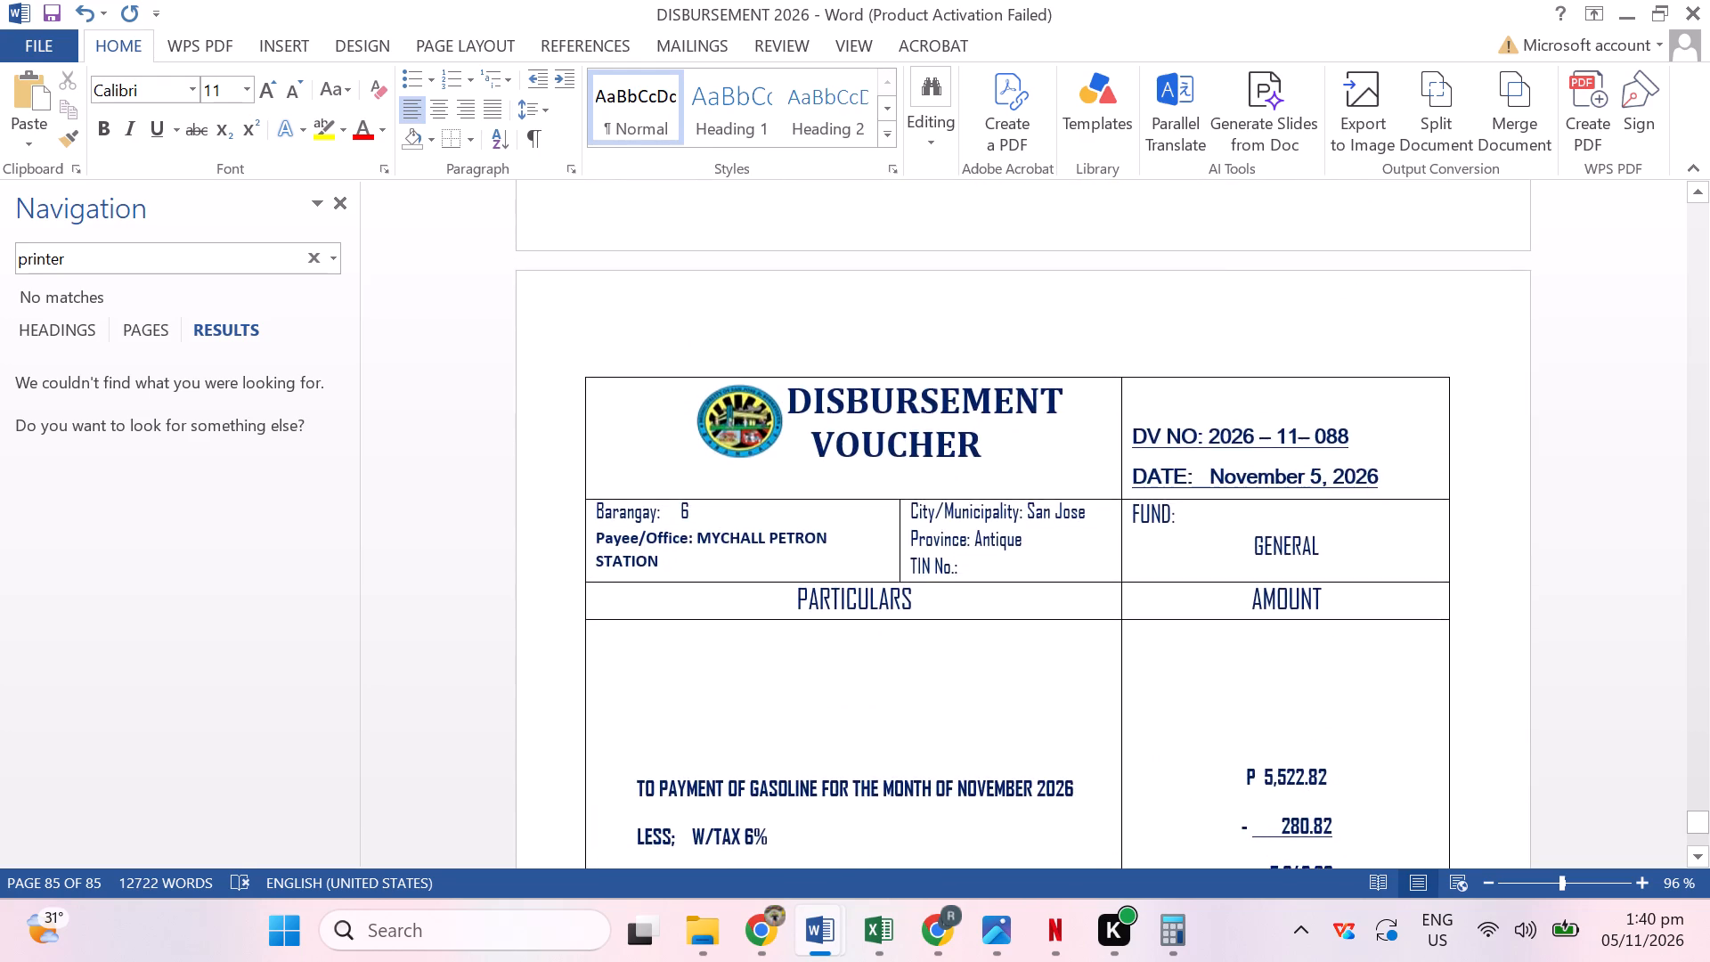
scroll(1342, 598, down, 6)
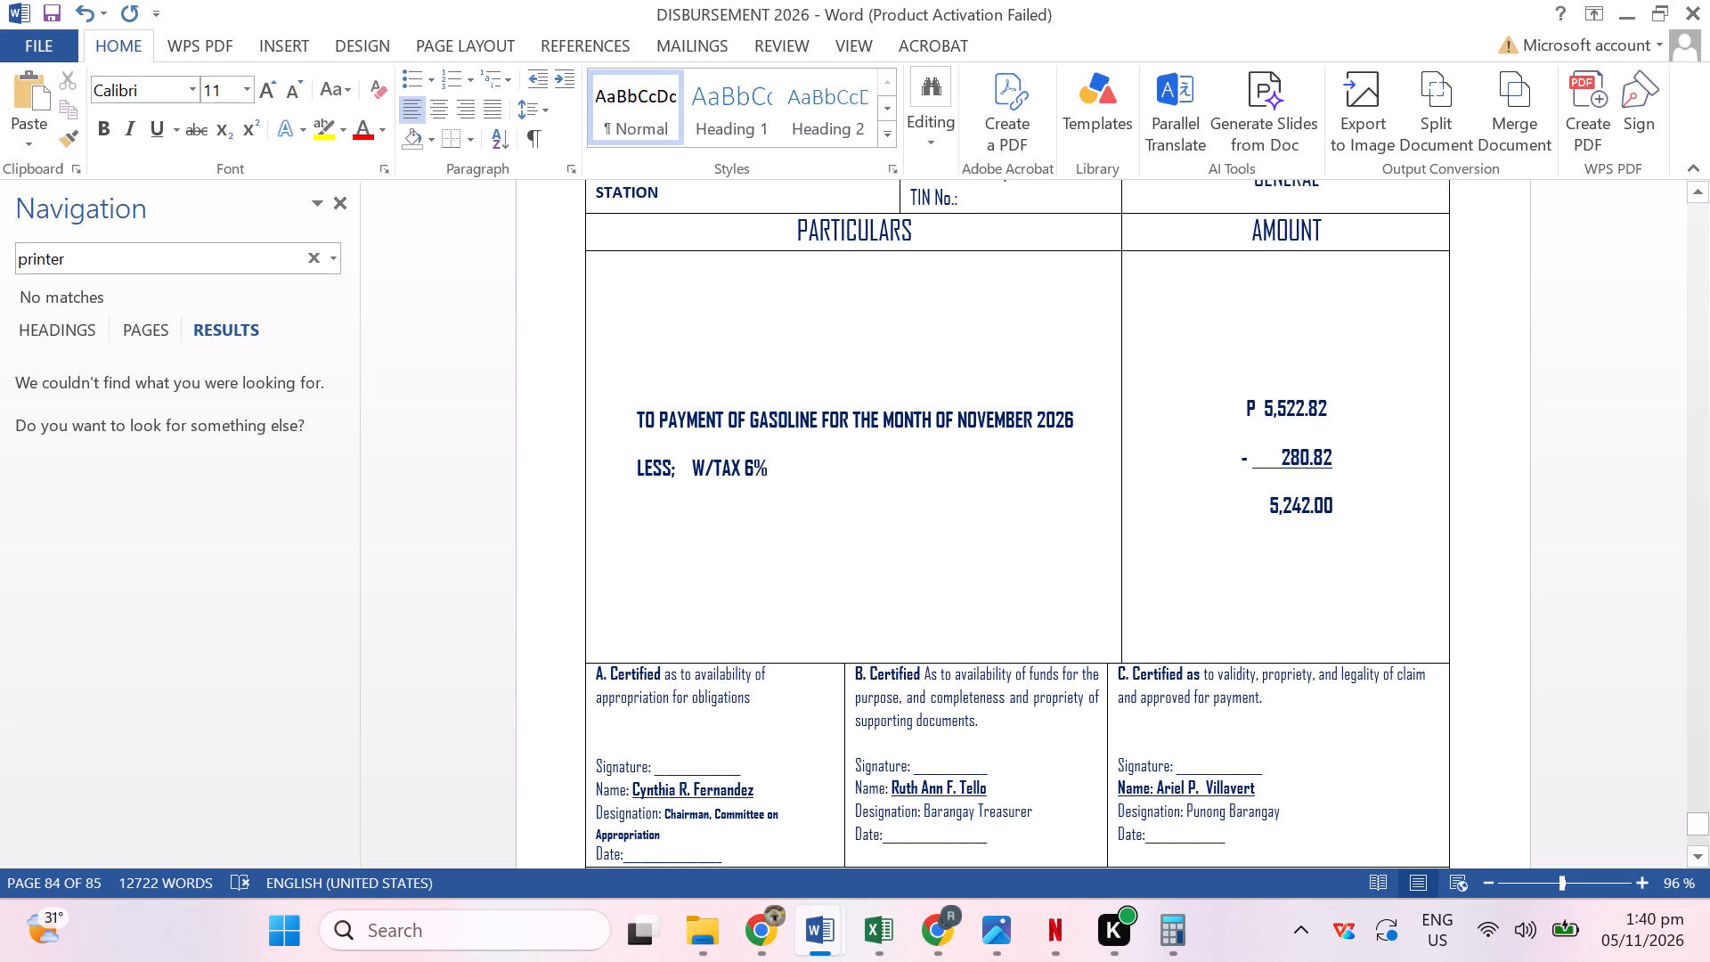
scroll(870, 623, up, 3)
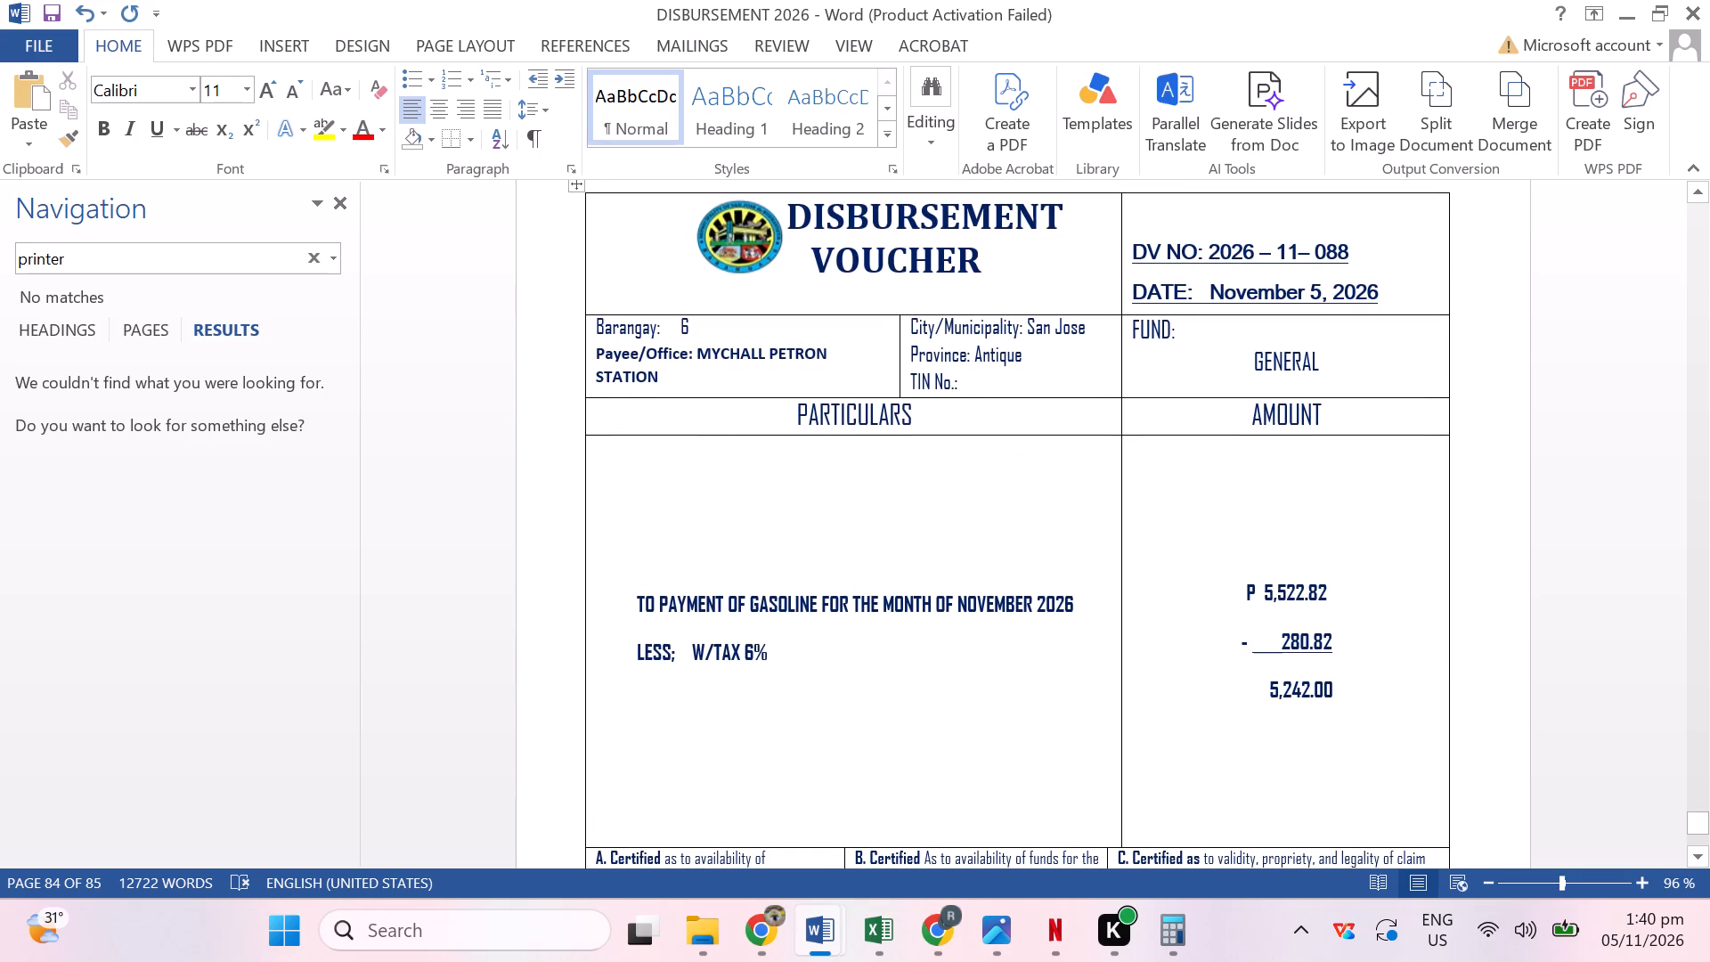
click(1260, 583)
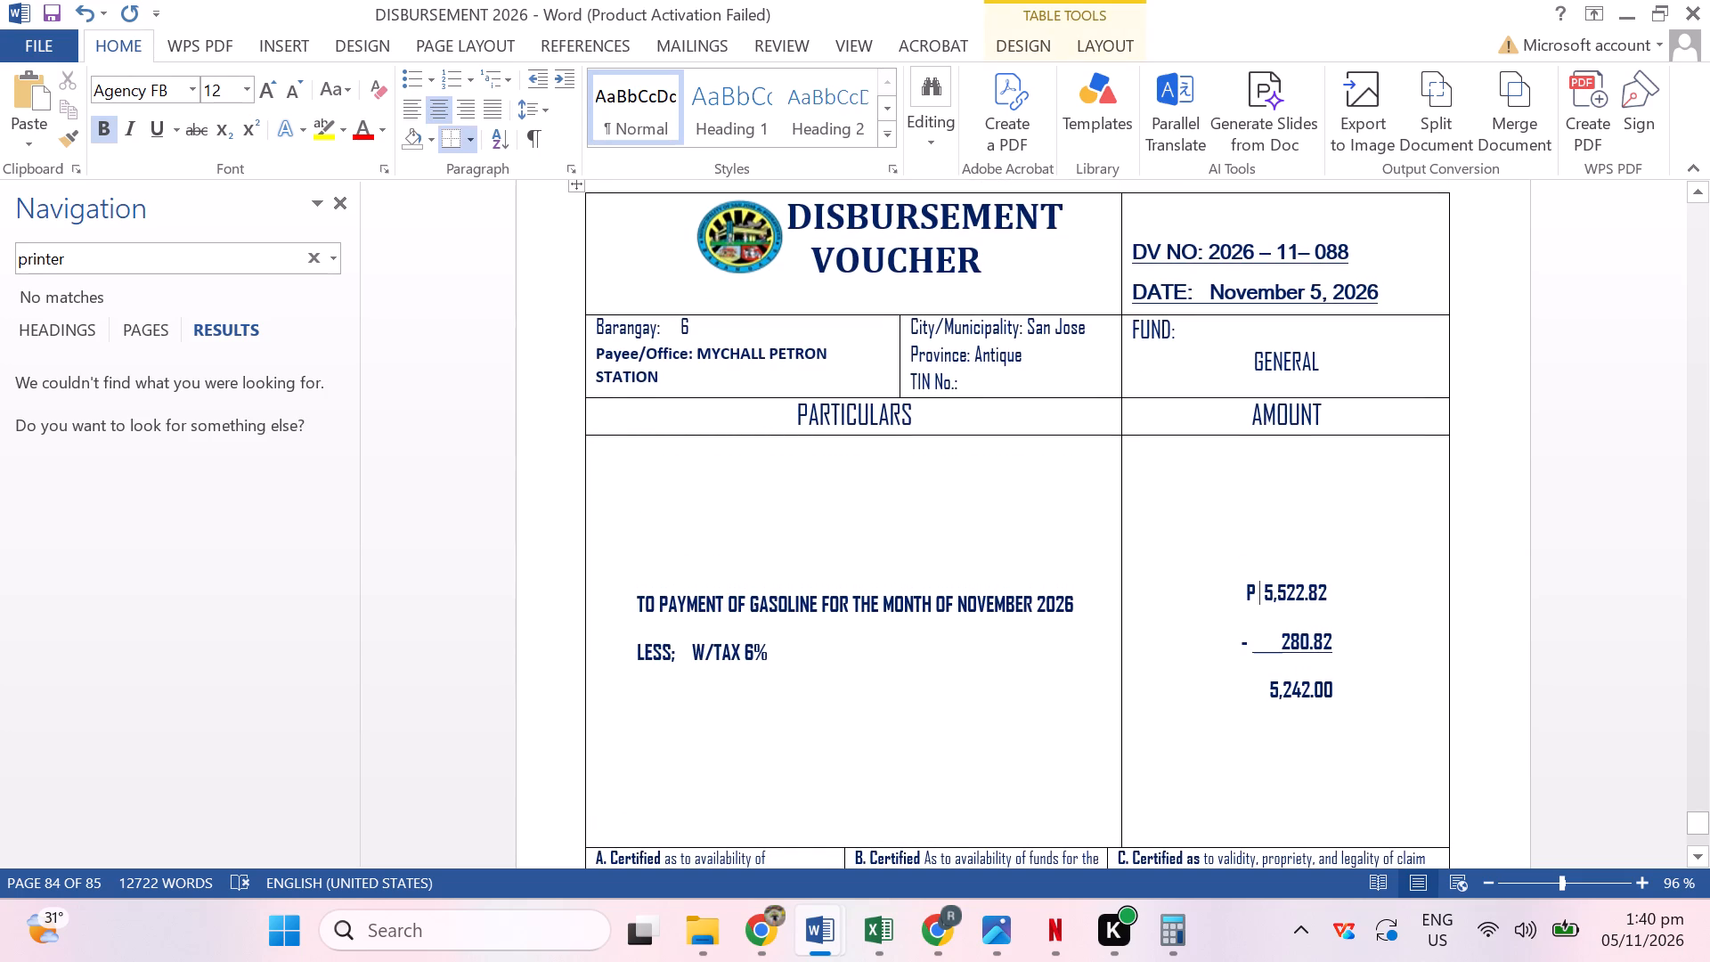
click(1343, 683)
drag(1353, 690, 1258, 689)
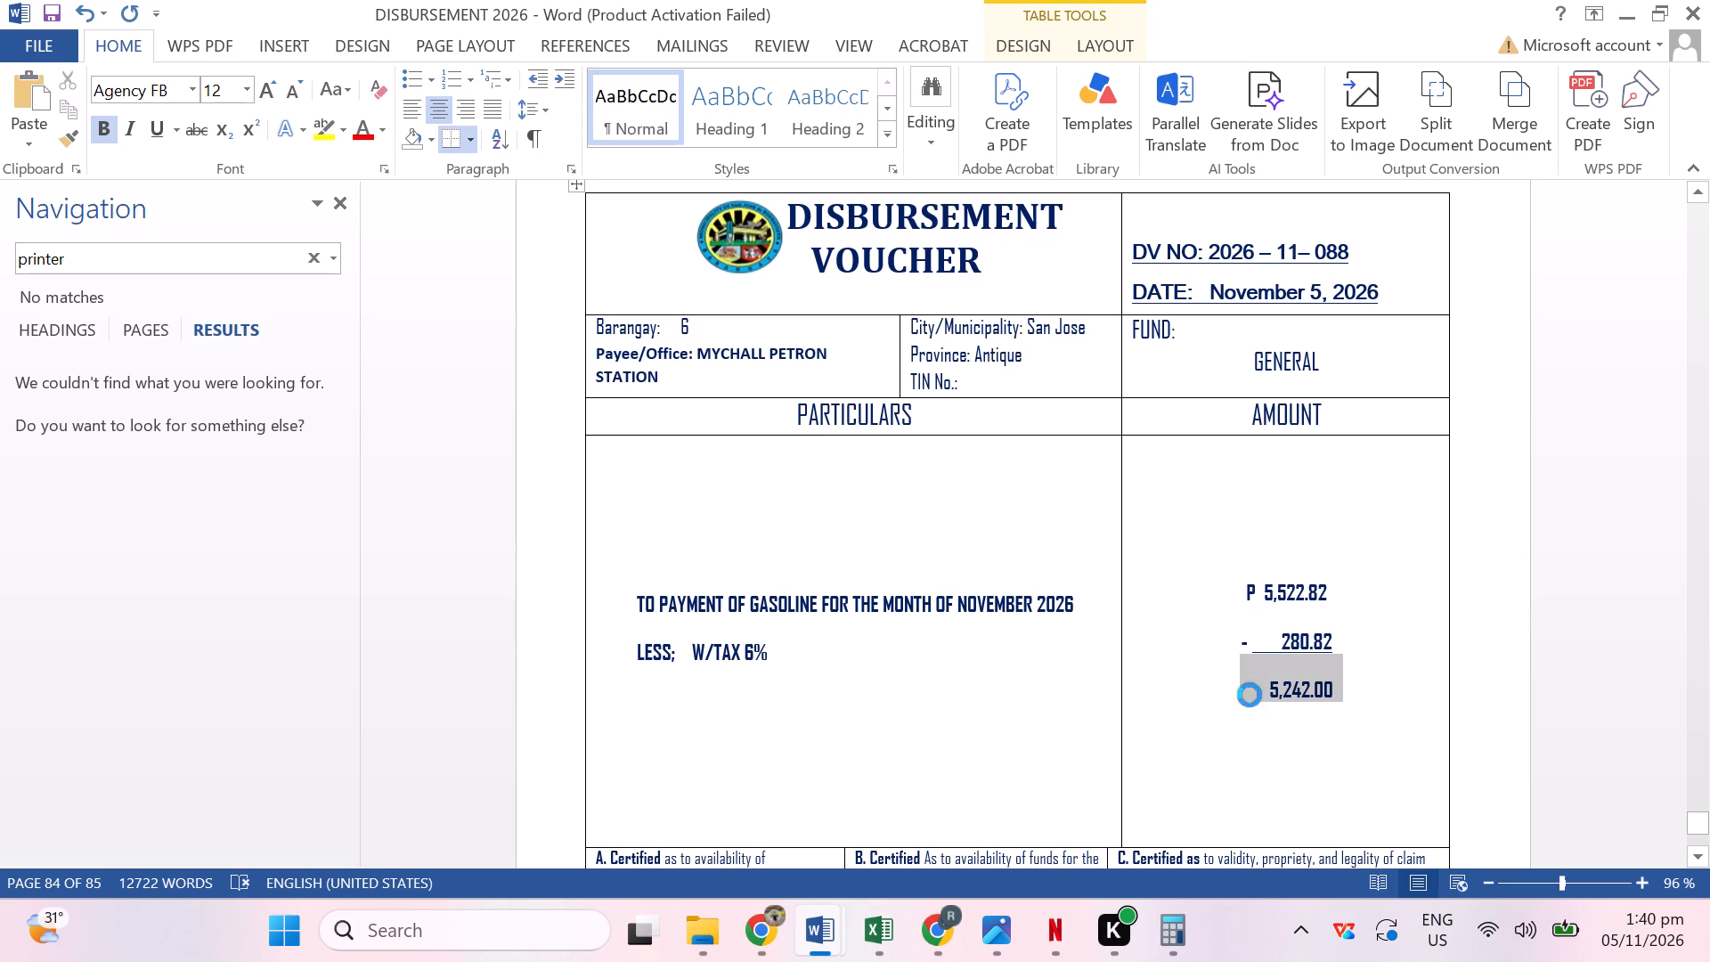
click(1175, 682)
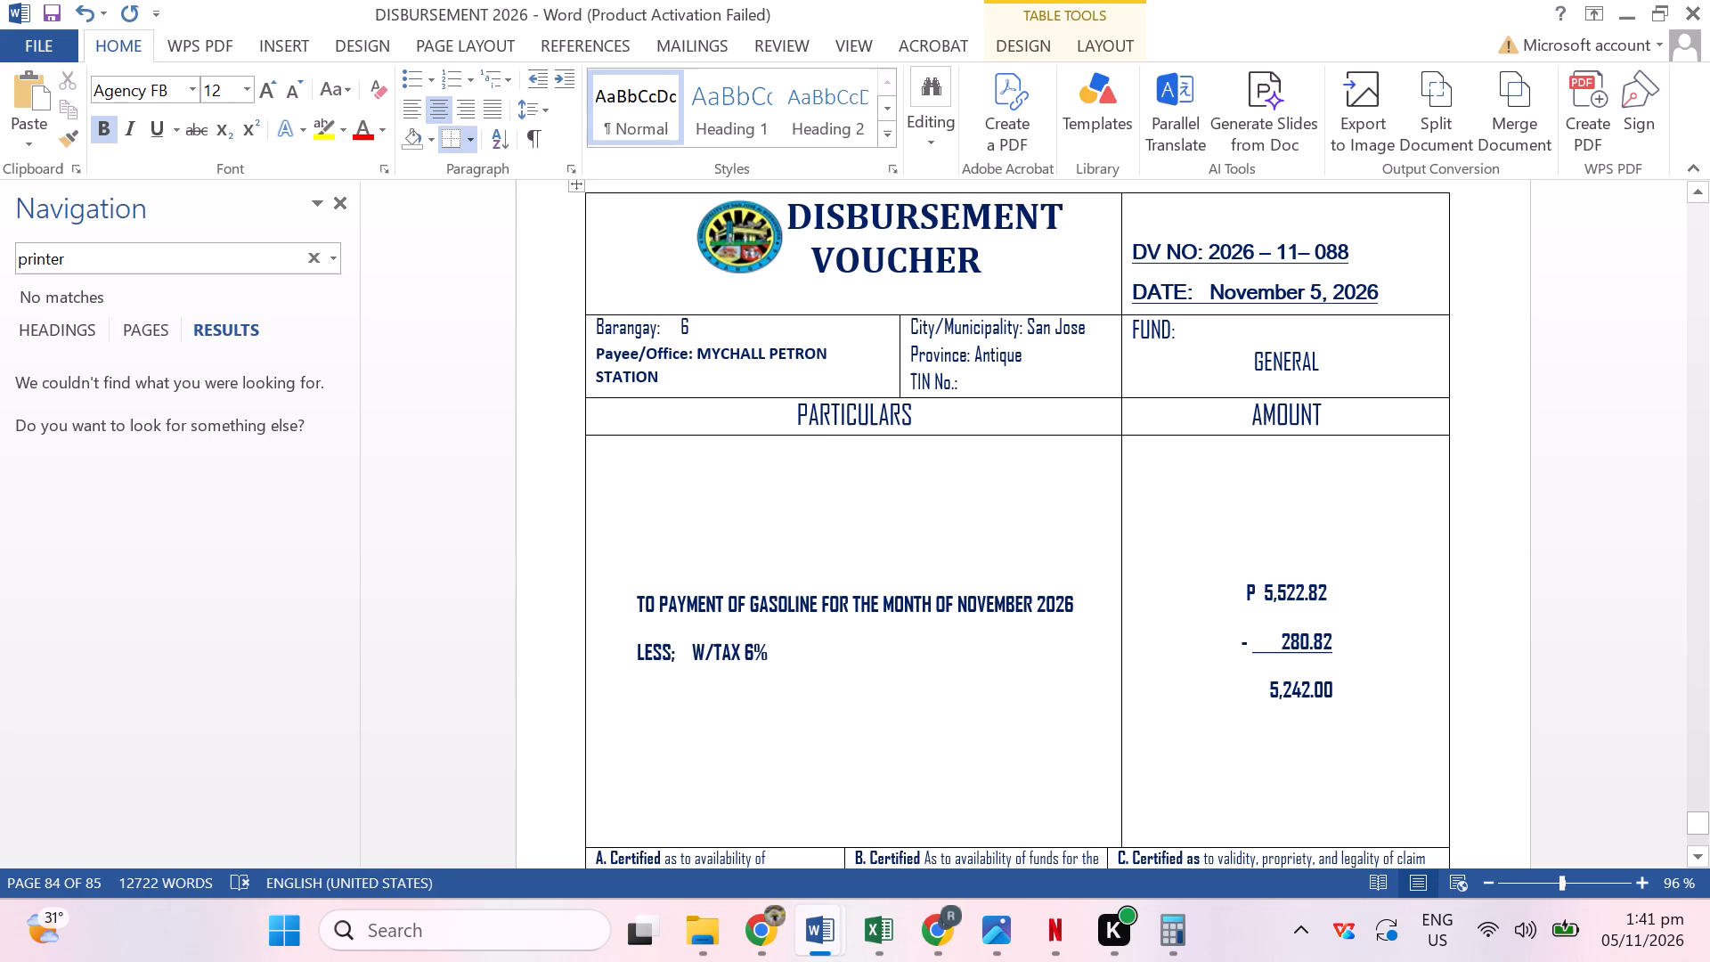
scroll(1207, 627, down, 7)
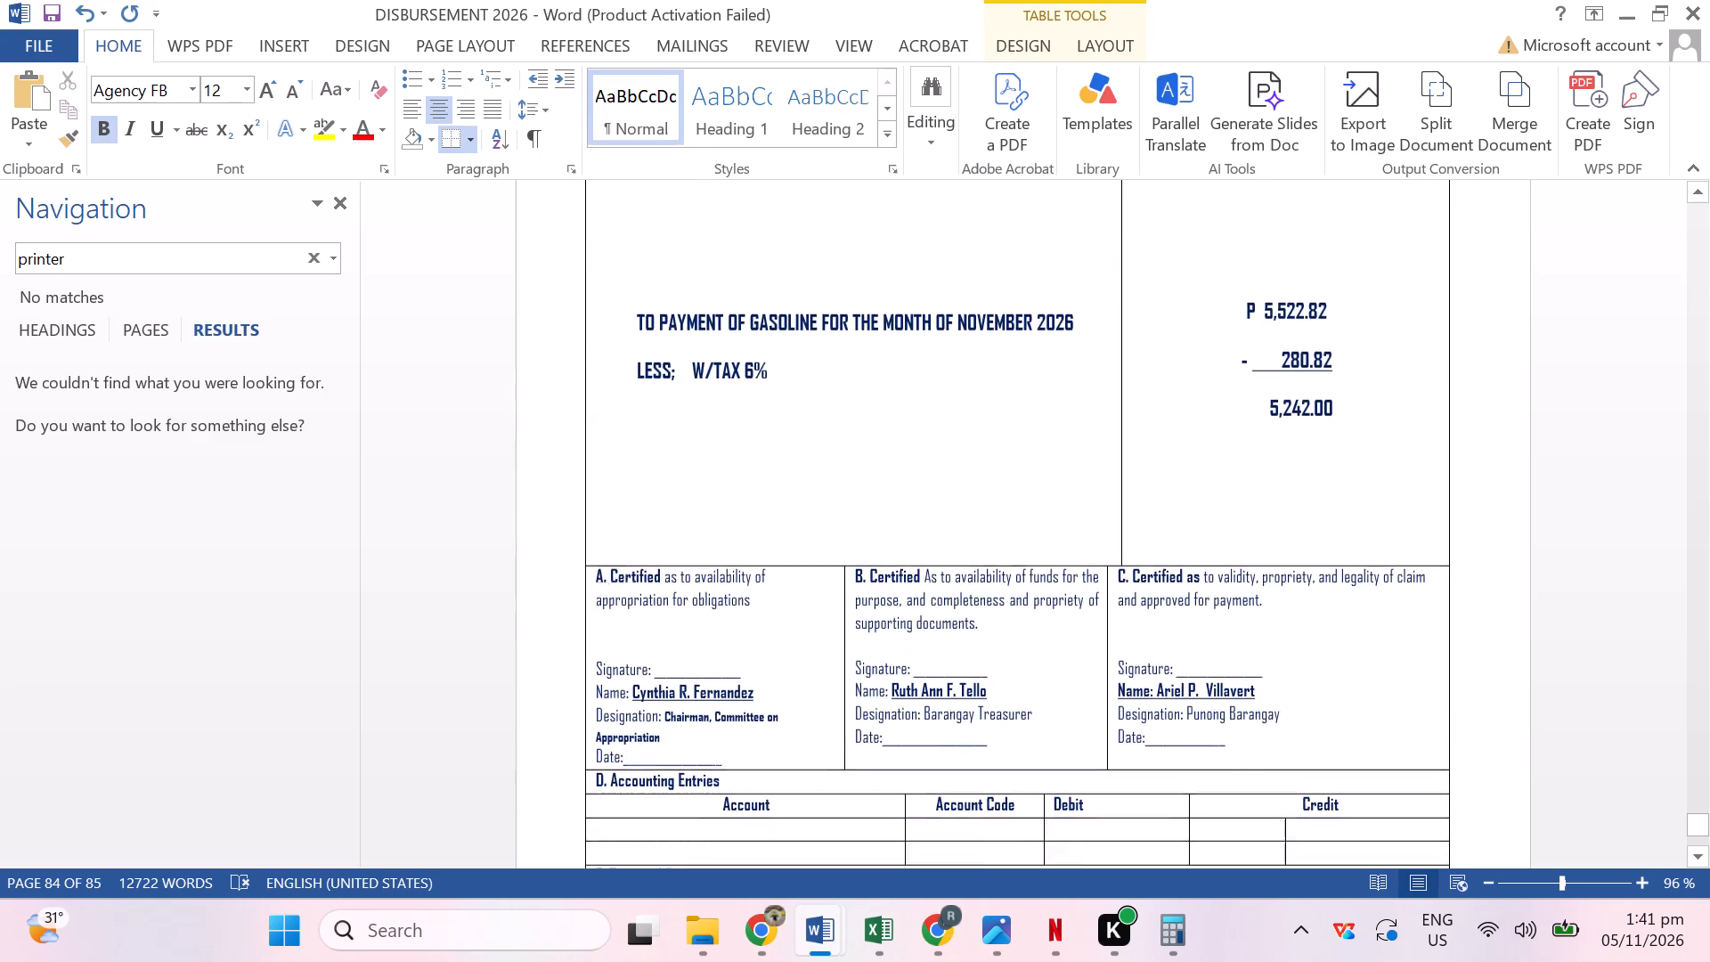
scroll(1207, 627, down, 8)
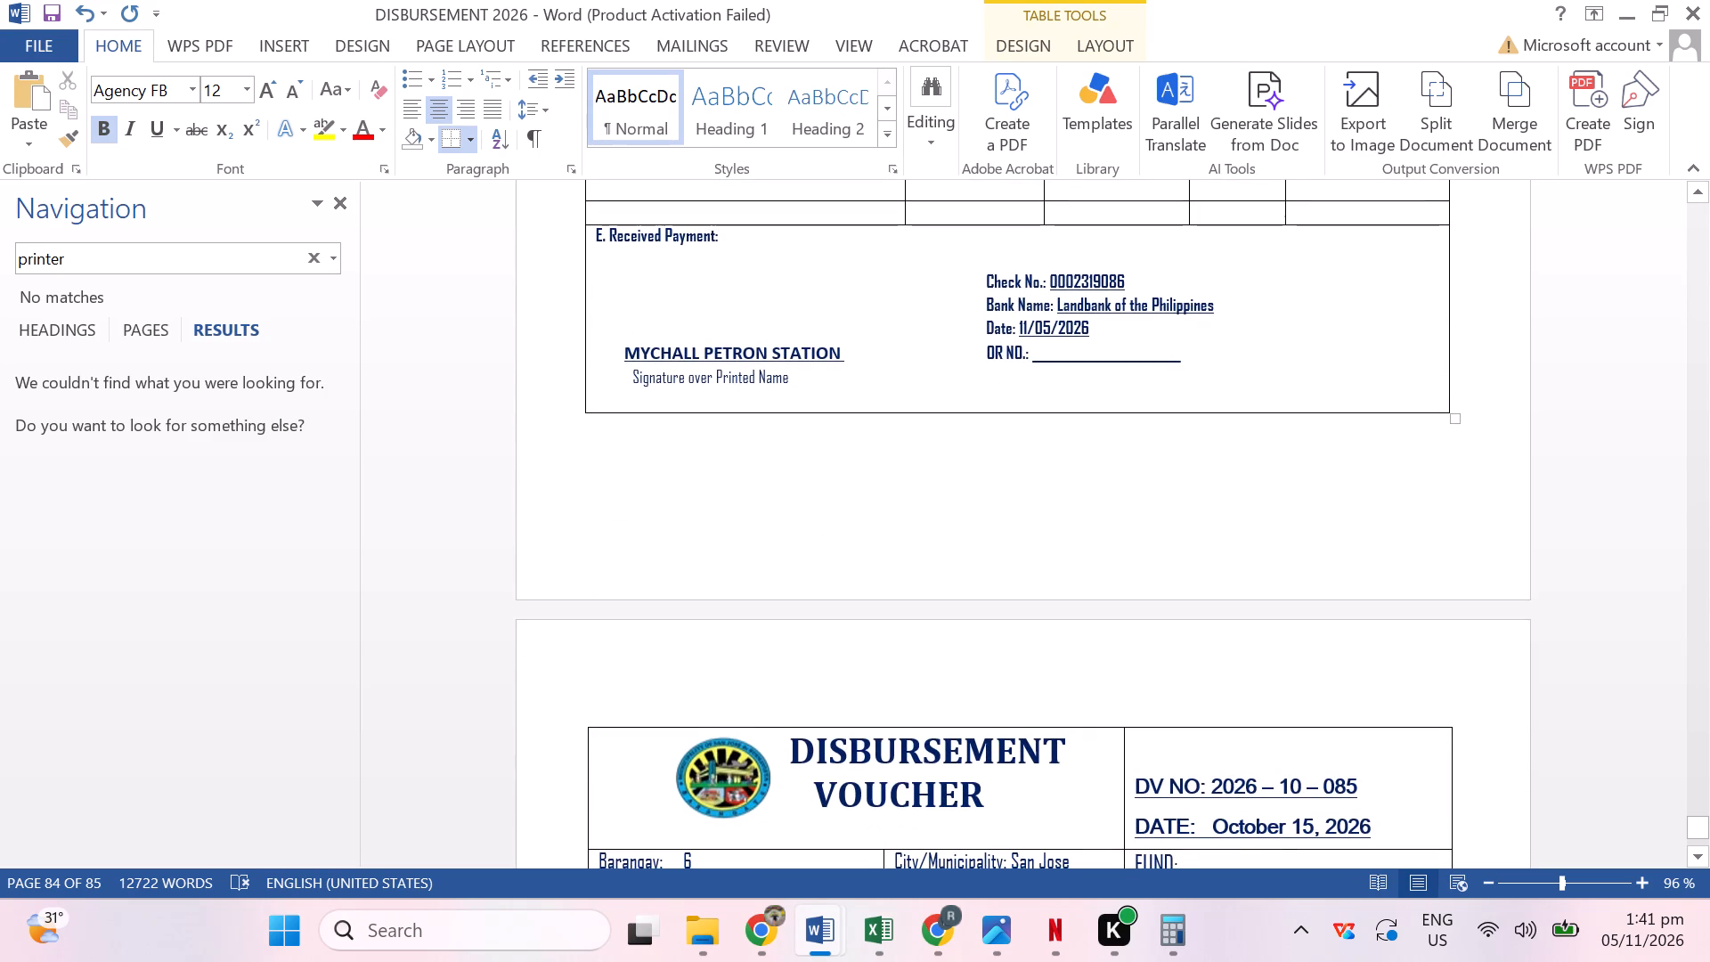
click(630, 352)
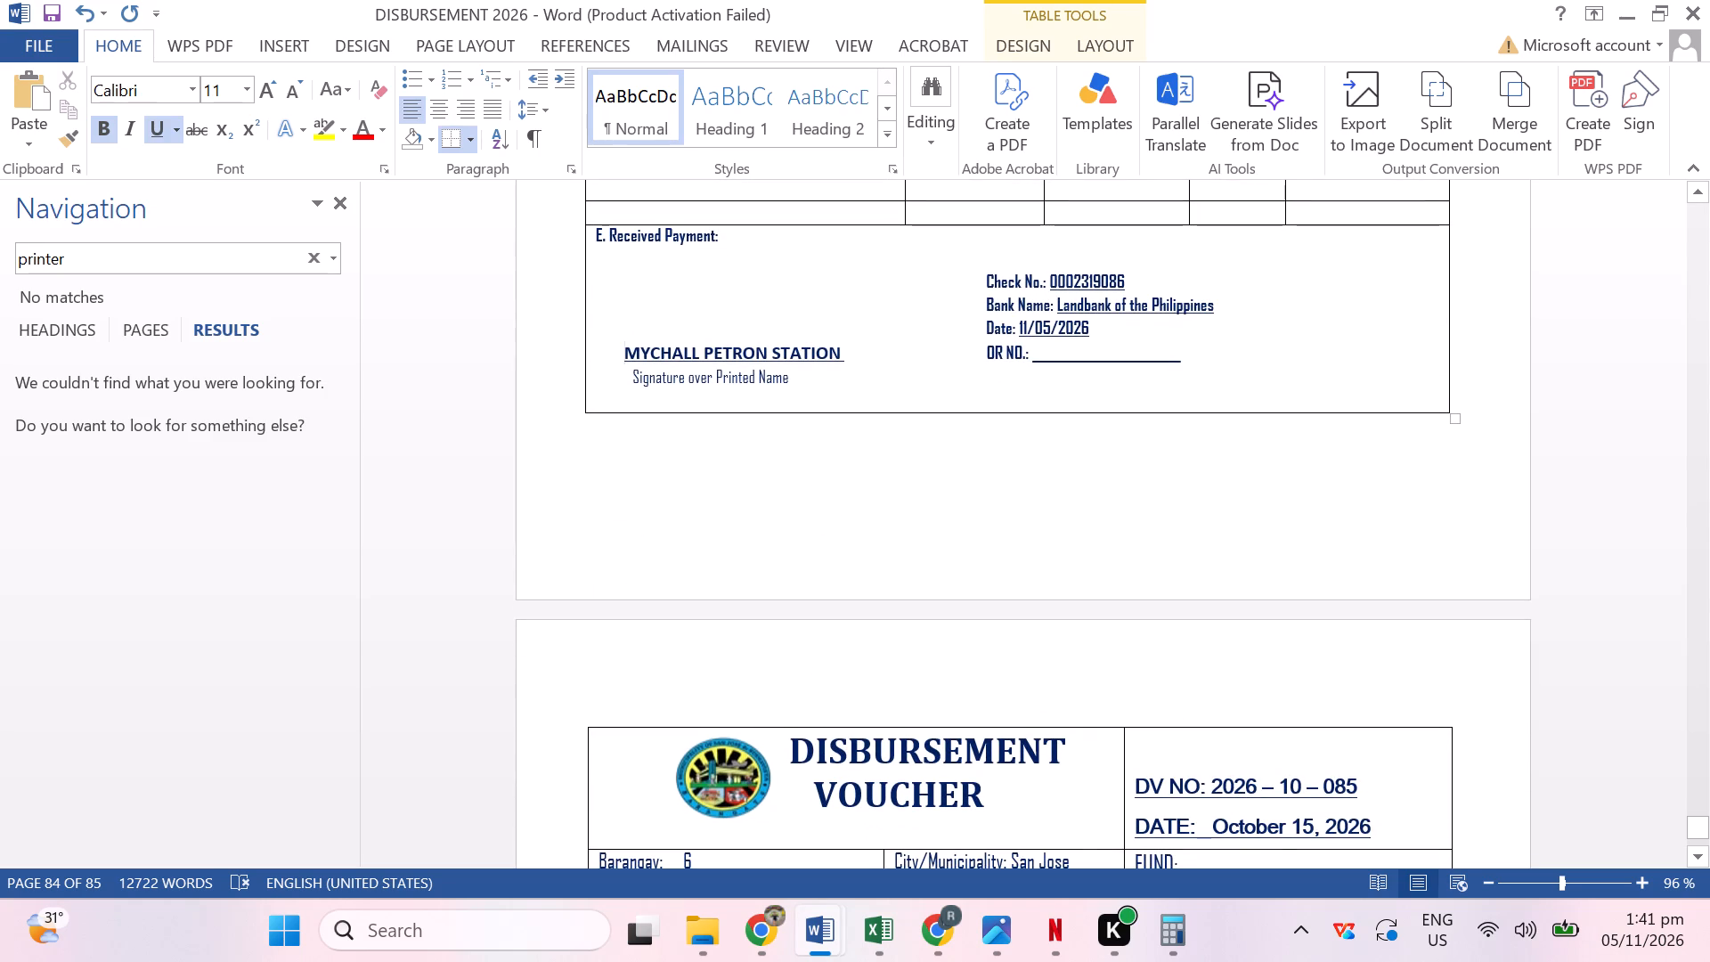
Change the gross amount in the pasted catering voucher's Amount column to 3,000.00.
scroll(717, 395, down, 4)
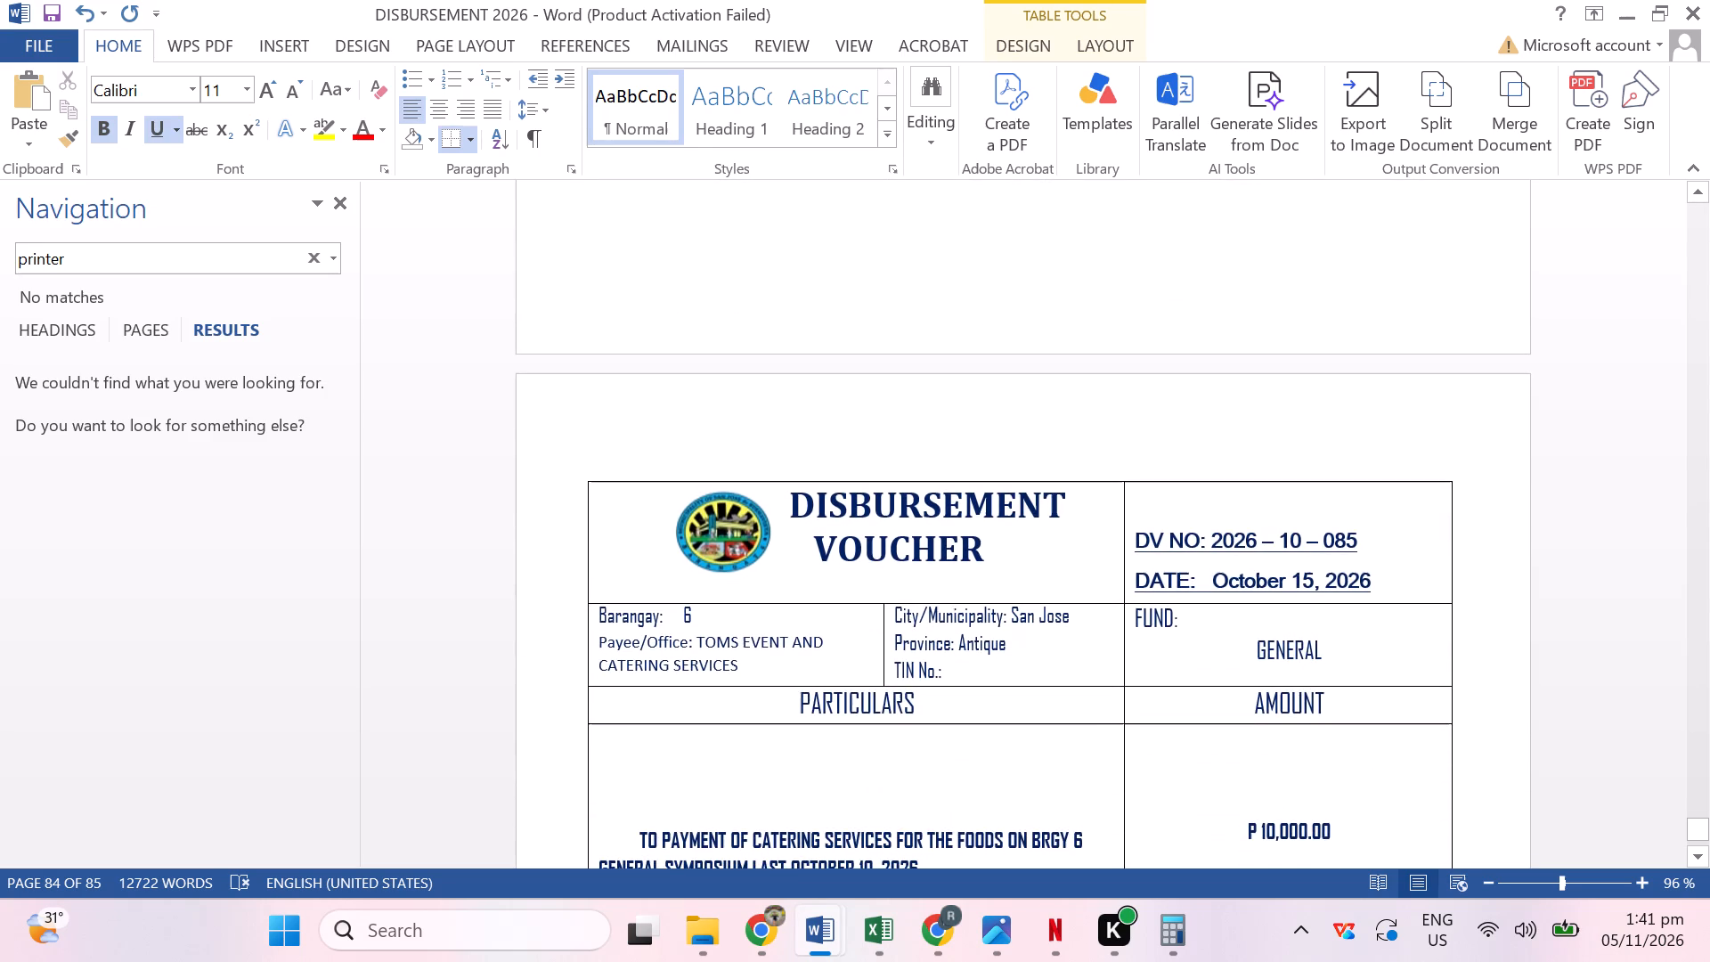
scroll(1242, 617, down, 5)
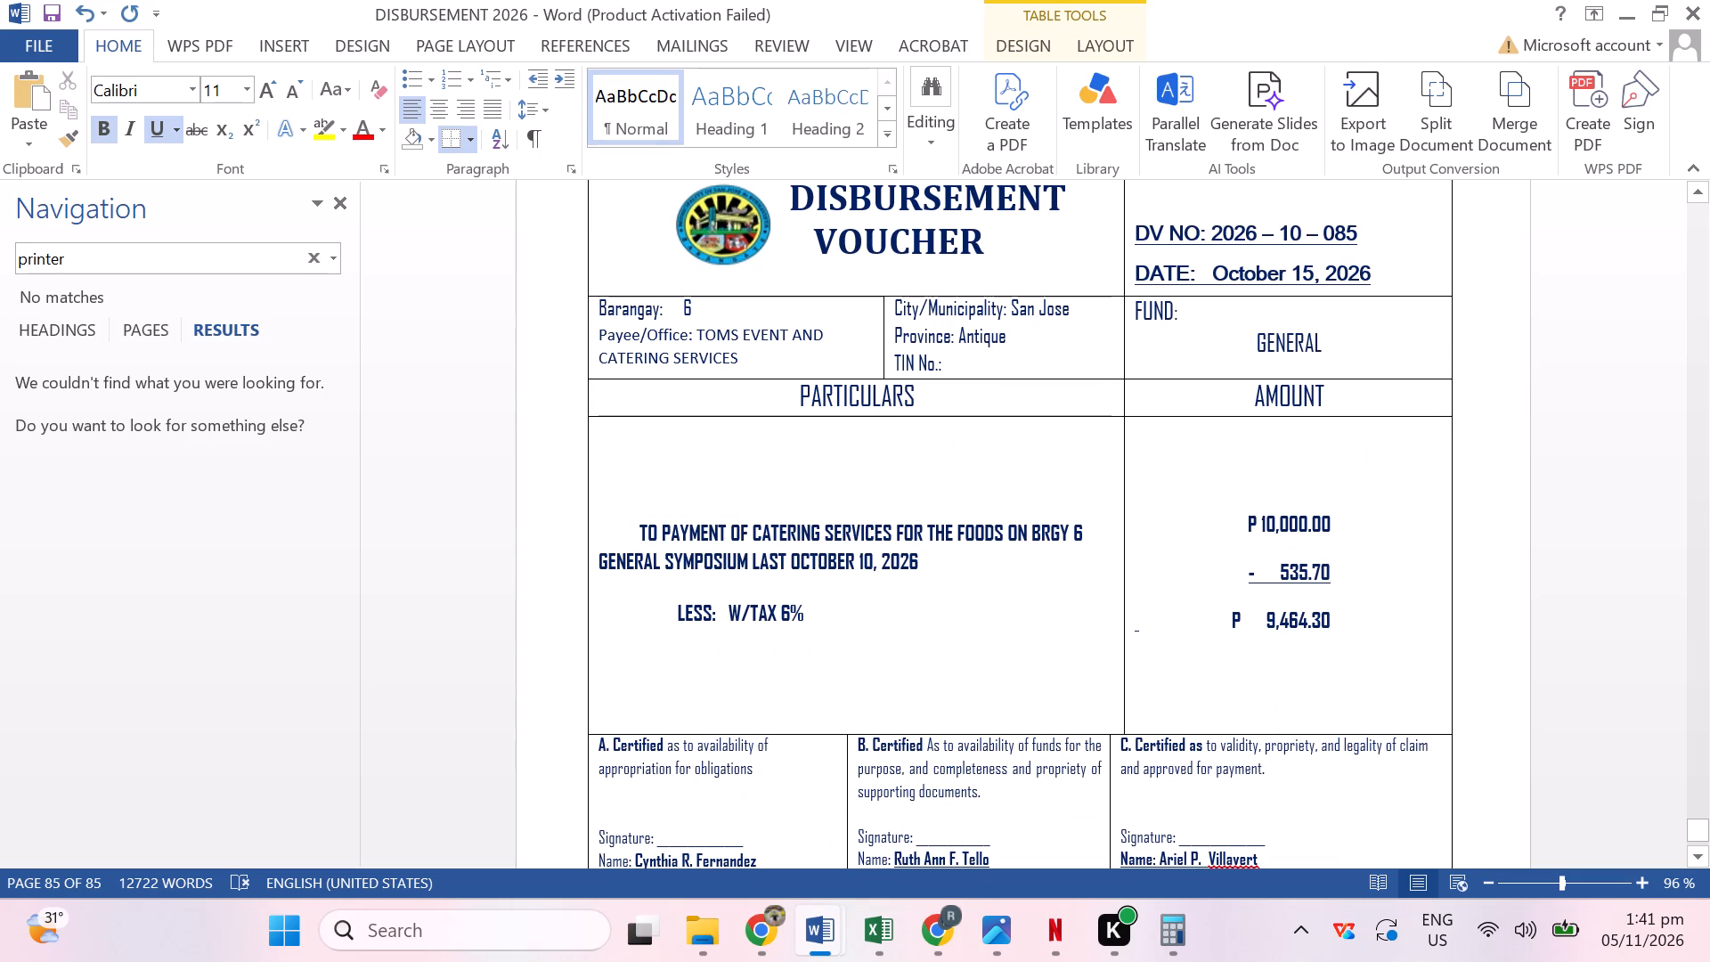
drag(1264, 525, 1323, 524)
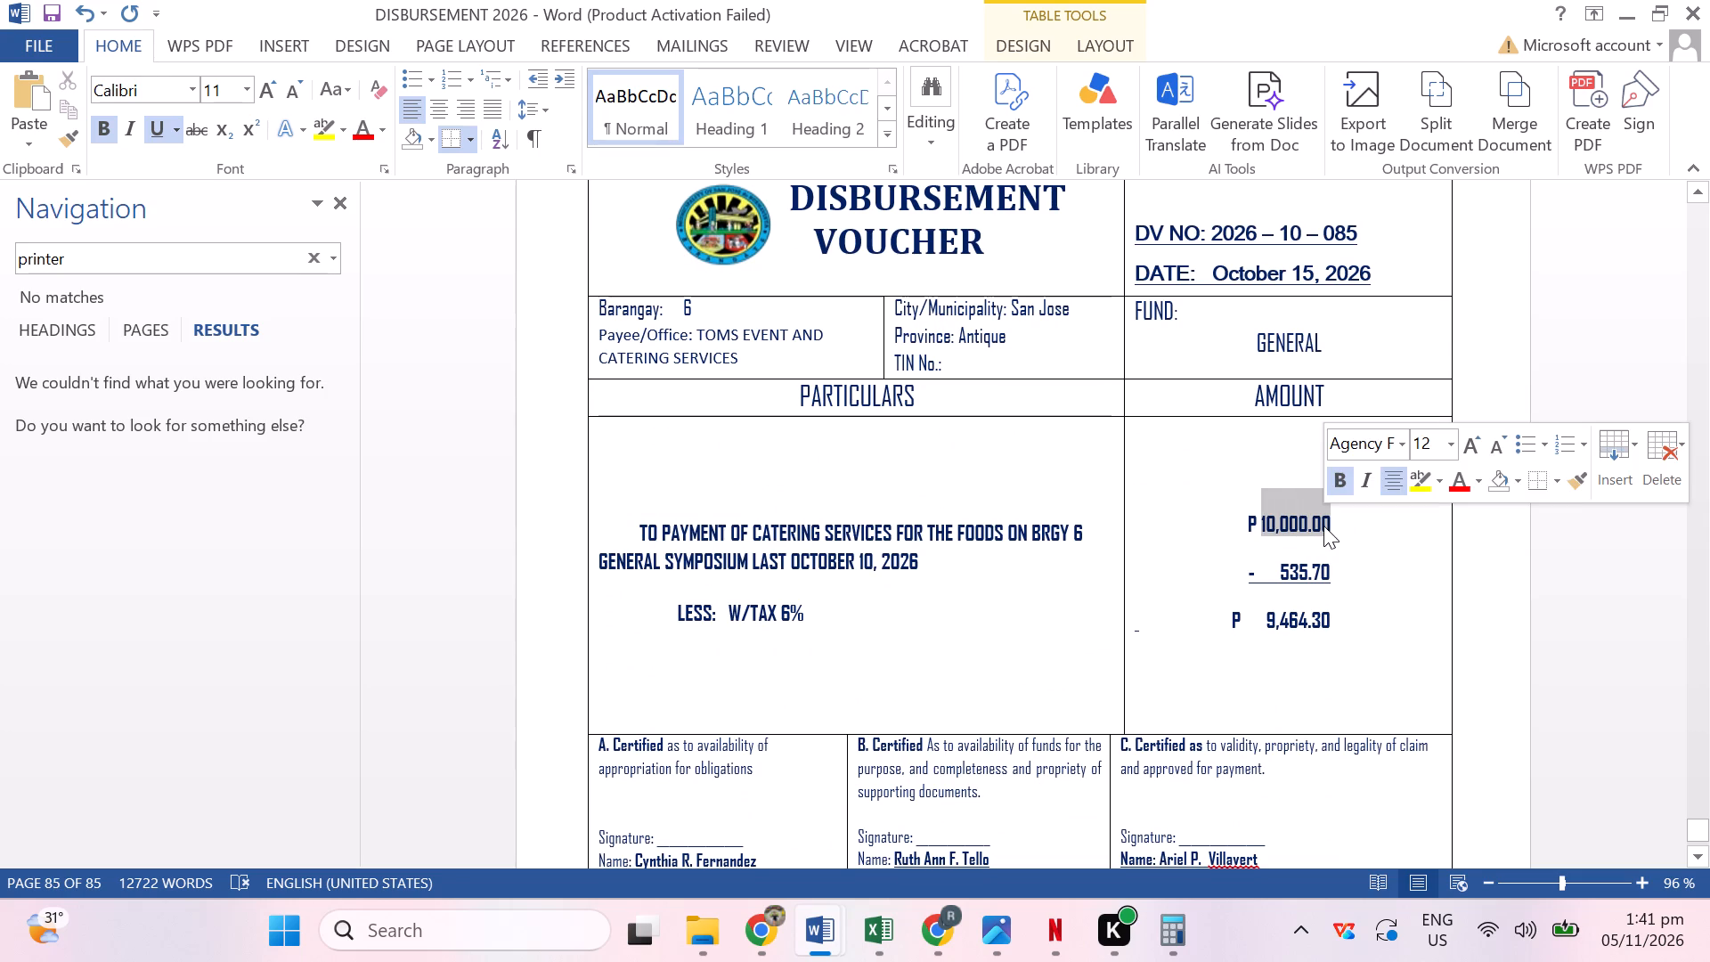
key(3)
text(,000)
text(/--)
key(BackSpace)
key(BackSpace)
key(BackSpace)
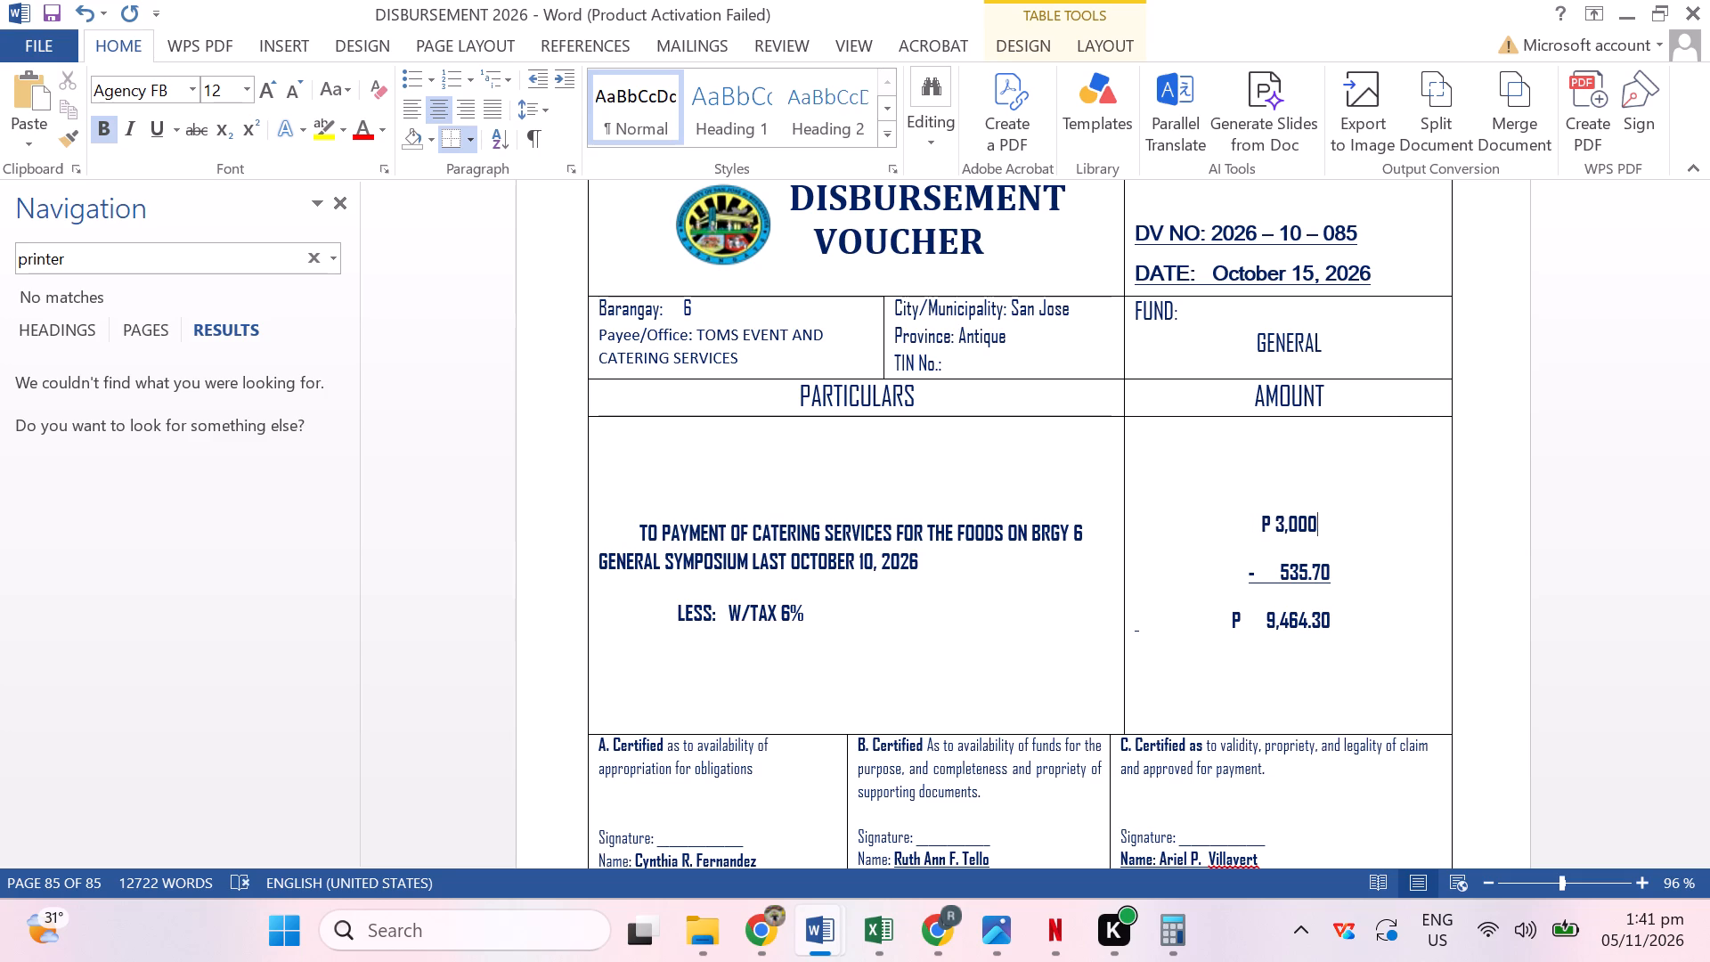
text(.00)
Change the withholding tax deduction in the pasted catering voucher's Amount column to 160.70.
drag(1281, 567, 1329, 570)
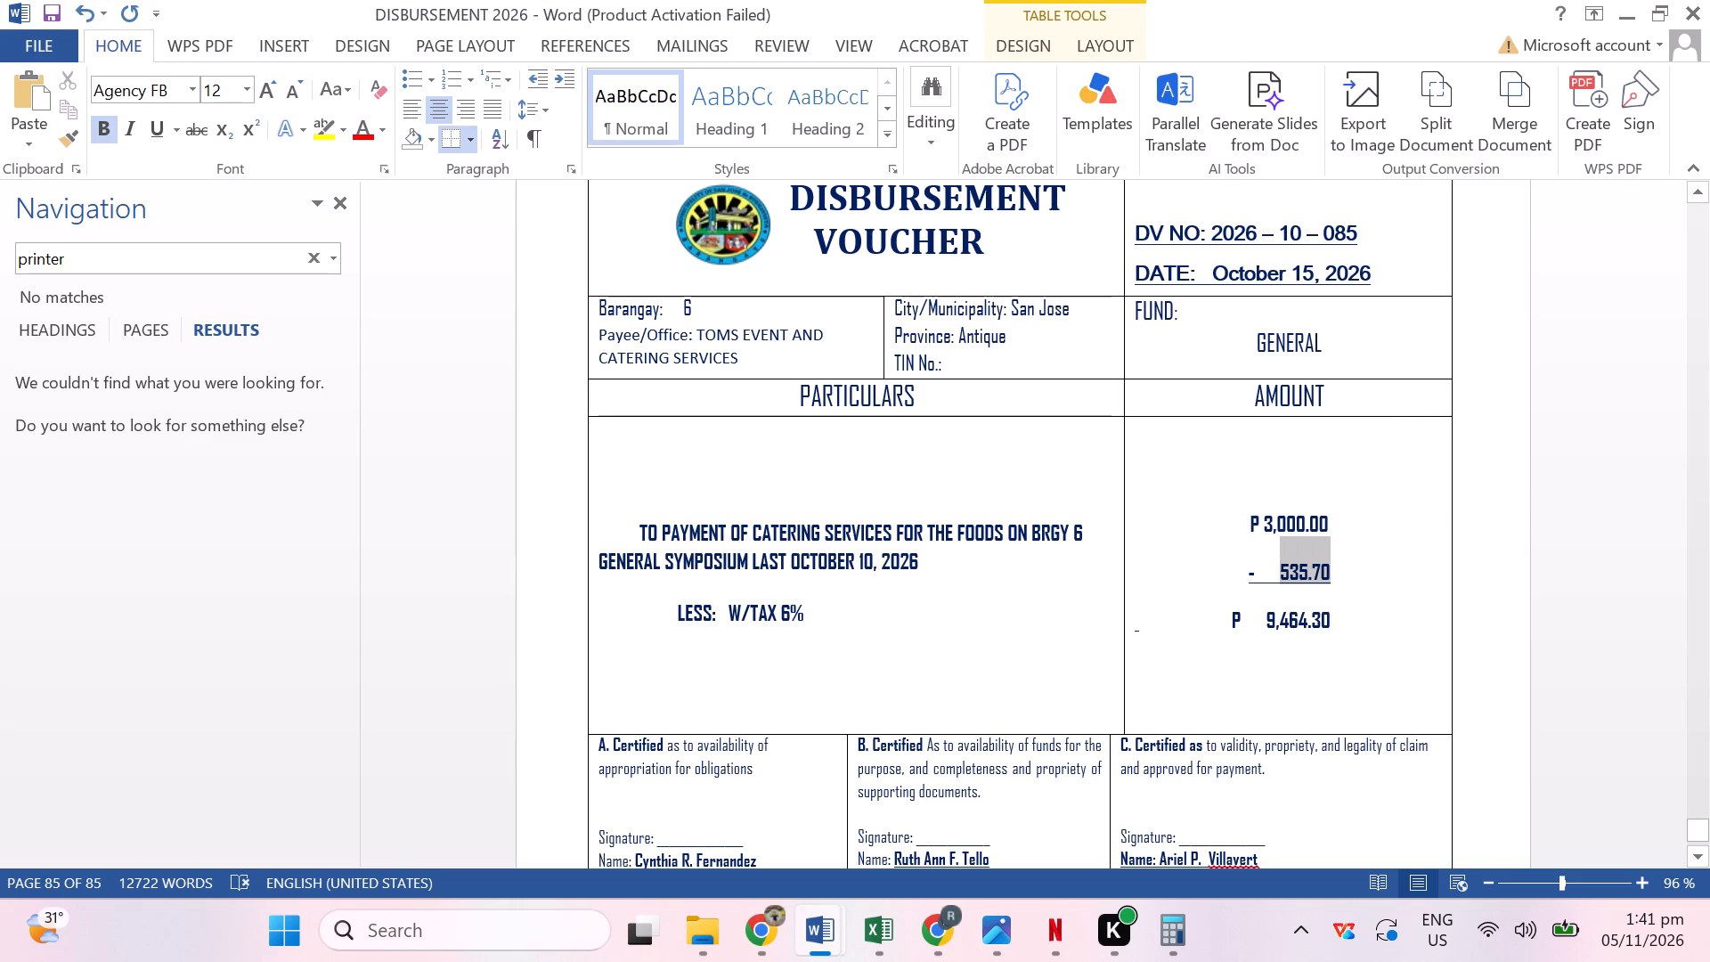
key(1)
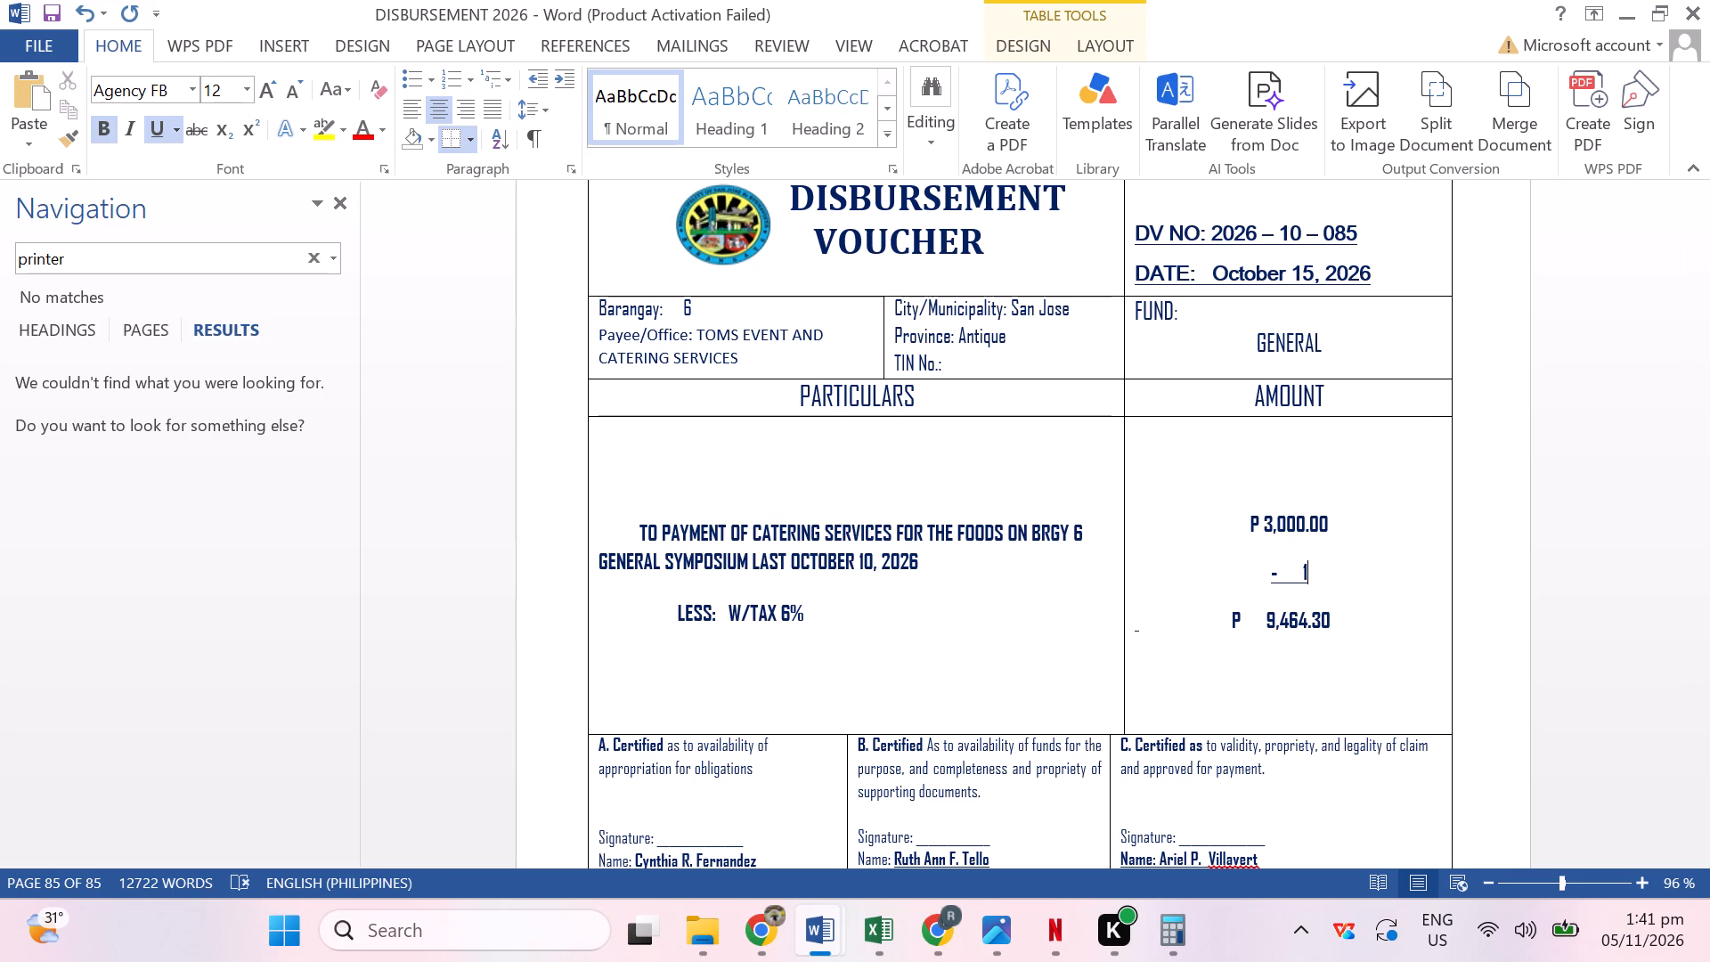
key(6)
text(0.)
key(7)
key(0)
Open the net amount below the tax deduction in the pasted catering voucher for editing.
click(1400, 615)
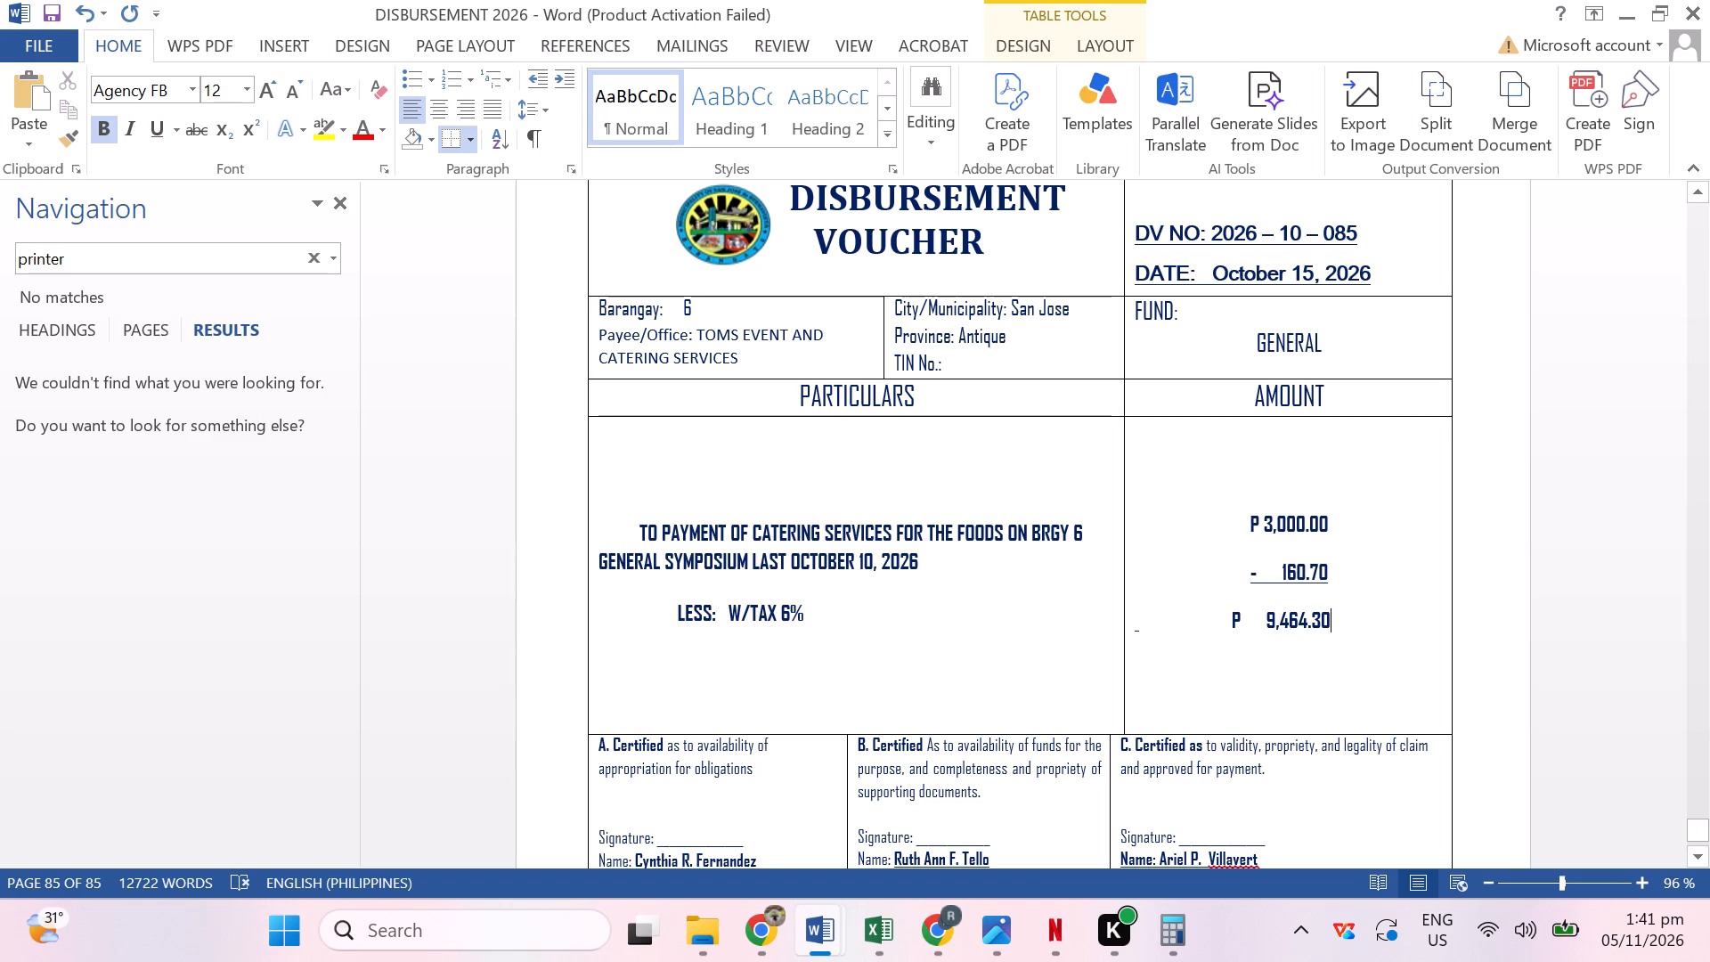